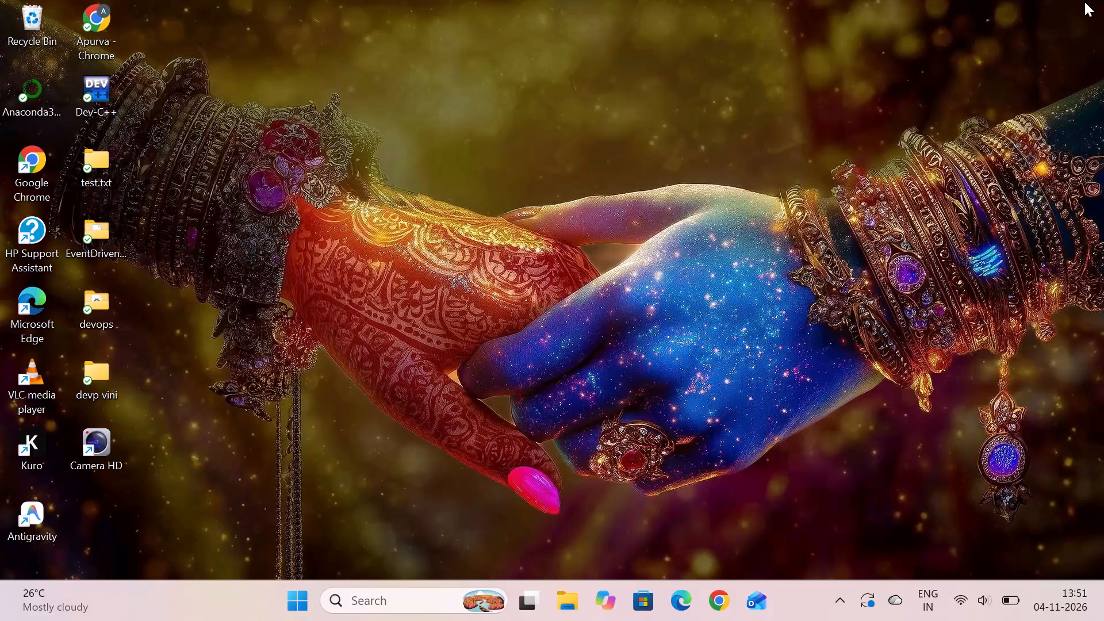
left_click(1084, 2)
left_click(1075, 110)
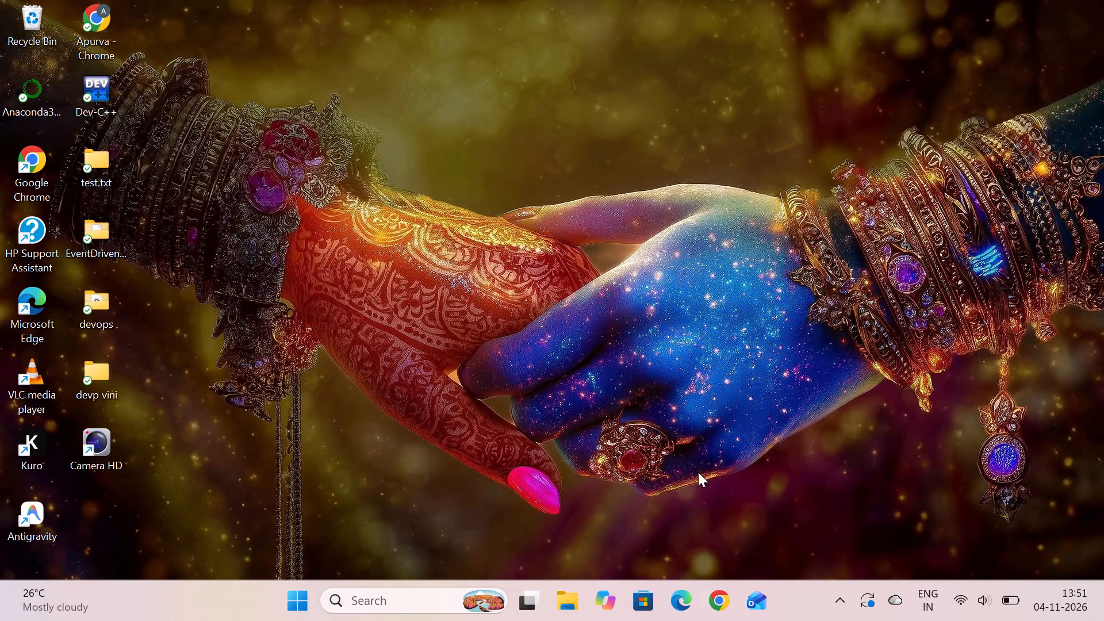
Open Google Chrome.
double_click(714, 603)
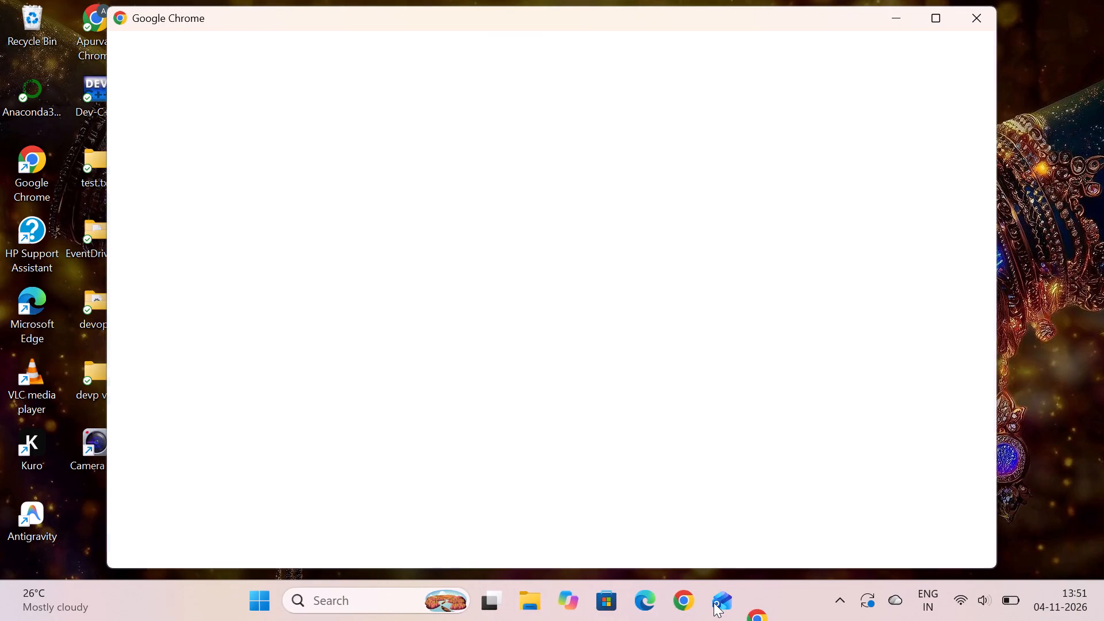
left_click(612, 370)
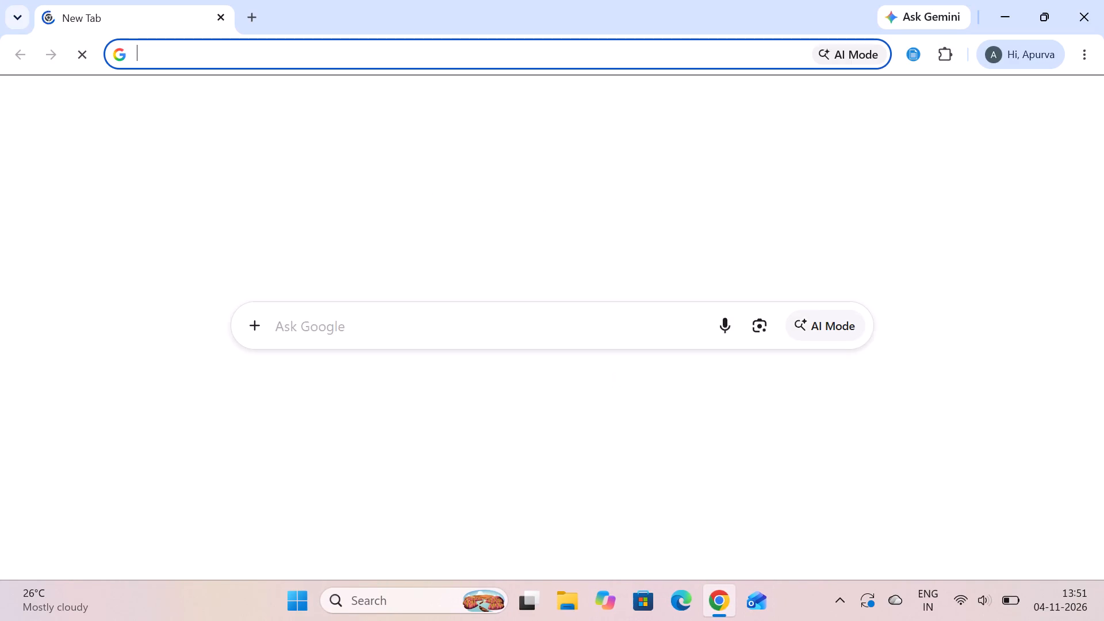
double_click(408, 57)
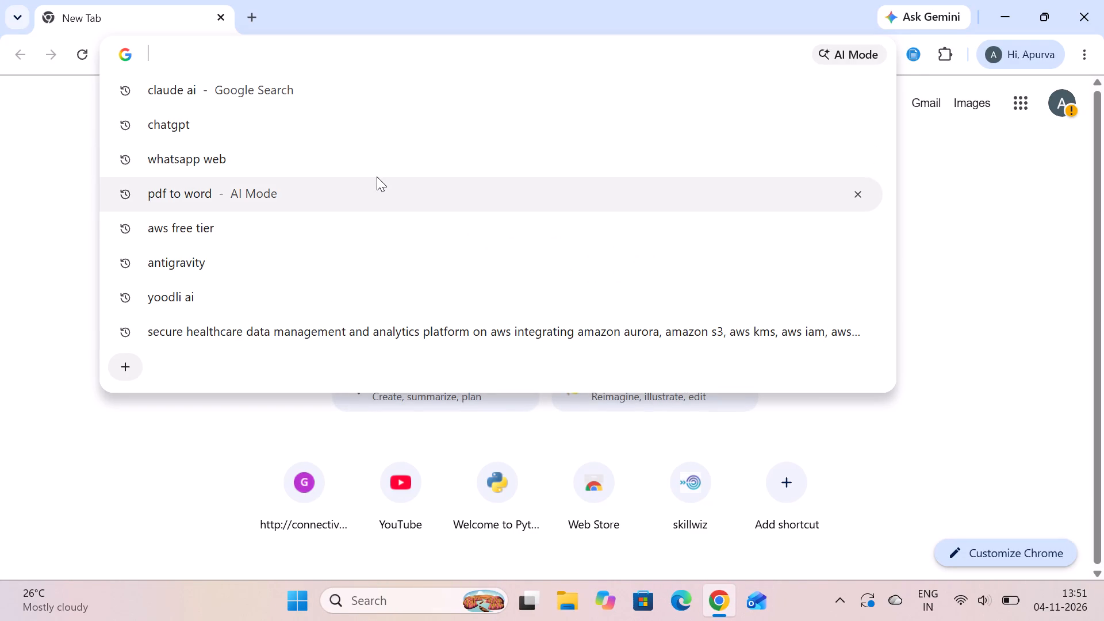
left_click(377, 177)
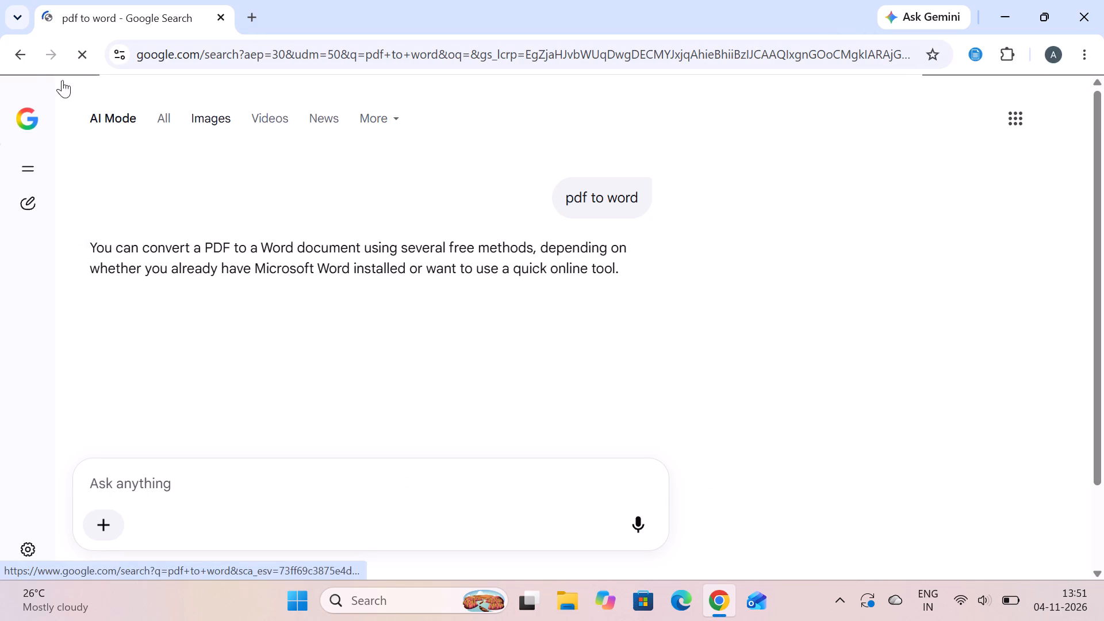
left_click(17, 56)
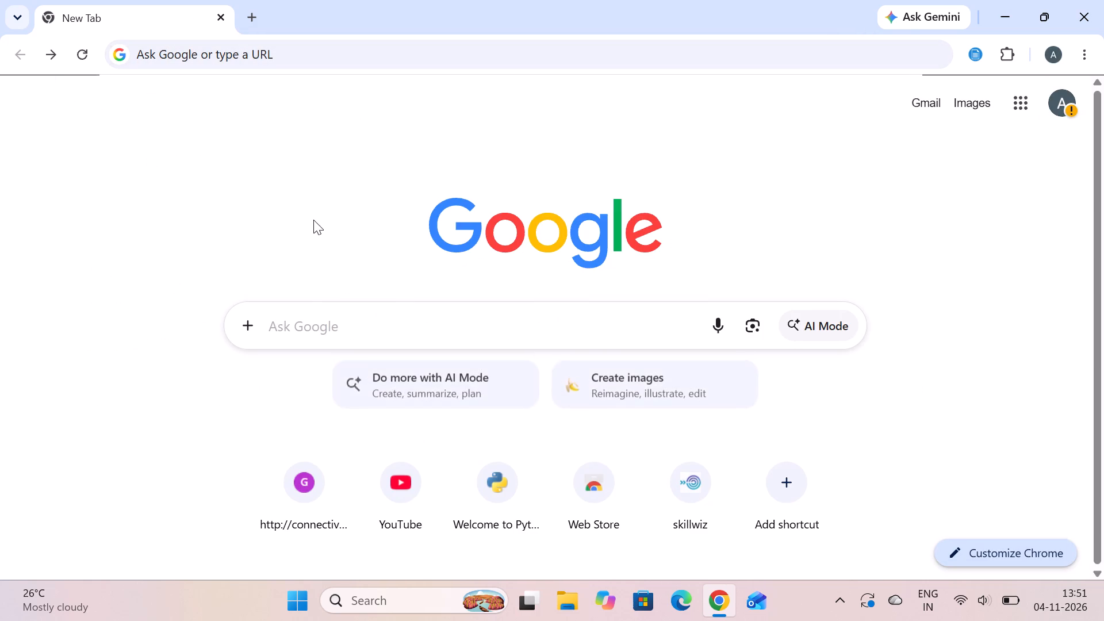
Begin a Google search from the new tab page.
left_click(322, 327)
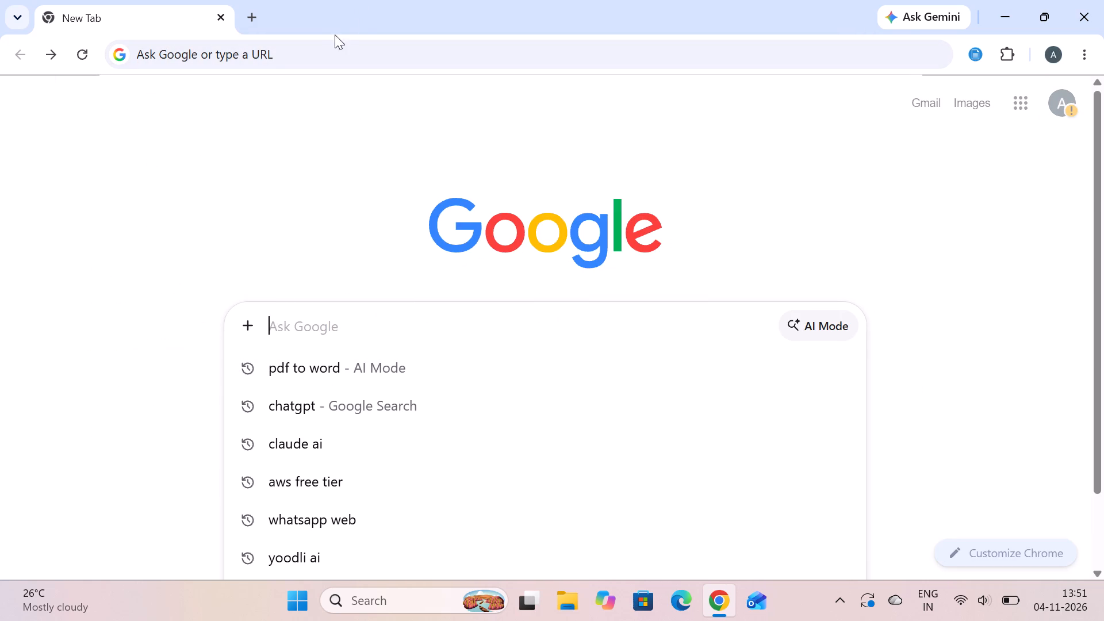
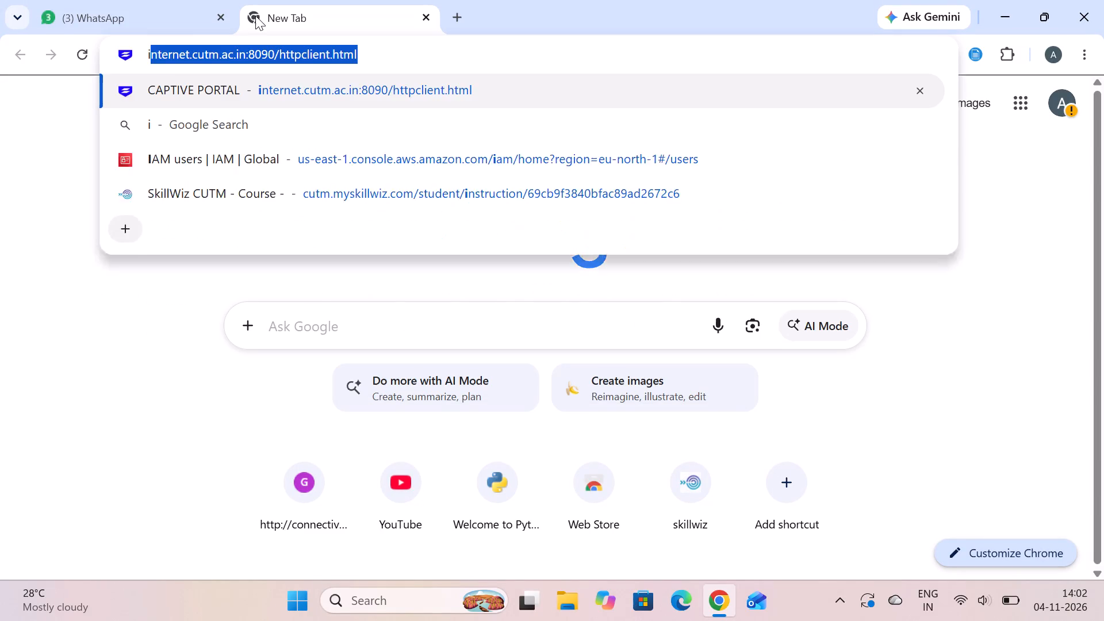
Search Google for "i love pdf" and open the iLovePDF website from the results.
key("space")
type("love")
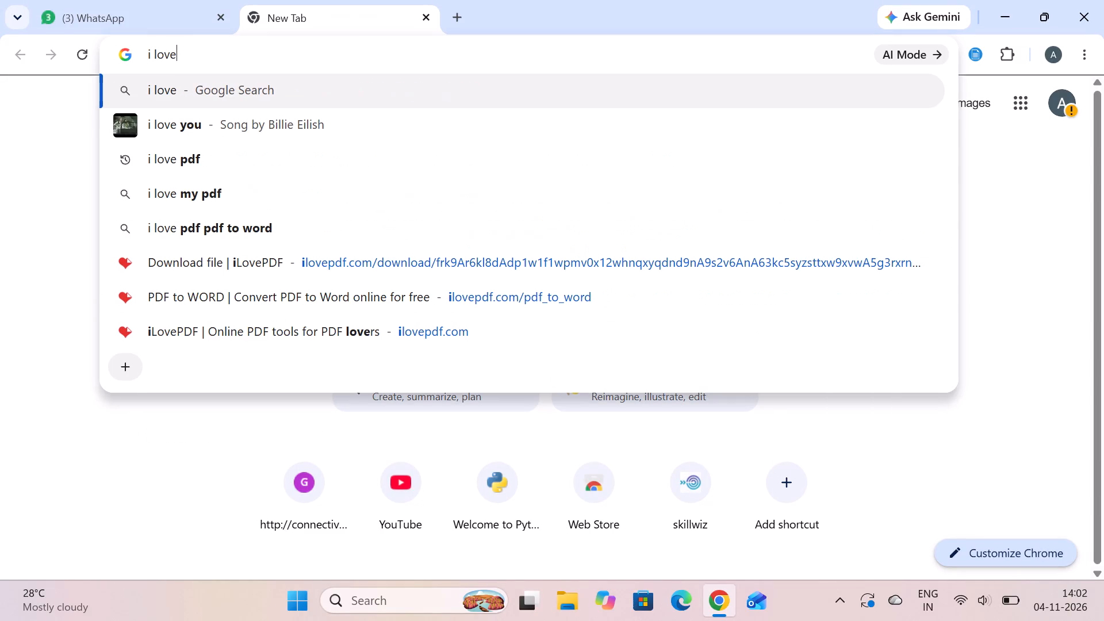
double_click(203, 163)
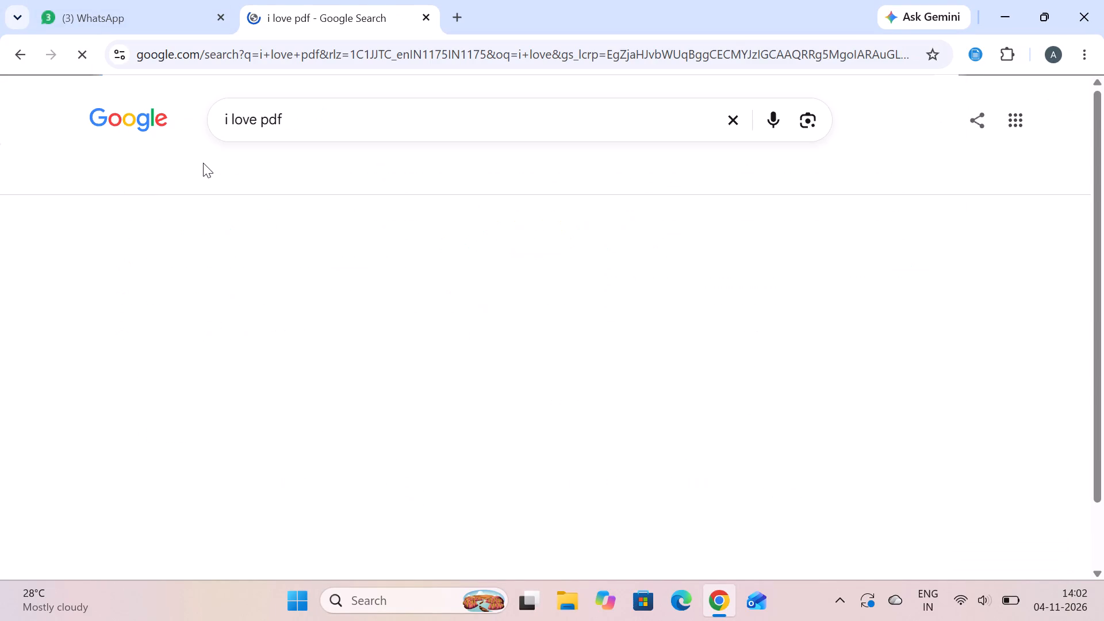
double_click(141, 272)
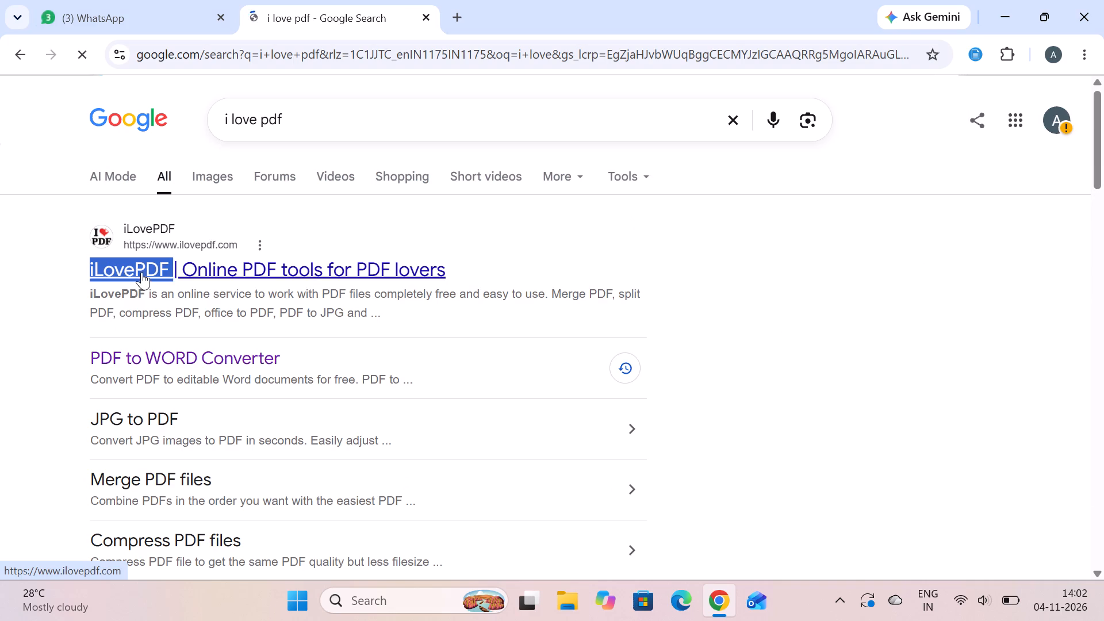
Open the PDF to PowerPoint conversion tool on the iLovePDF home page.
scroll(463, 383, "down", 1)
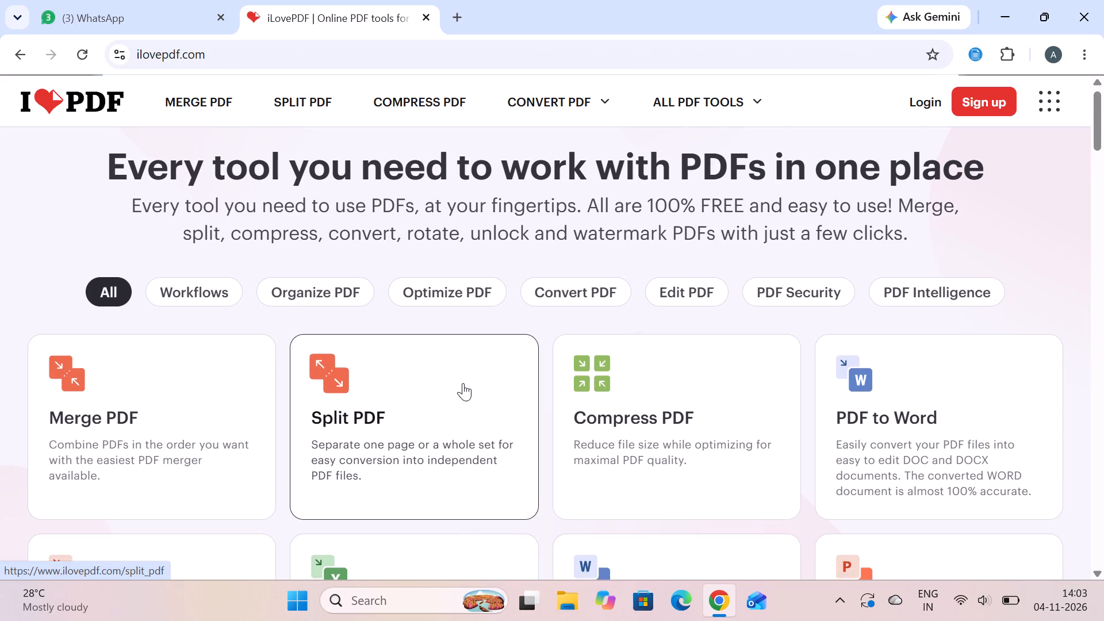
scroll(463, 383, "down", 1)
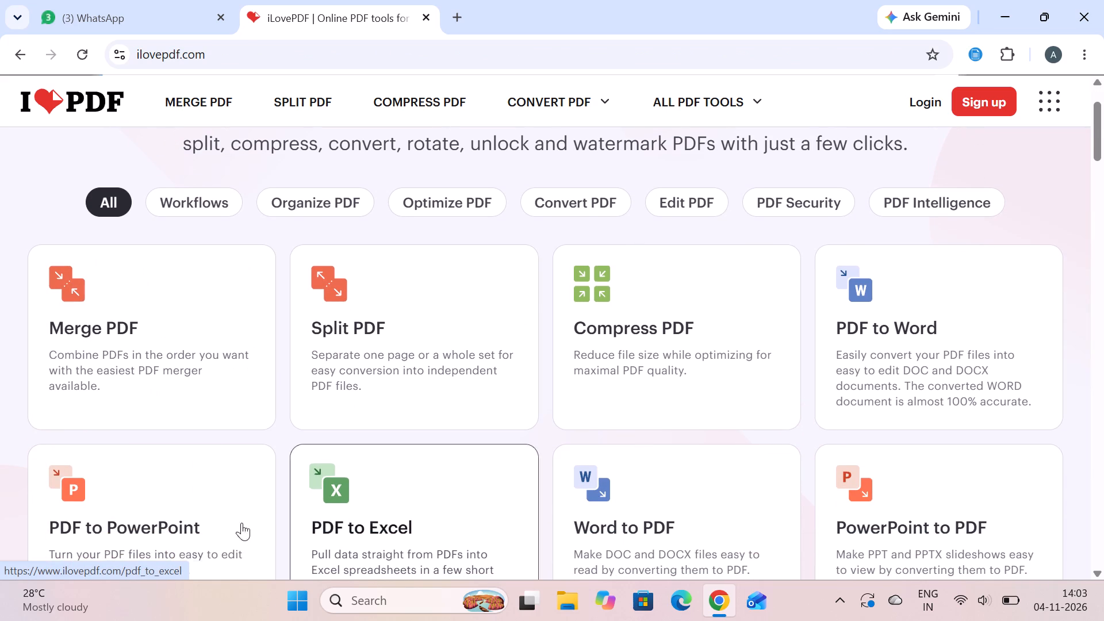
left_click(195, 528)
double_click(195, 528)
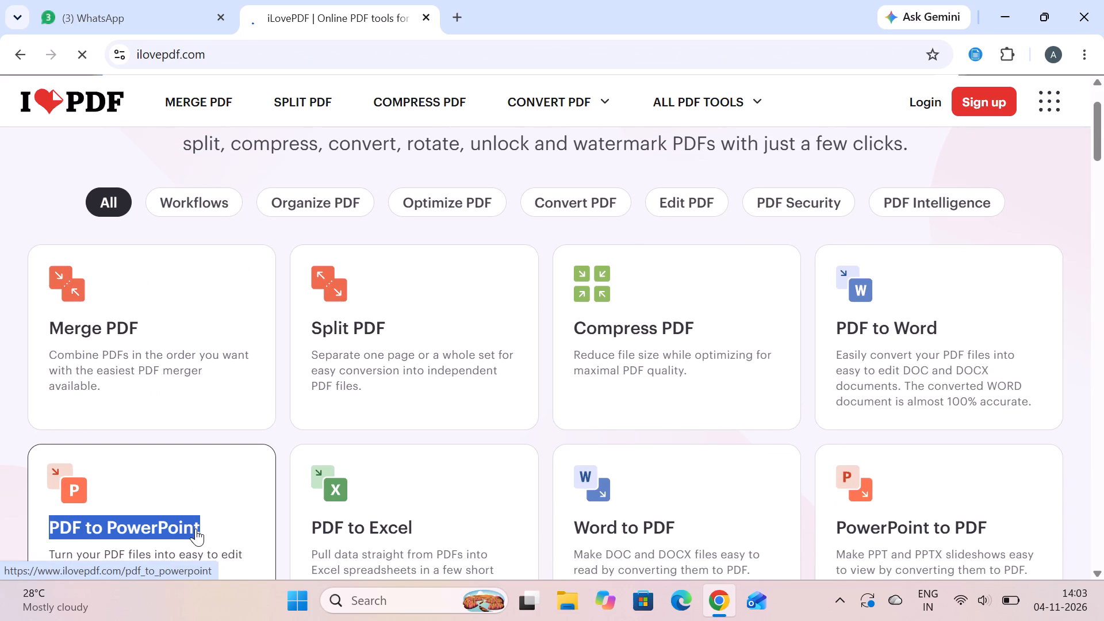
double_click(199, 506)
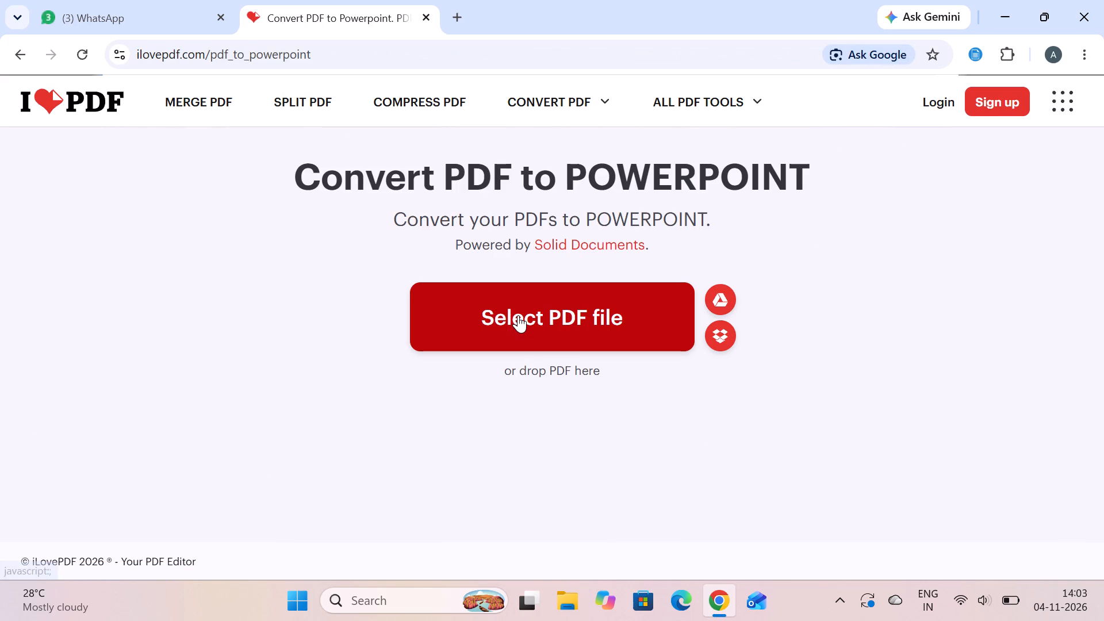
Open the file chooser for the PDF to convert to PowerPoint and browse the available folders.
double_click(518, 315)
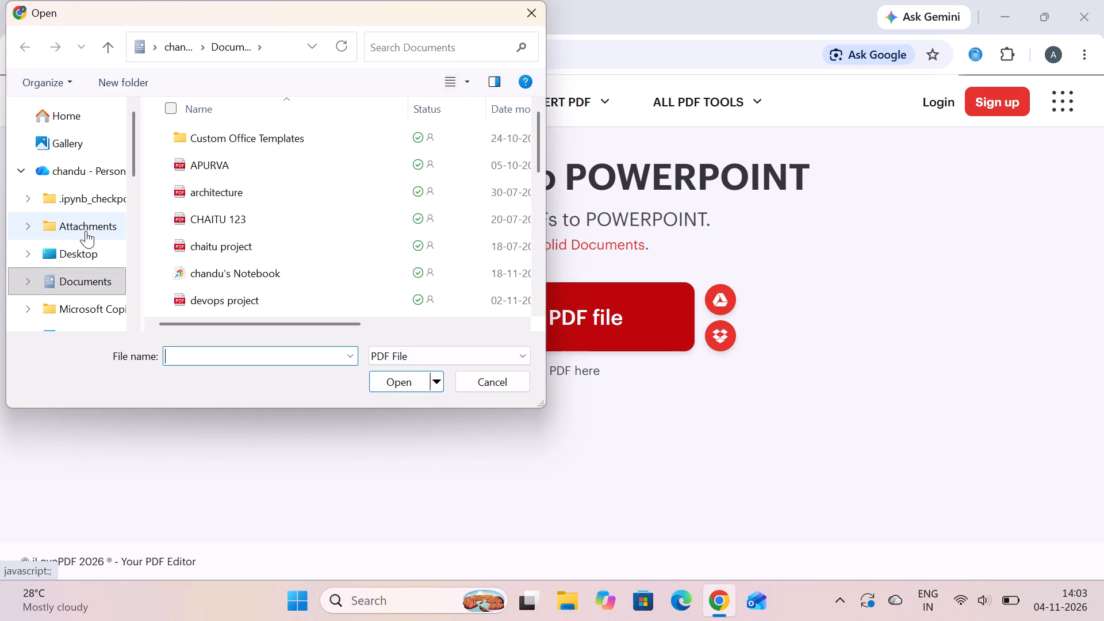
scroll(86, 227, "down", 1)
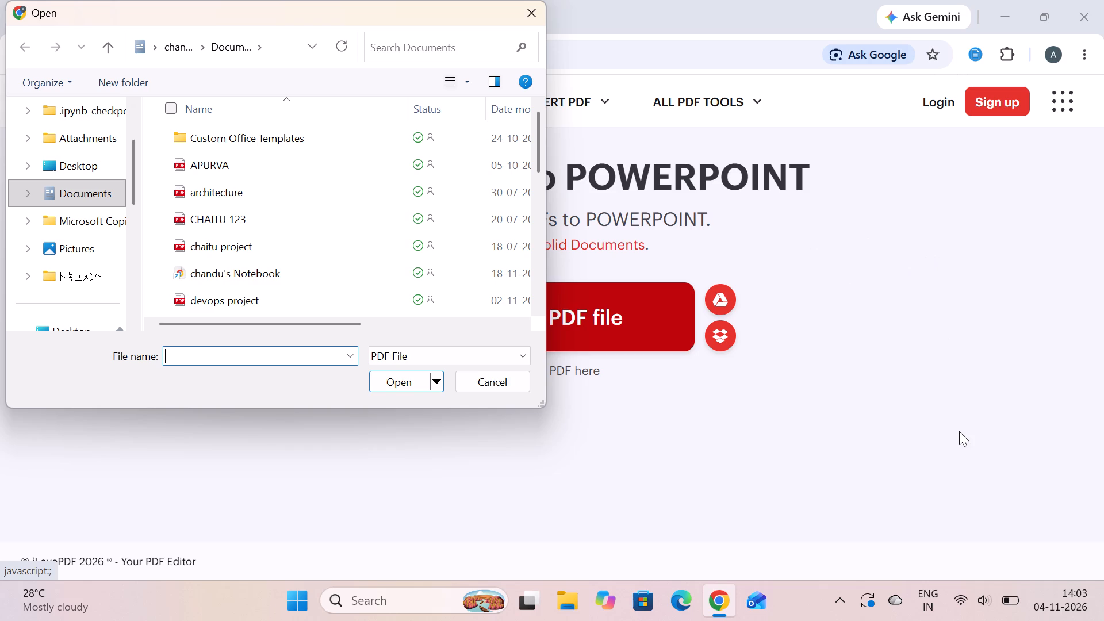
left_click(631, 260)
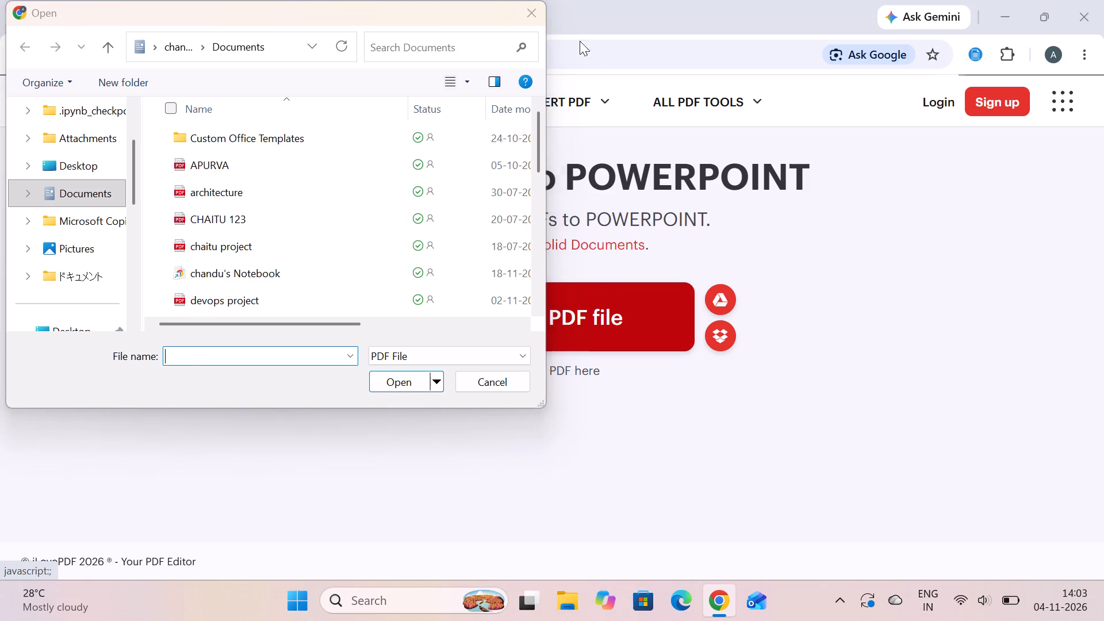
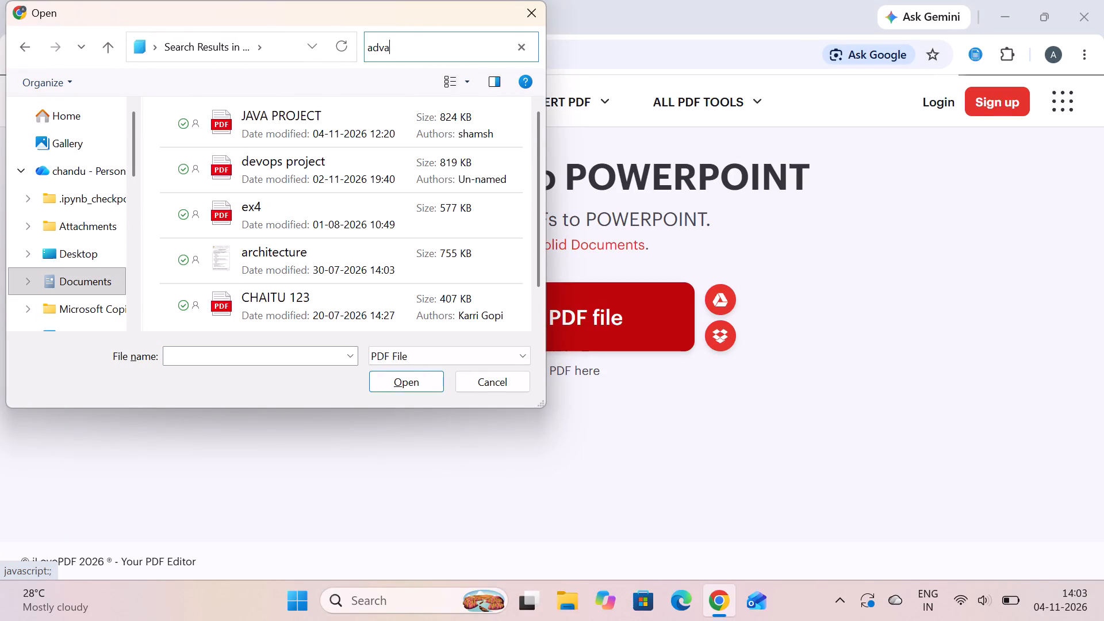
Search the Documents folder for PDF files matching "advanc".
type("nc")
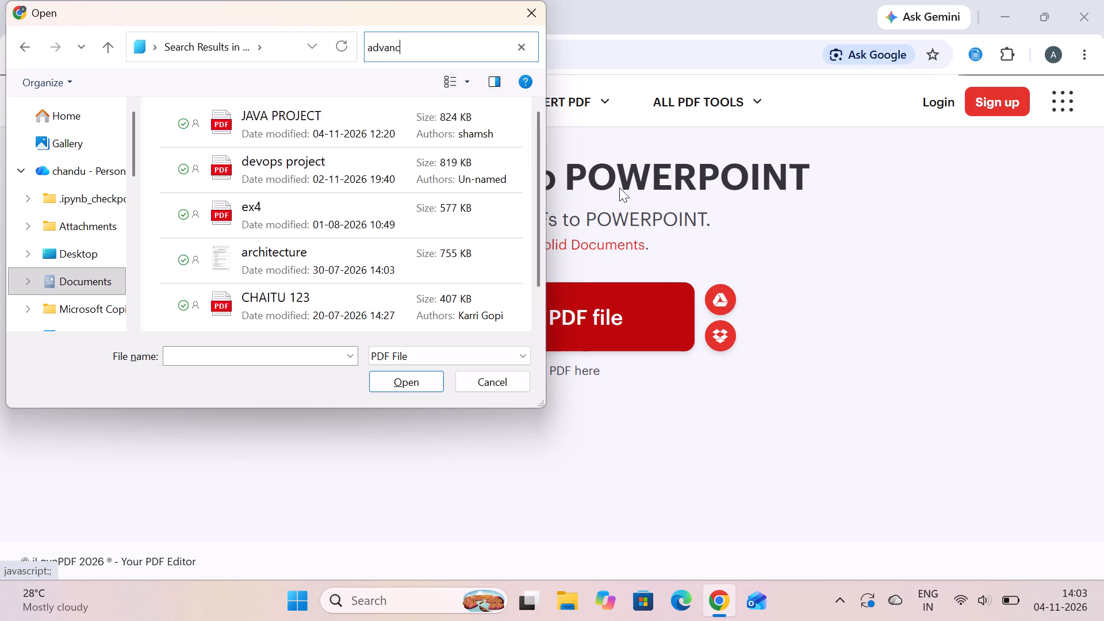
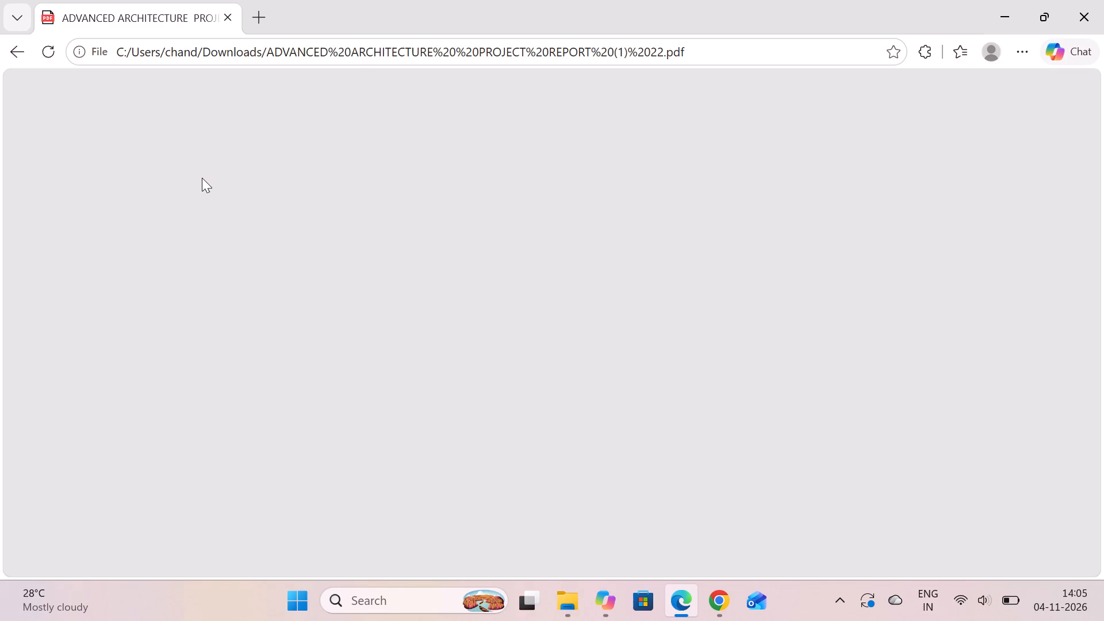
Look over the cover page of the project report PDF.
scroll(392, 313, "down", 2)
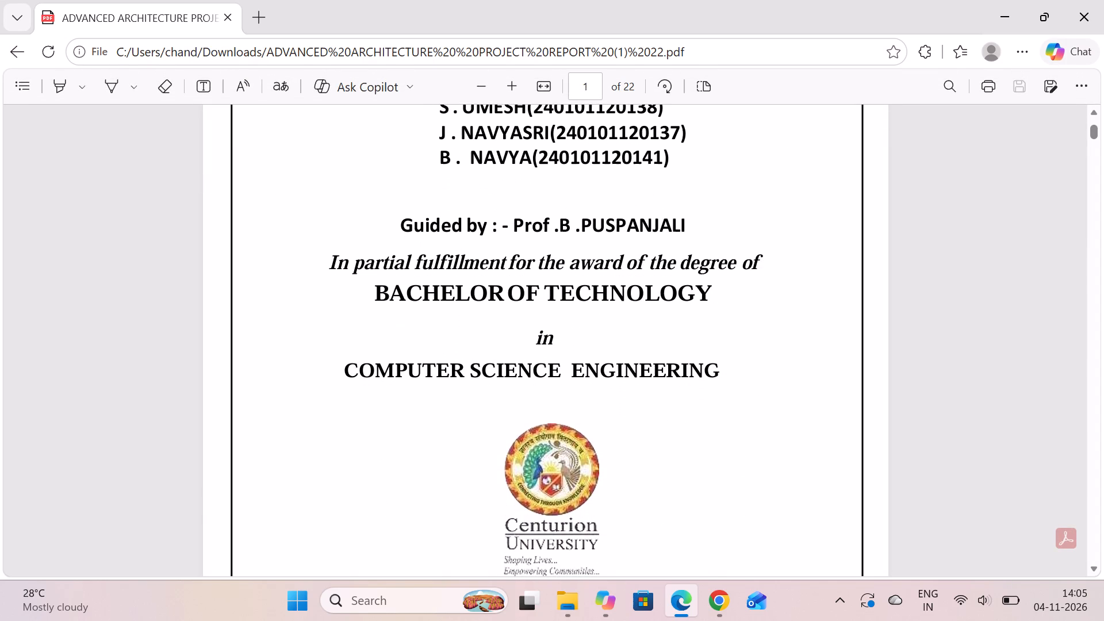
scroll(593, 313, "up", 1)
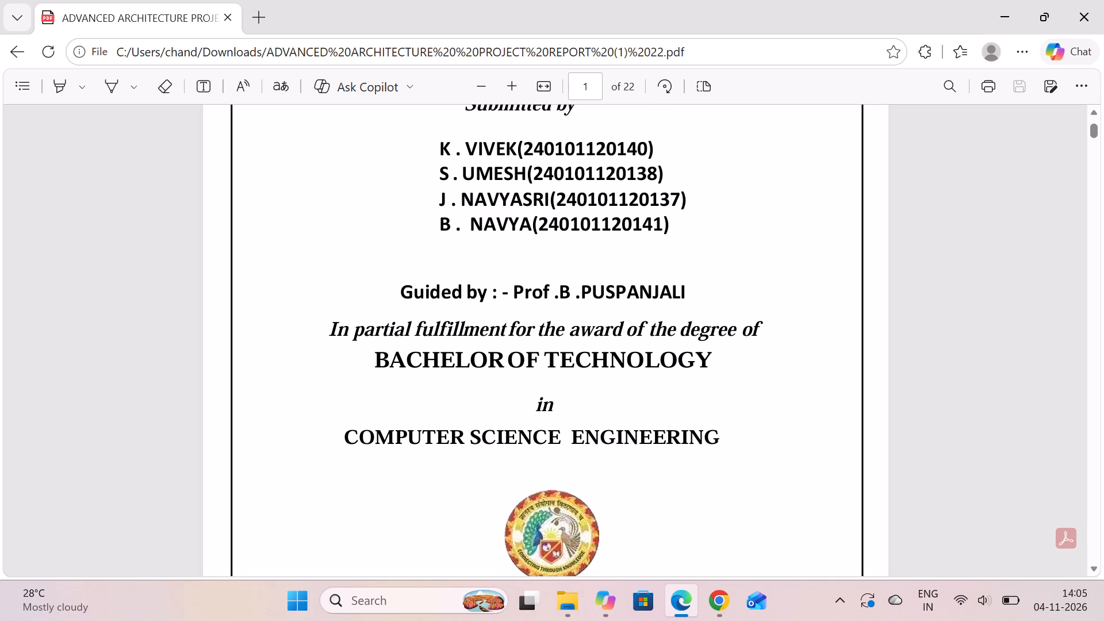
scroll(666, 369, "down", 1)
scroll(666, 369, "up", 2)
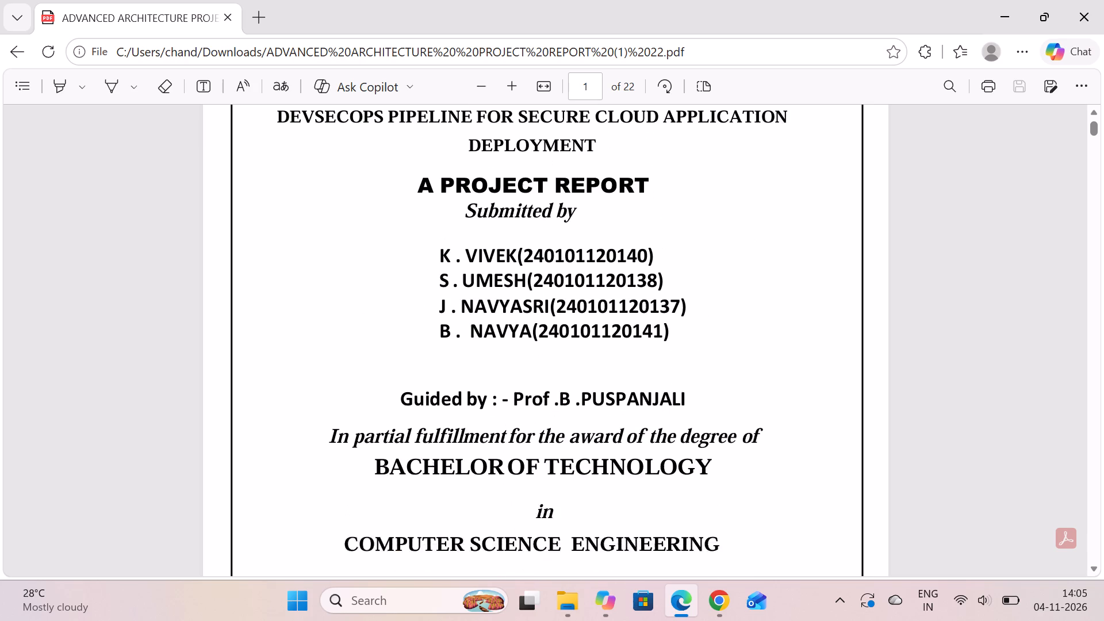
scroll(666, 369, "up", 2)
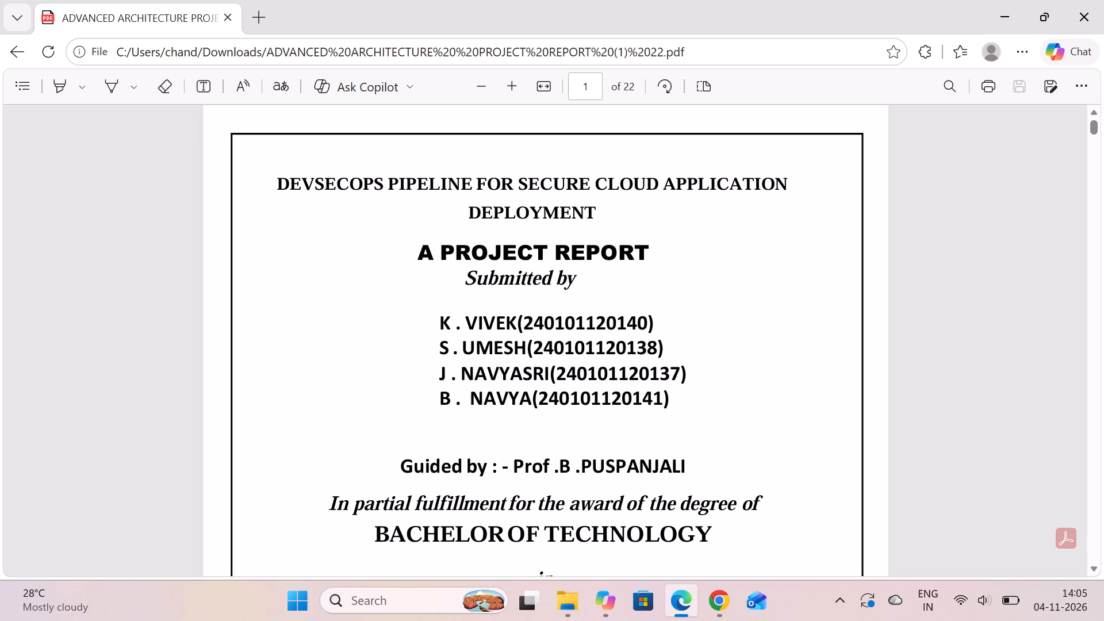
left_click(281, 186)
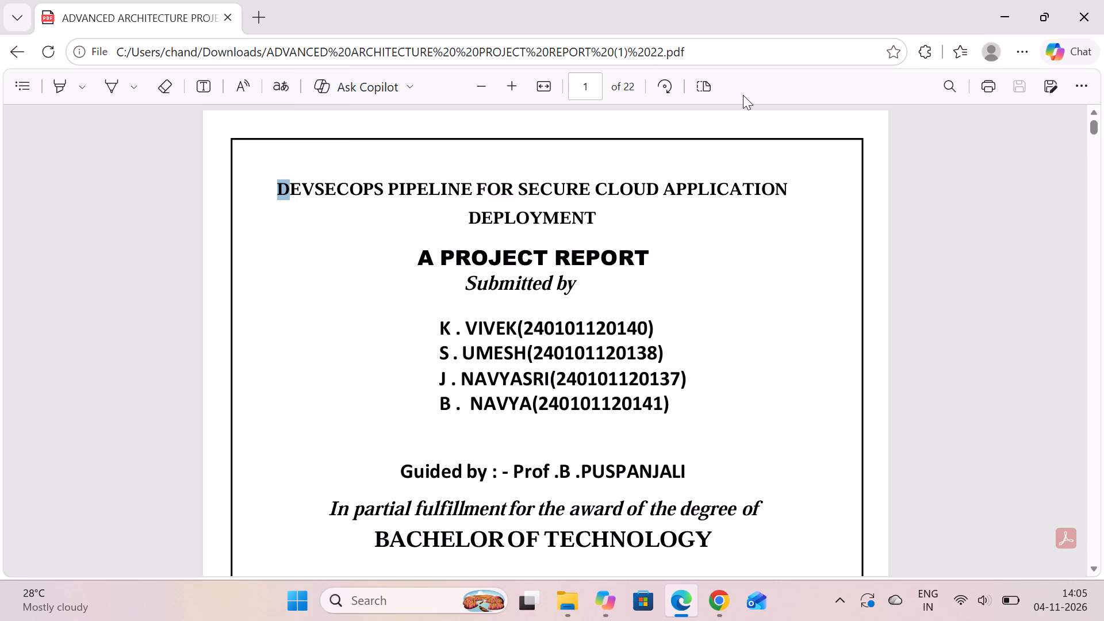
Search the web for "i love pdf" in a new browser tab and open the iLovePDF website.
left_click(255, 11)
left_click(234, 44)
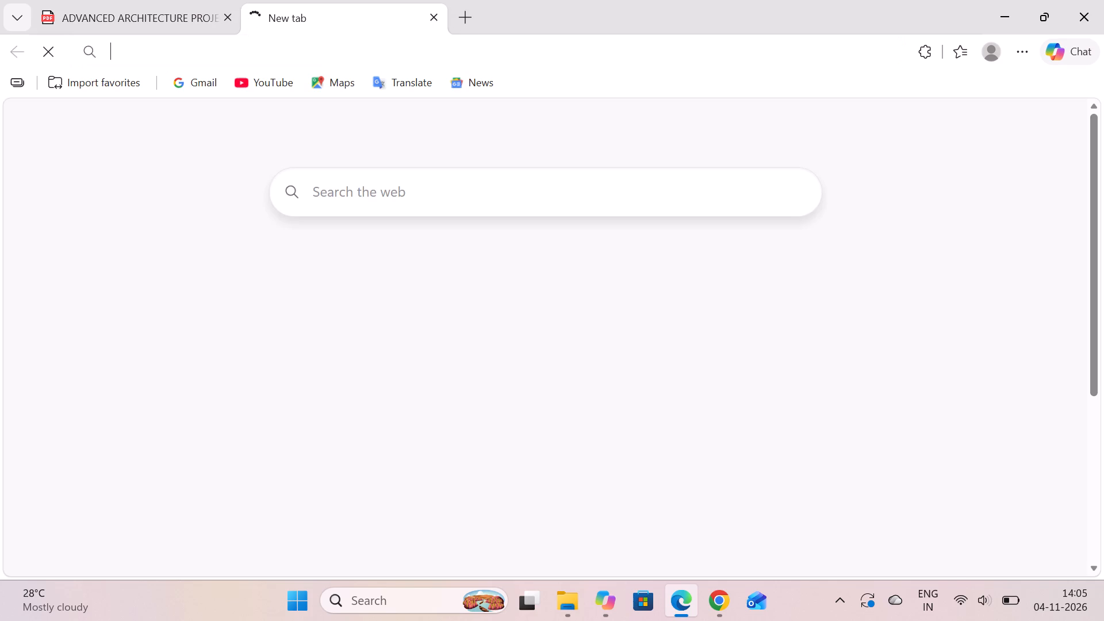
type("i love")
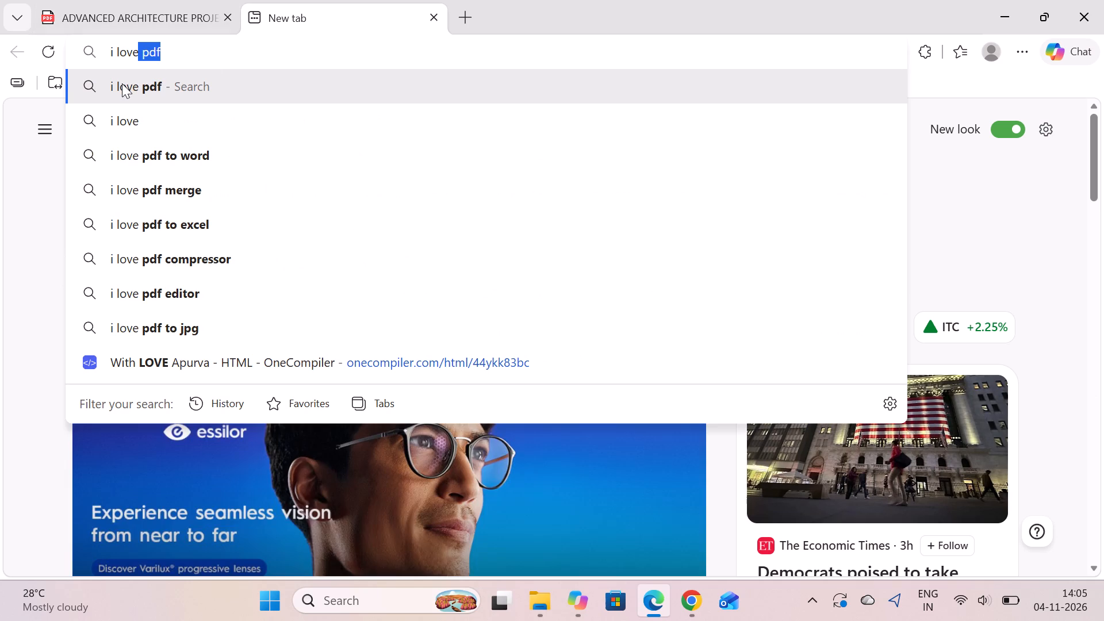
double_click(122, 83)
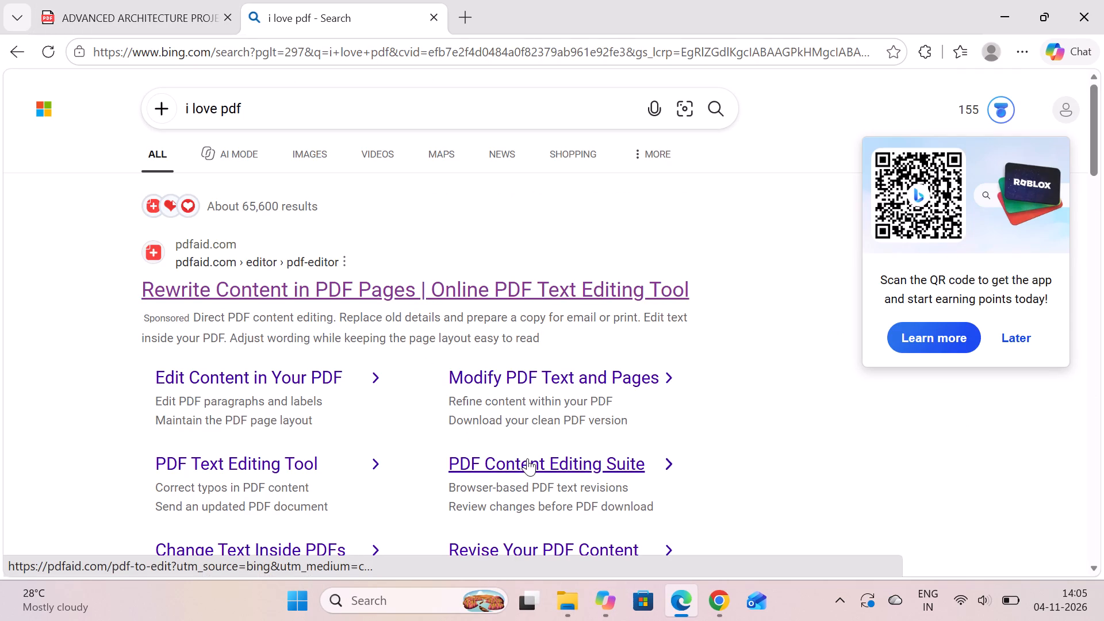
left_click(1017, 351)
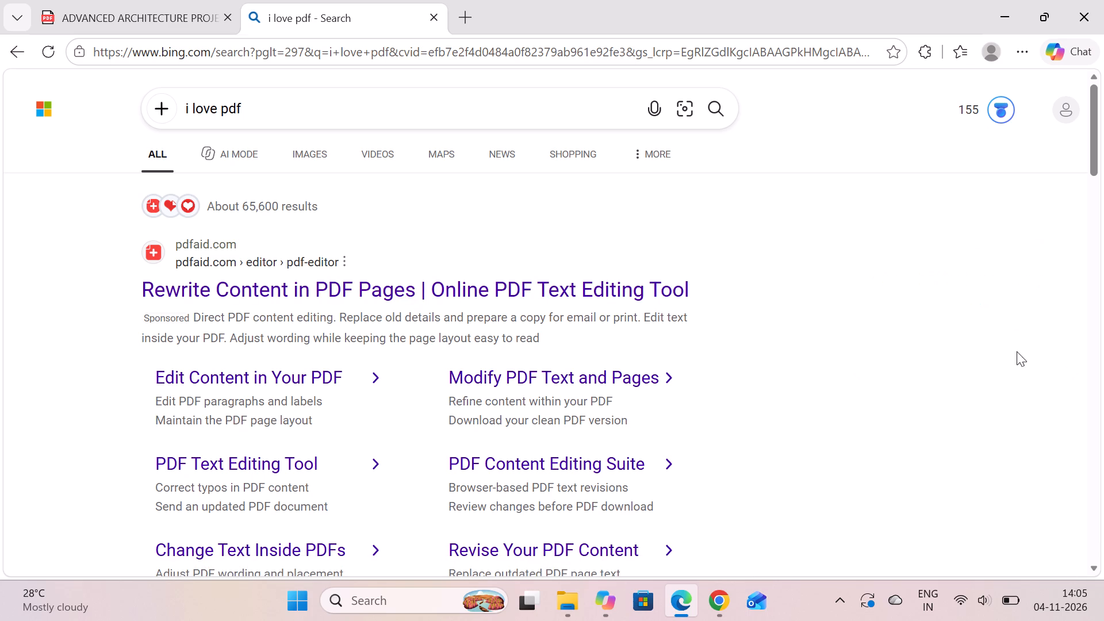
scroll(358, 348, "down", 4)
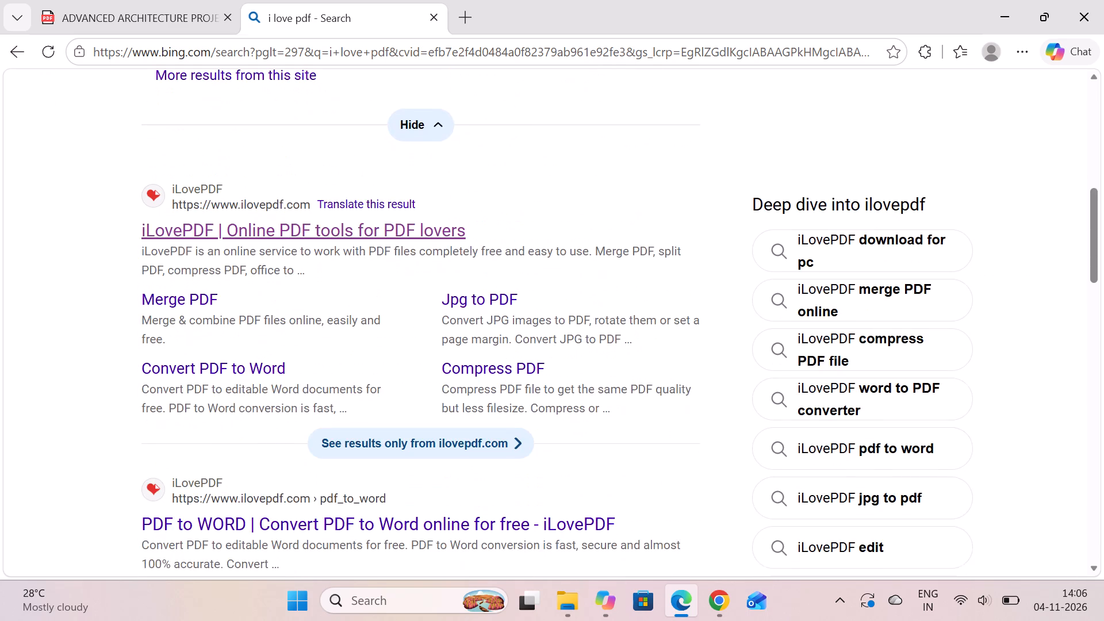
scroll(358, 348, "down", 1)
scroll(246, 166, "up", 2)
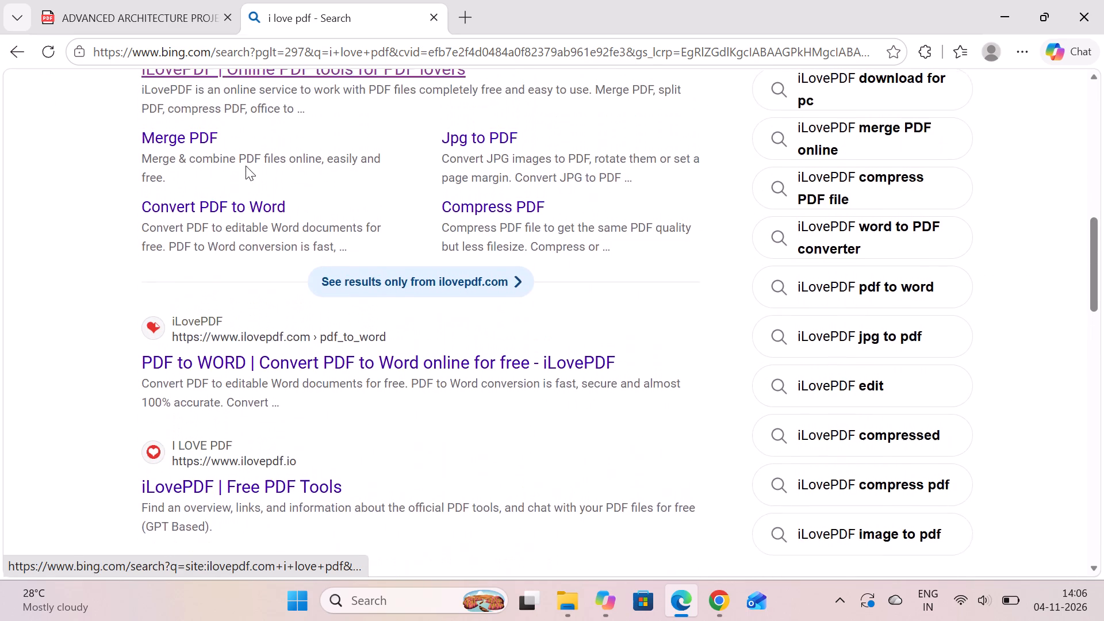
scroll(246, 166, "up", 3)
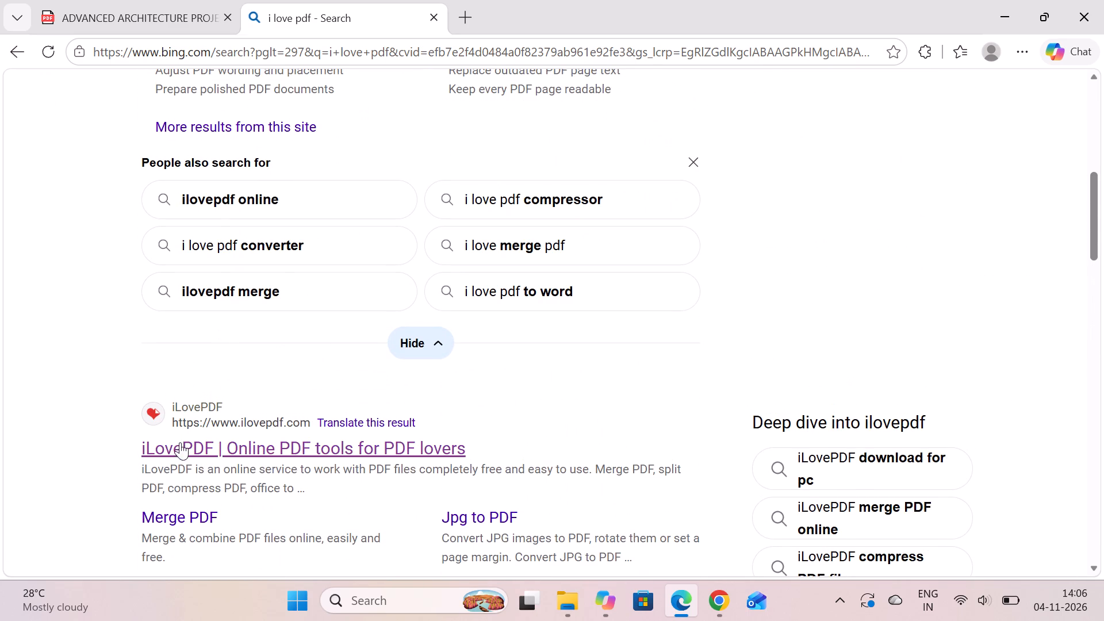
double_click(180, 449)
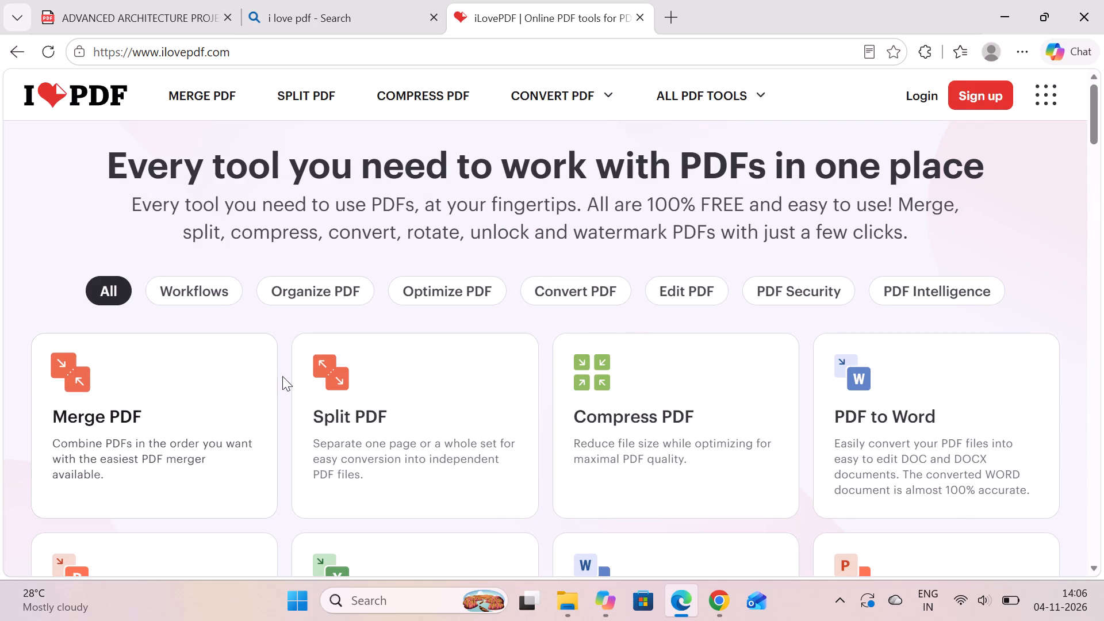
Convert the PDF "ADVANCED ARCHITECTURE PROJECT REPORT (1) 22" from Downloads to PPTX with the PDF to PowerPoint tool.
scroll(285, 366, "down", 2)
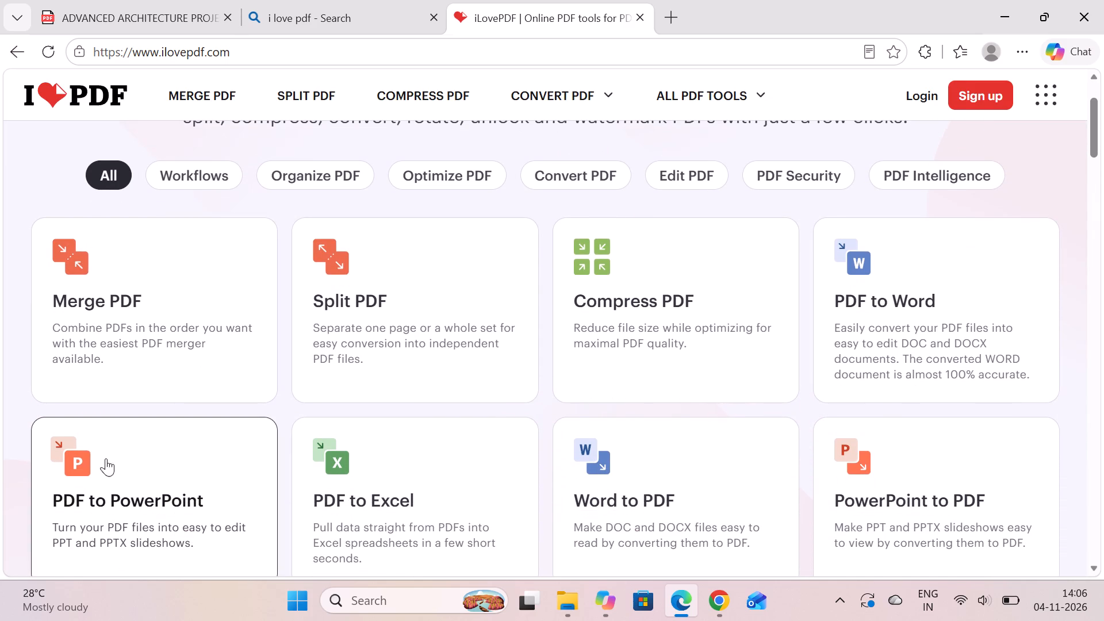
double_click(125, 477)
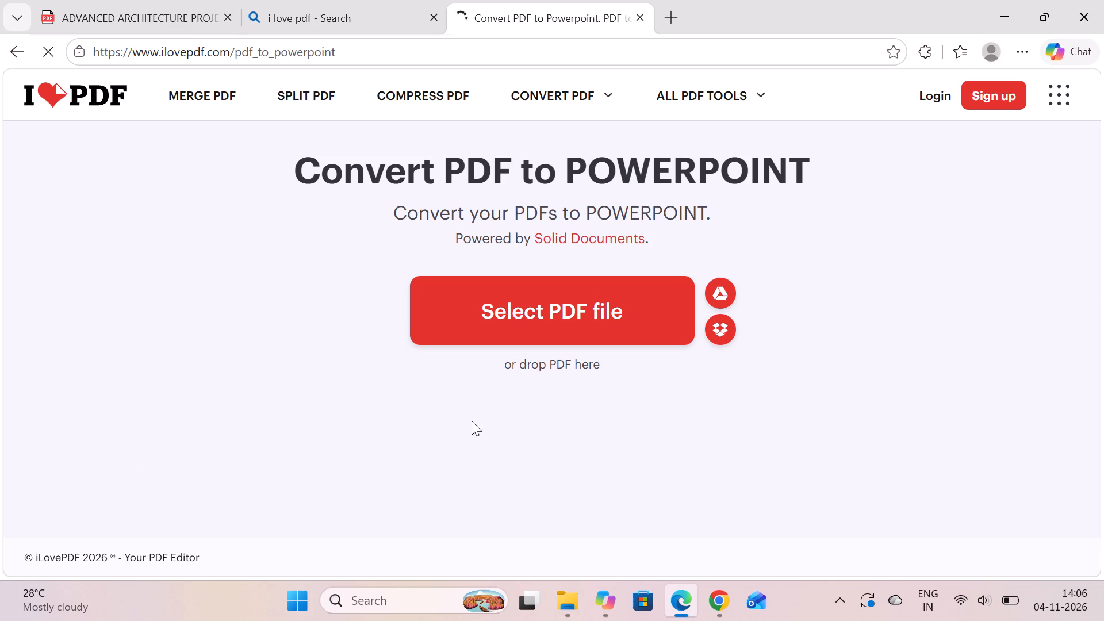
double_click(489, 321)
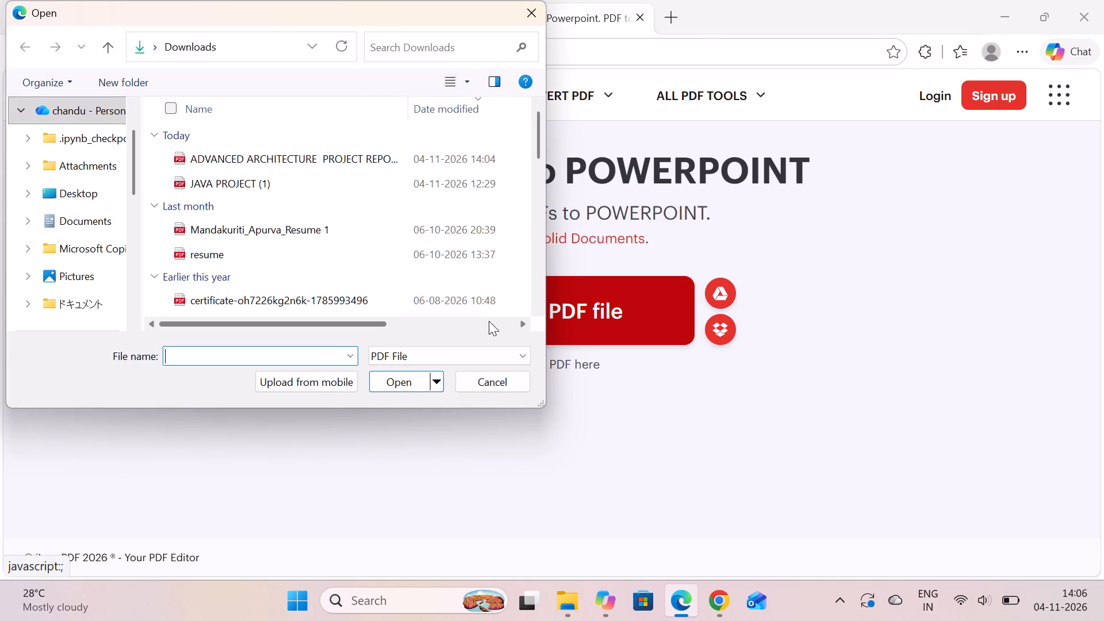
left_click(286, 161)
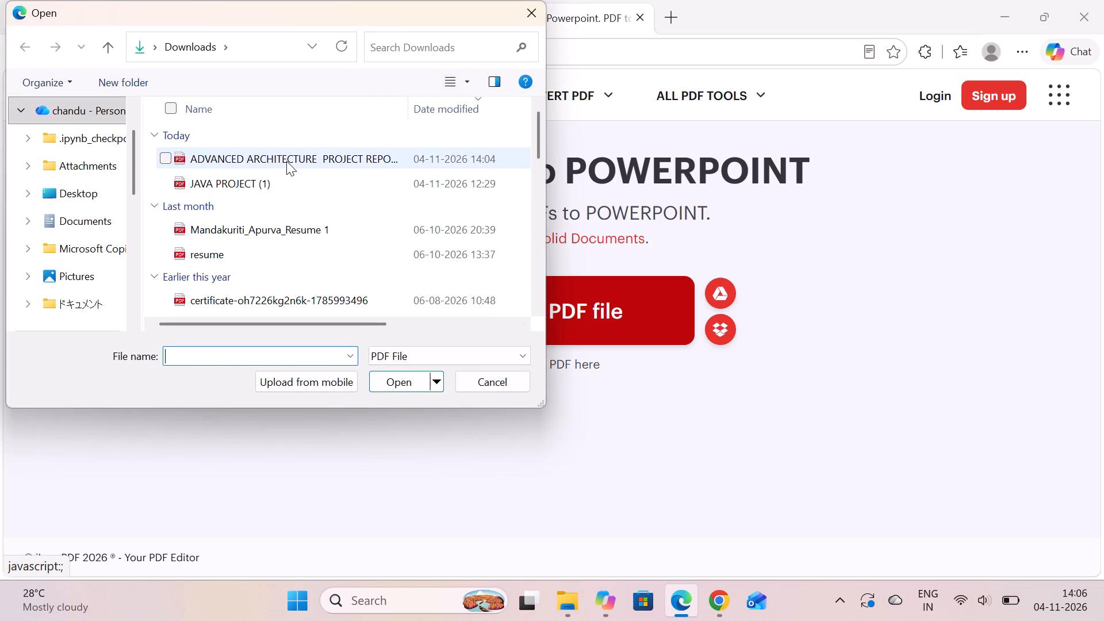
left_click(424, 378)
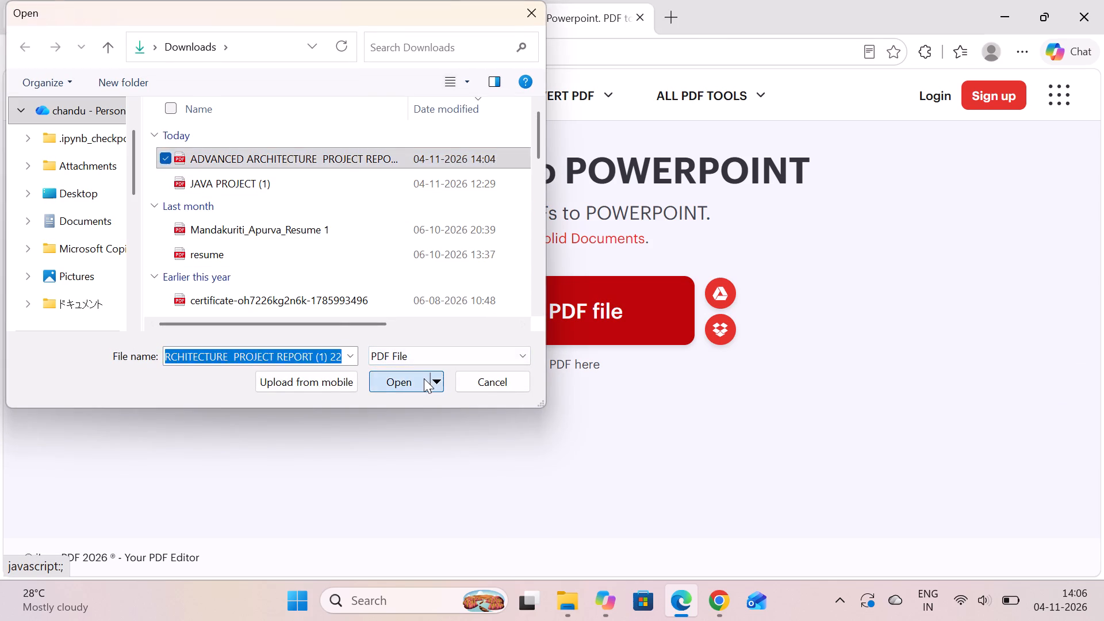
left_click(505, 305)
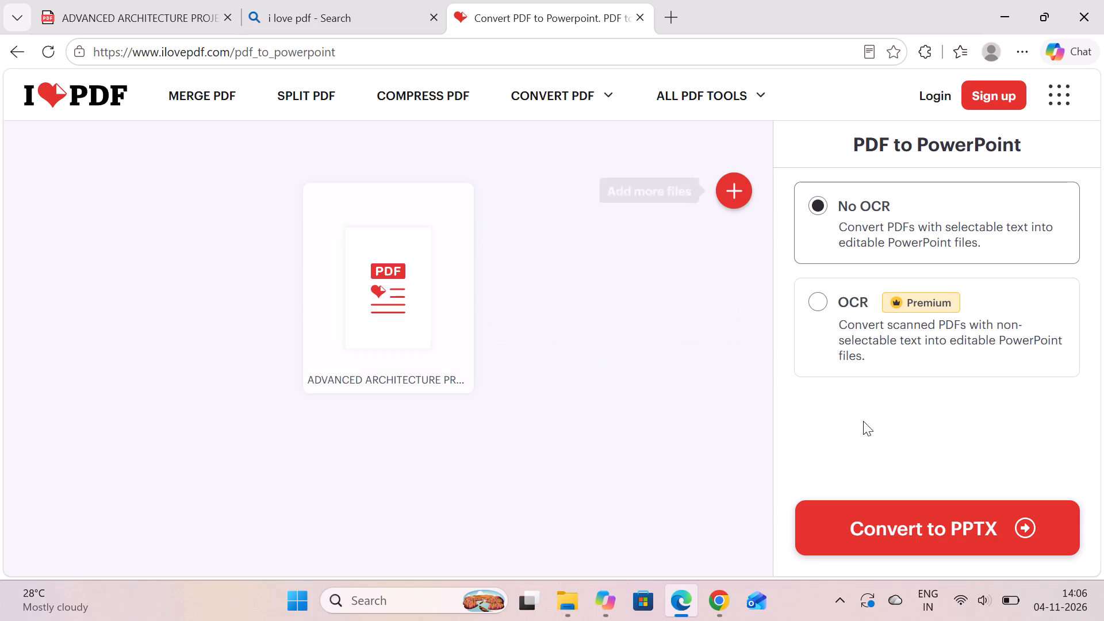
left_click(962, 525)
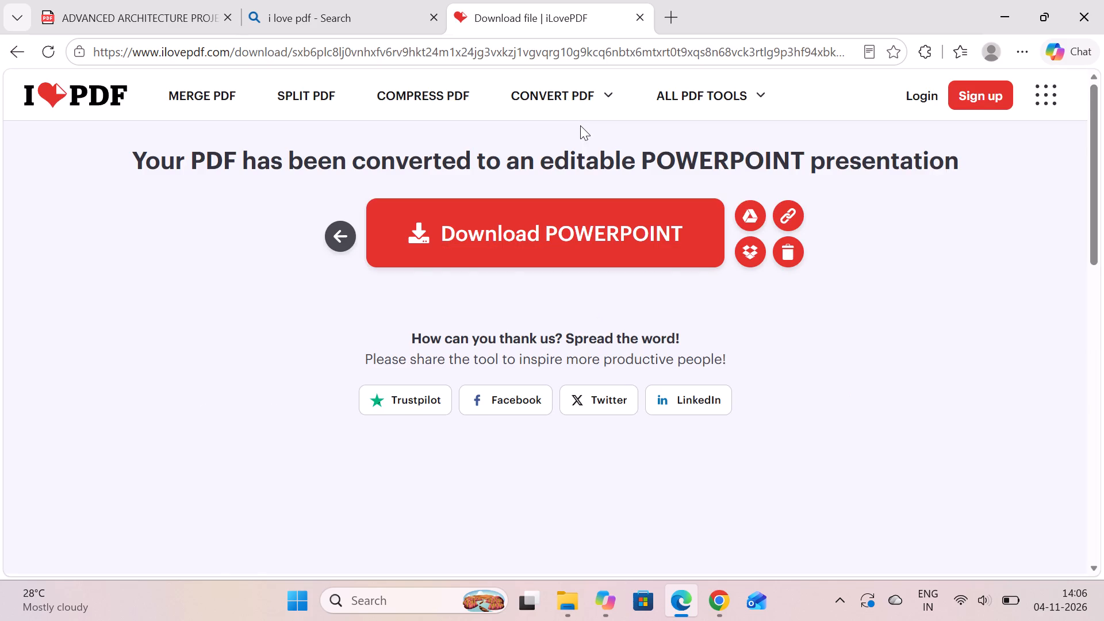
Download the converted presentation, open it in PowerPoint and enable editing.
left_click_drag(881, 237, 642, 206)
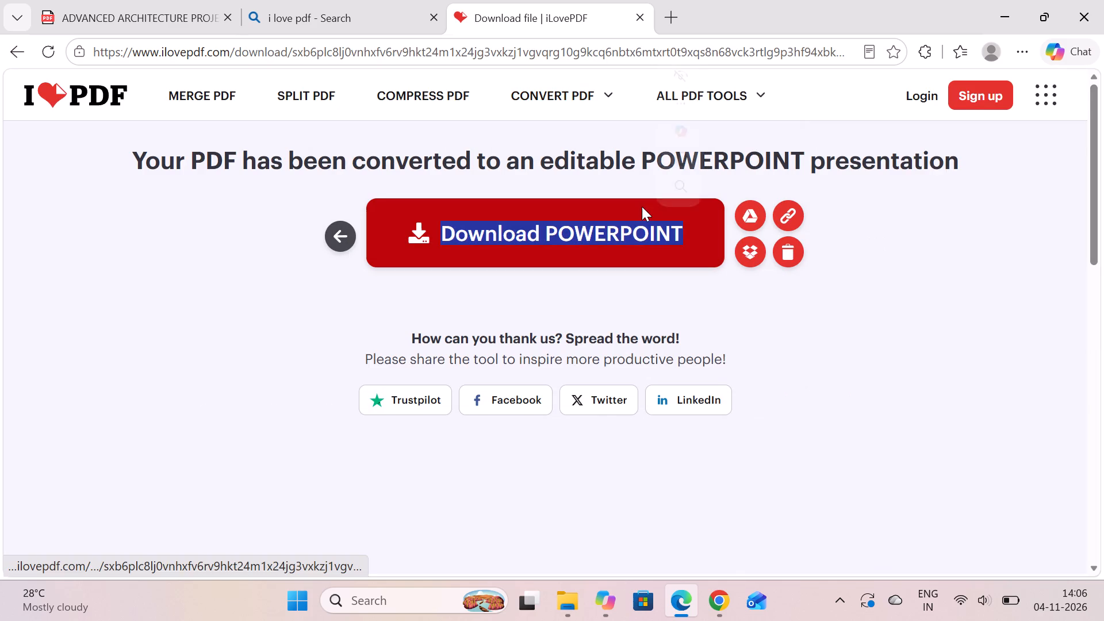
double_click(639, 241)
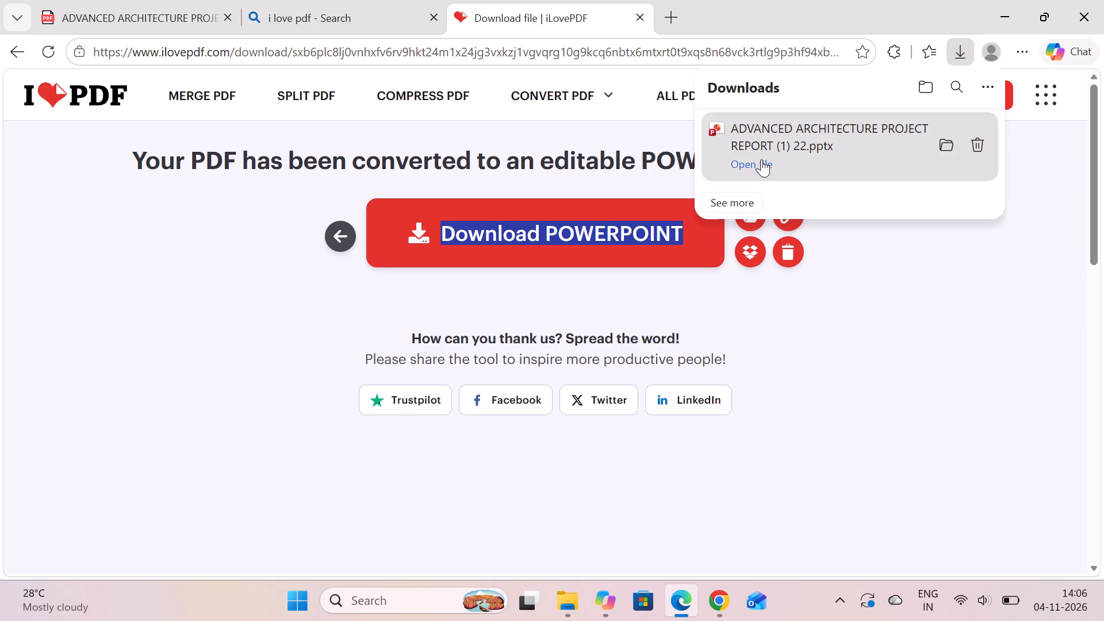
double_click(758, 163)
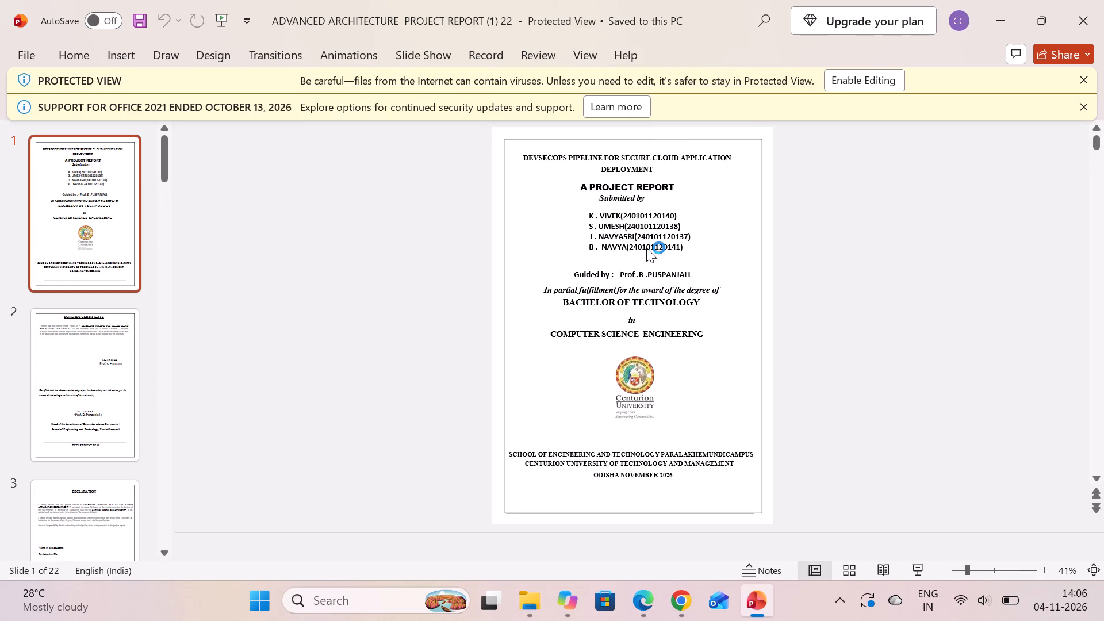
left_click(852, 80)
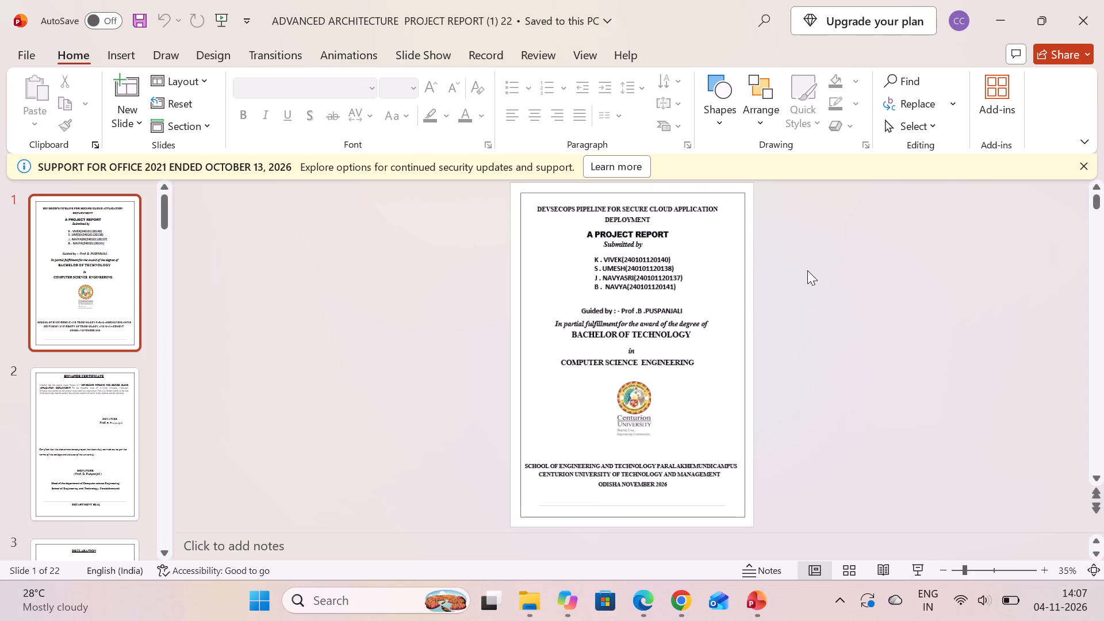
Colour the slide 1 title "DEVSECOPS PIPELINE FOR SECURE CLOUD APPLICATION DEPLOYMENT" standard red.
scroll(806, 269, "up", 1)
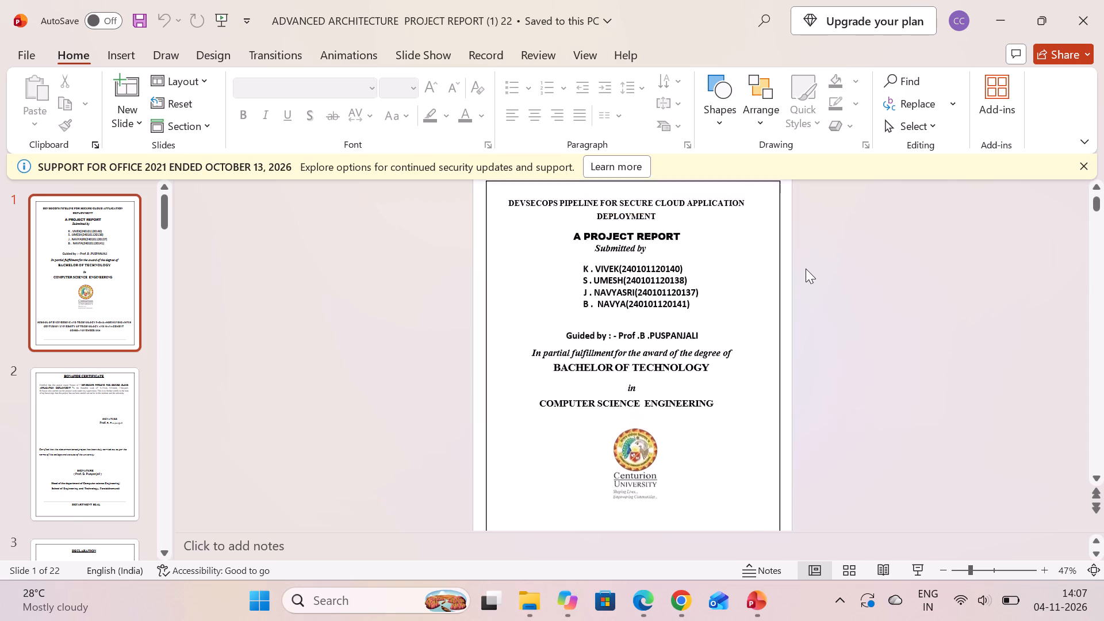
scroll(806, 269, "up", 1)
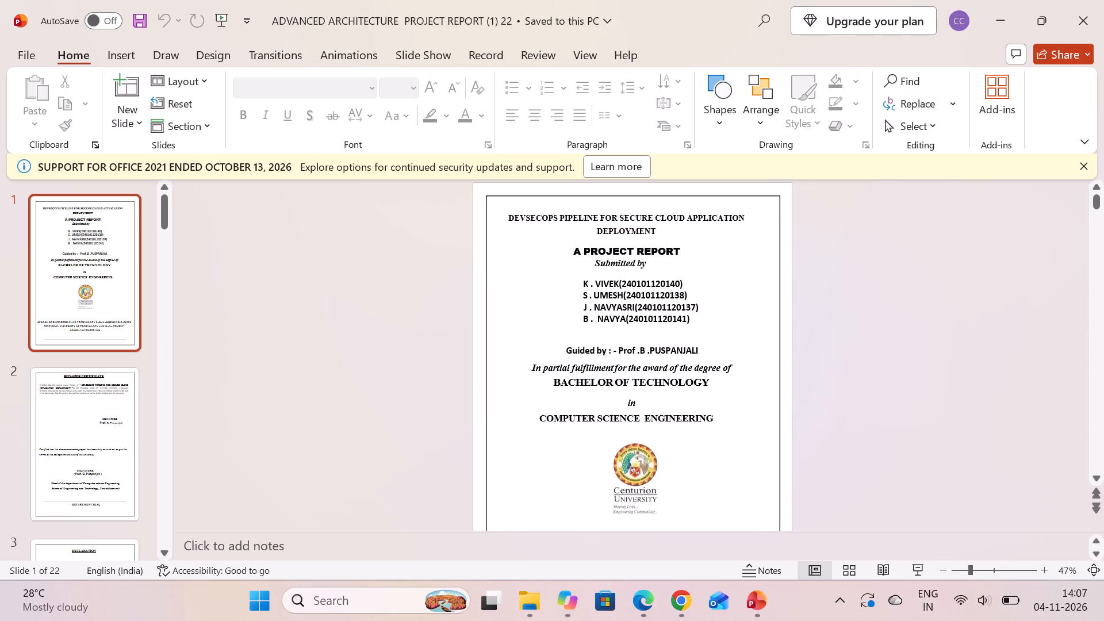
left_click_drag(507, 216, 615, 242)
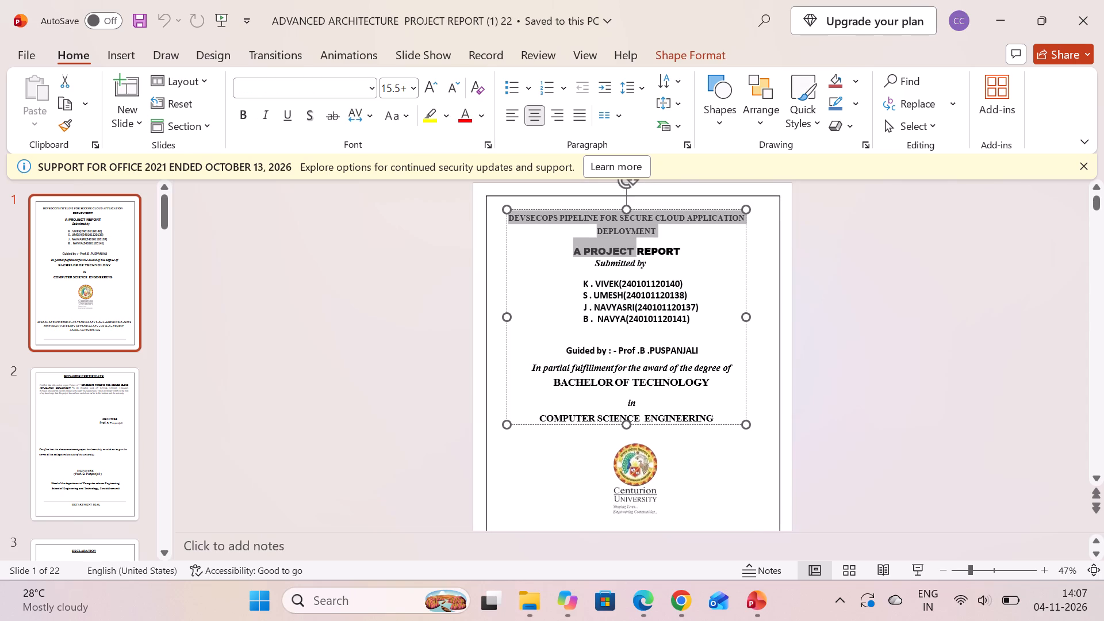
left_click_drag(615, 242, 630, 234)
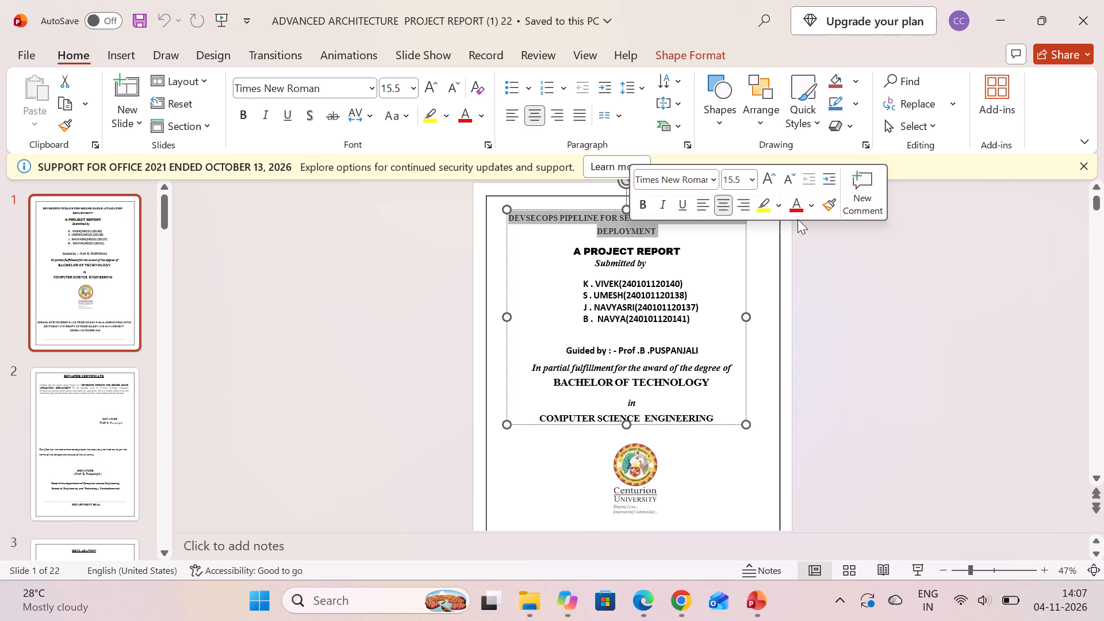
left_click(810, 209)
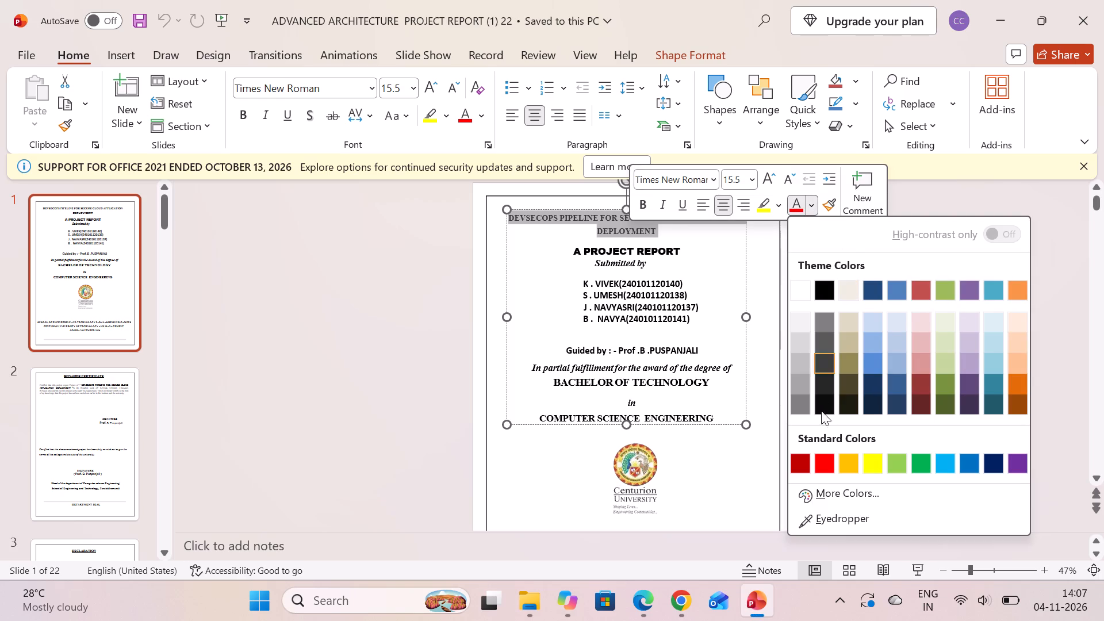
left_click(825, 459)
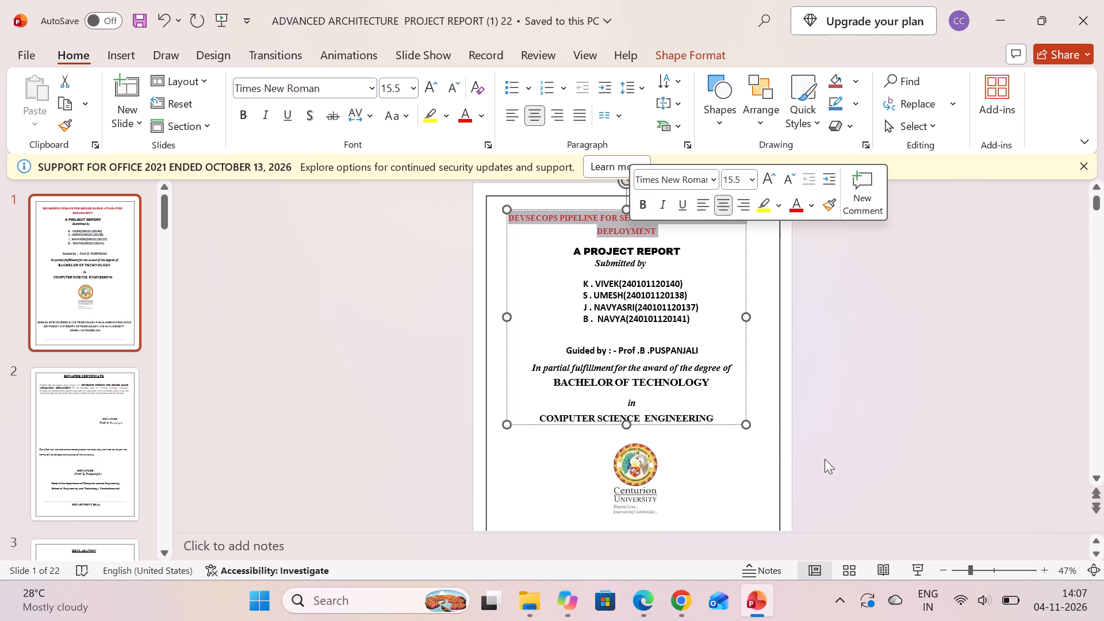
left_click(871, 366)
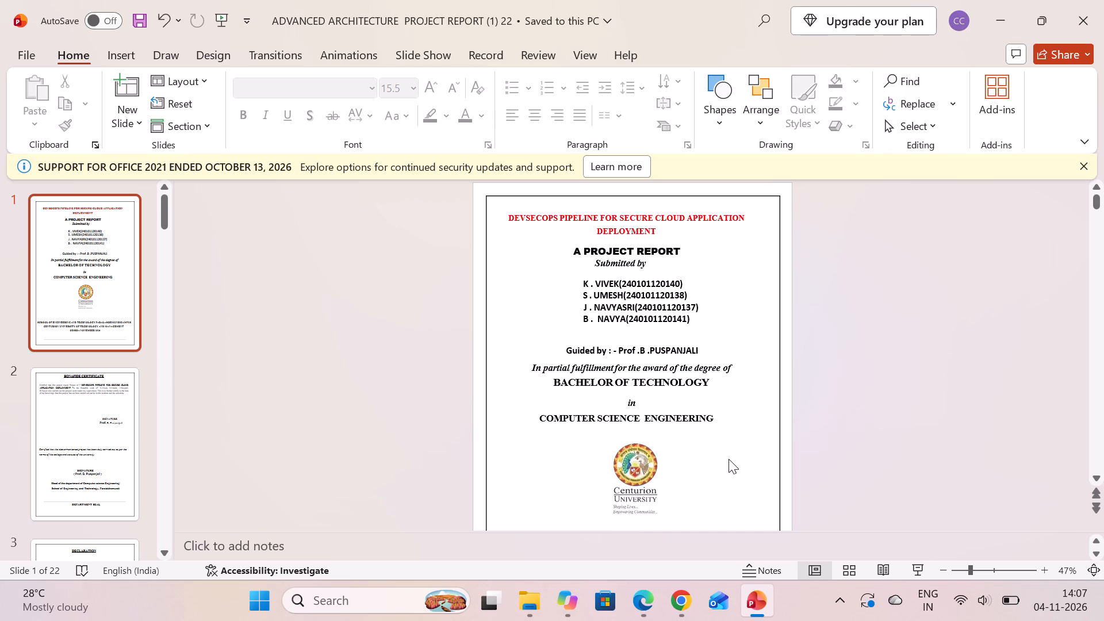
Colour the quoted project title "DEVSECOPS PIPELINE FOR SECURE CLOUD APPLICATION DEPLOYMENT" in slide 2's Bonafide Certificate paragraph standard red.
scroll(729, 459, "down", 3)
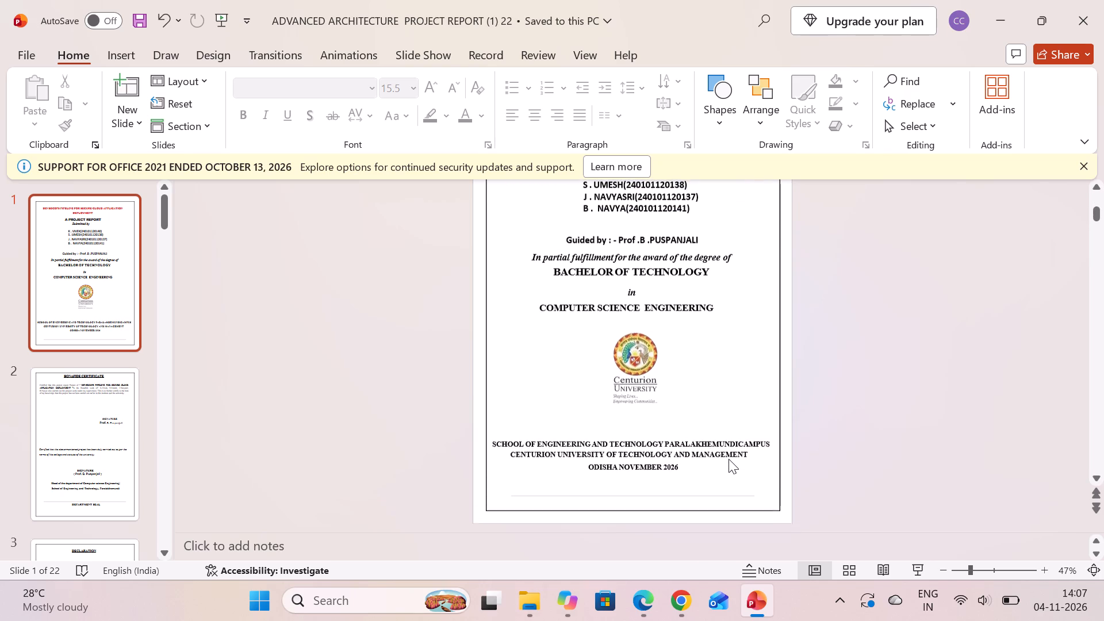
left_click(112, 411)
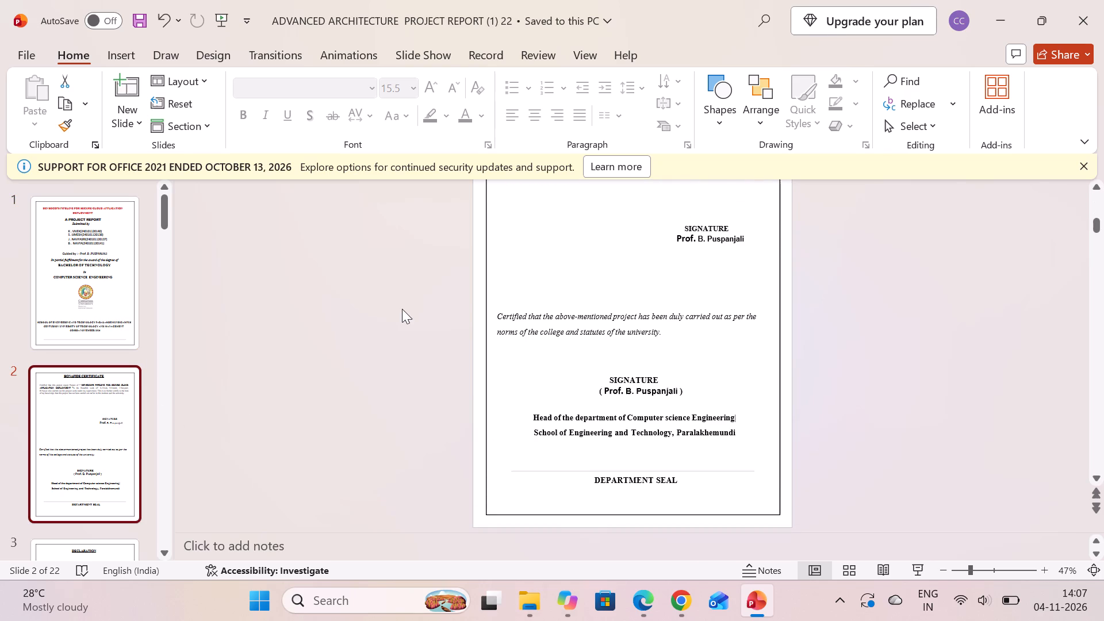
scroll(876, 312, "up", 2)
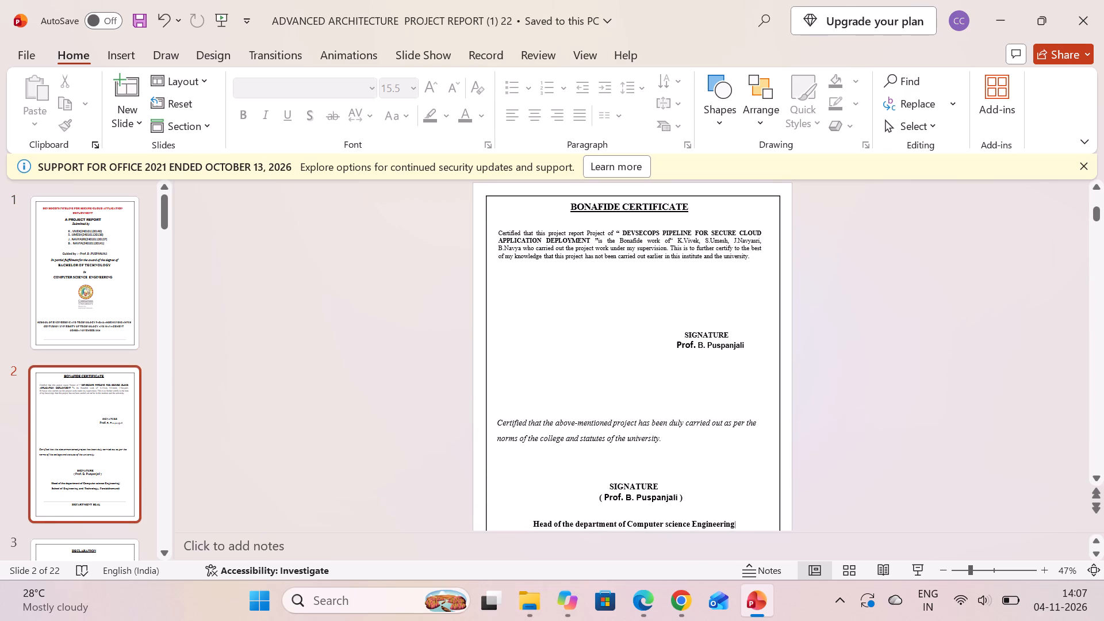
left_click_drag(614, 233, 609, 236)
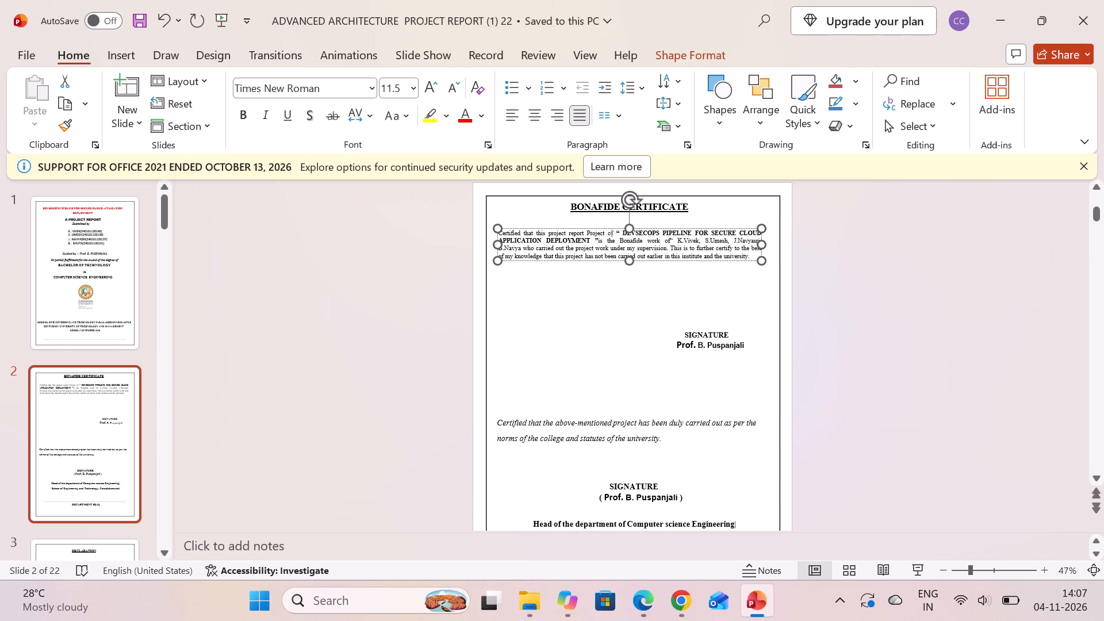
left_click_drag(609, 236, 637, 232)
left_click_drag(637, 232, 668, 237)
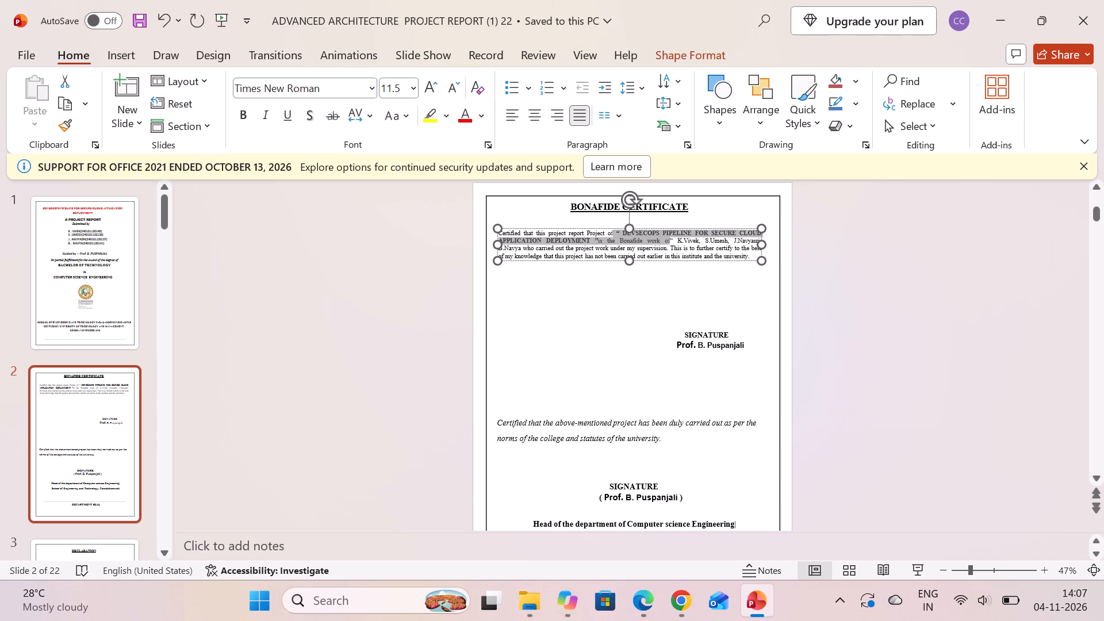
left_click_drag(668, 237, 614, 240)
left_click_drag(614, 240, 601, 243)
left_click_drag(601, 243, 596, 244)
left_click_drag(596, 244, 598, 245)
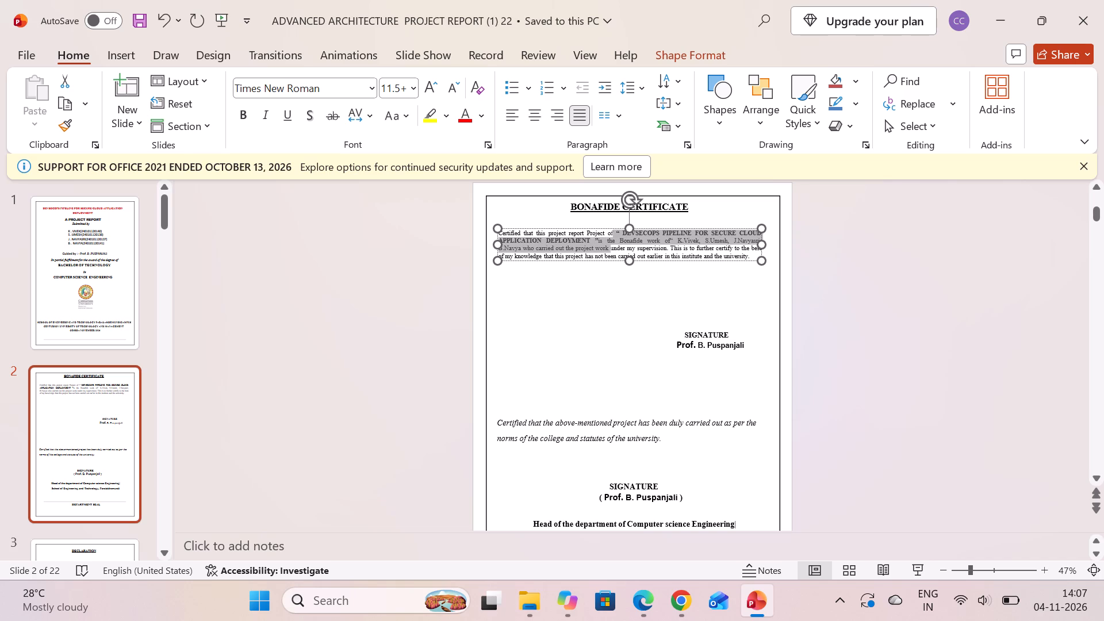
left_click_drag(598, 245, 596, 242)
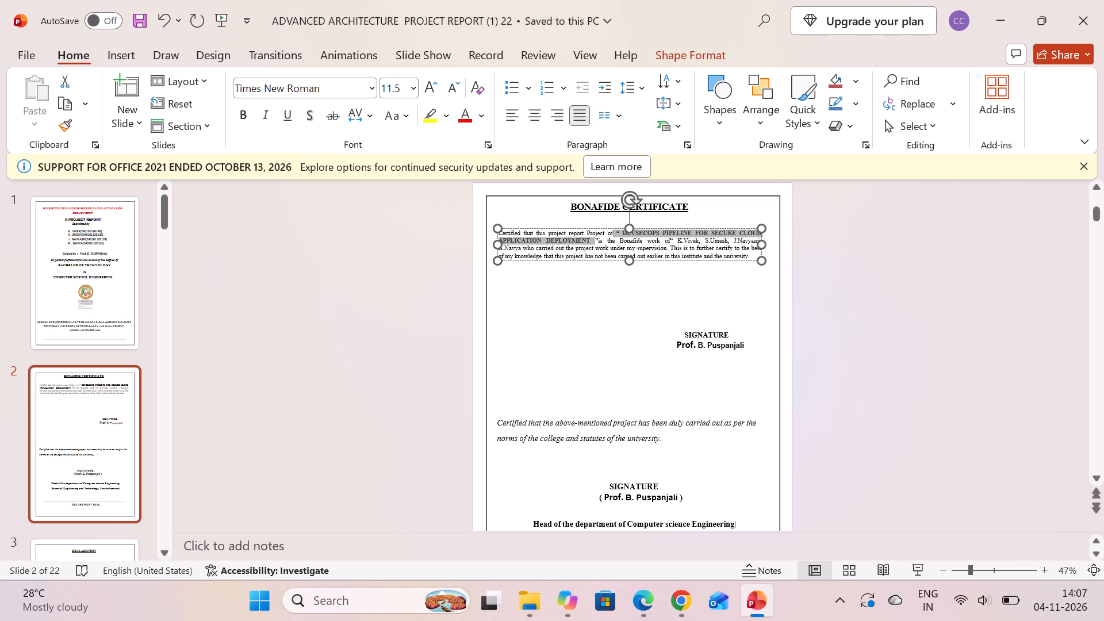
left_click_drag(596, 242, 598, 242)
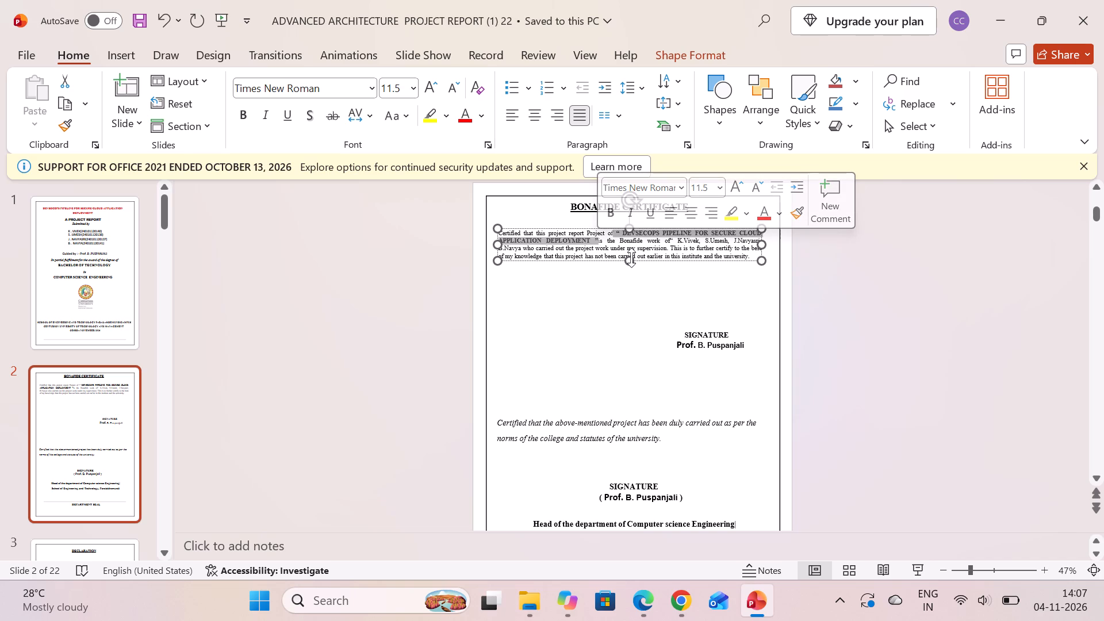
left_click(775, 211)
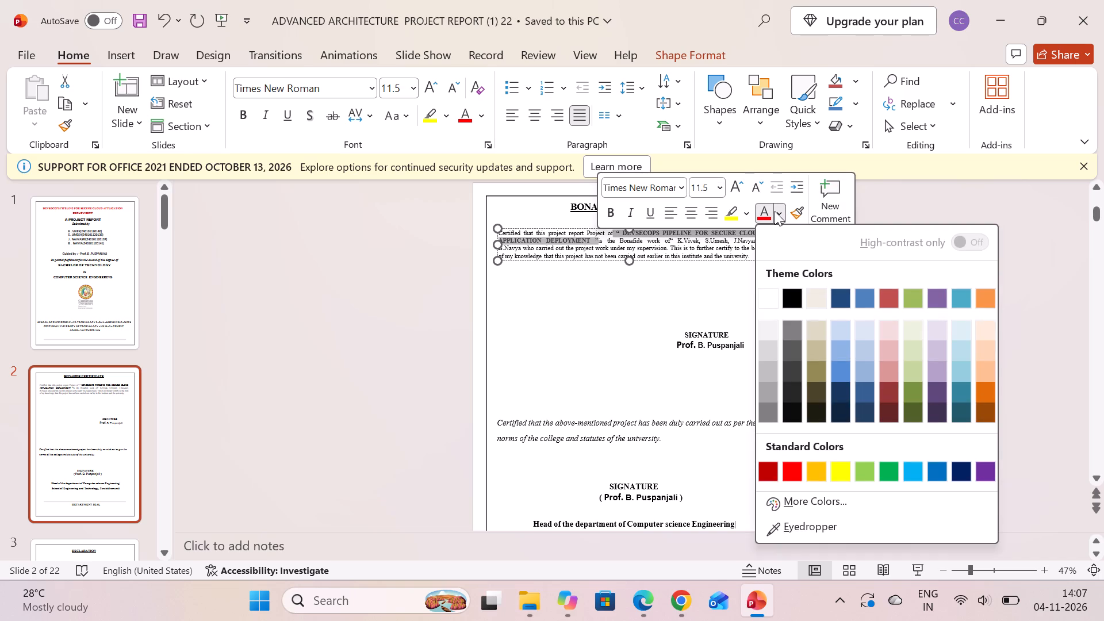
left_click(792, 466)
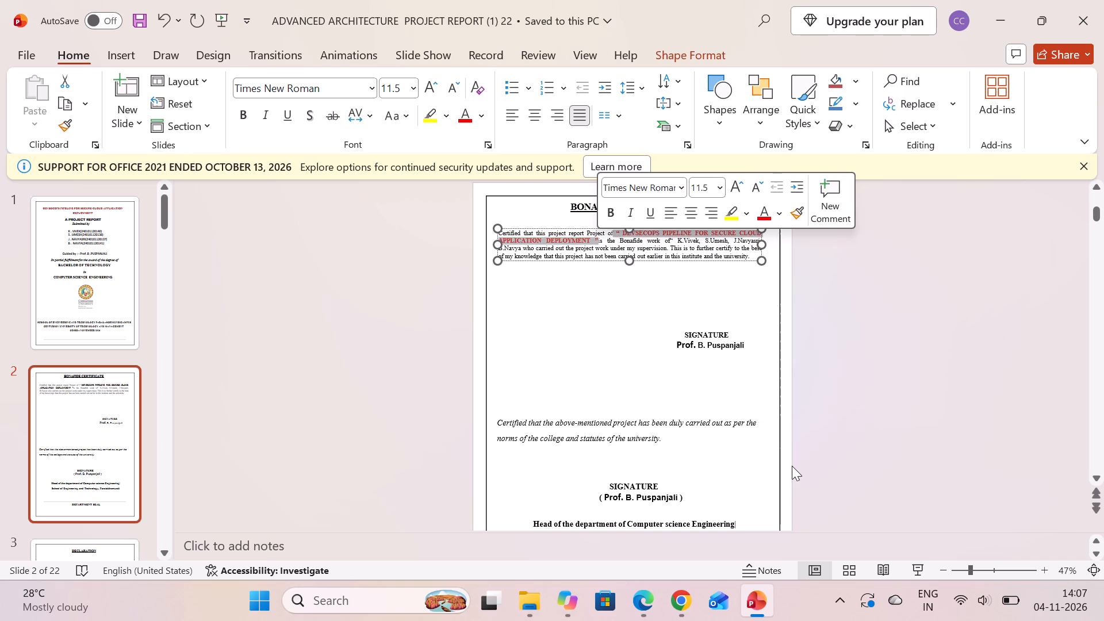
left_click(864, 423)
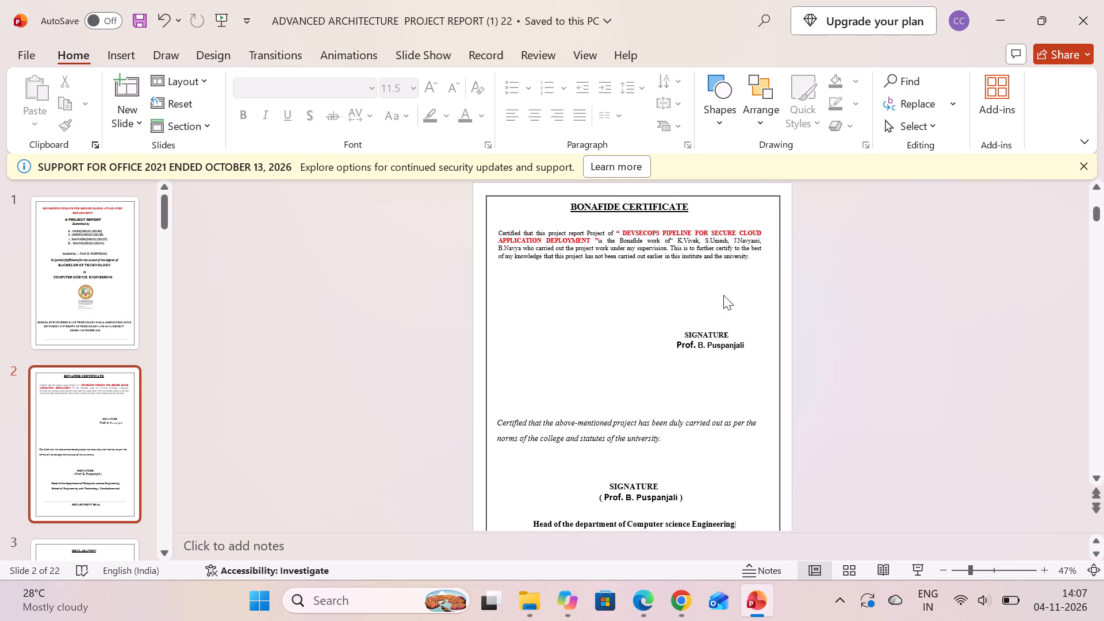
Colour the word "entitled" and the quoted project title after it in slide 3's Declaration paragraph standard red.
scroll(707, 294, "up", 1)
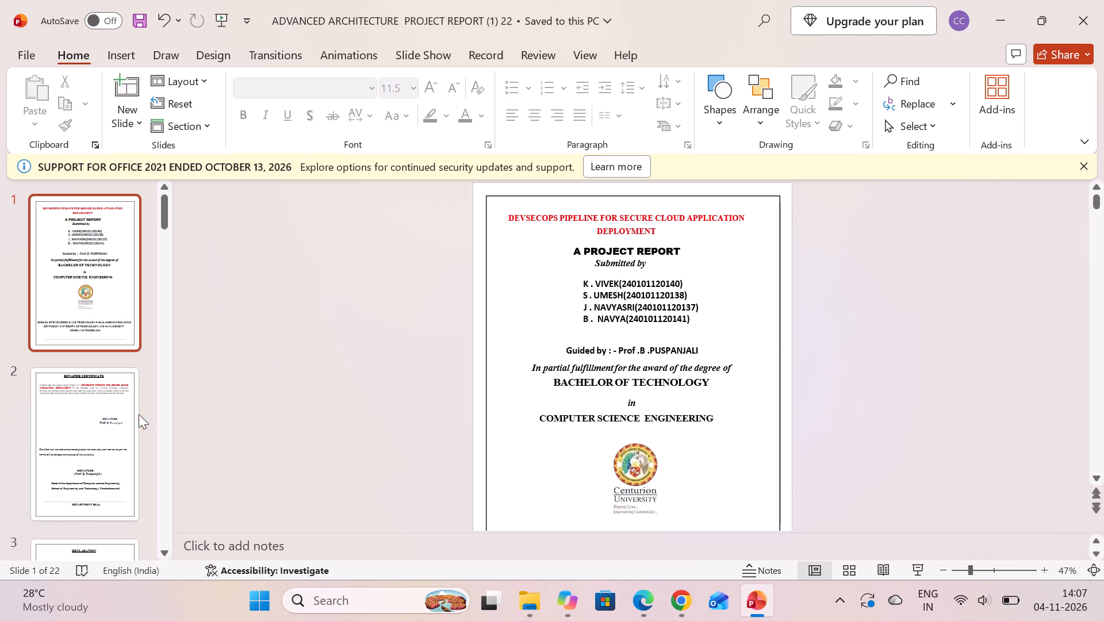
left_click(136, 417)
scroll(89, 490, "down", 1)
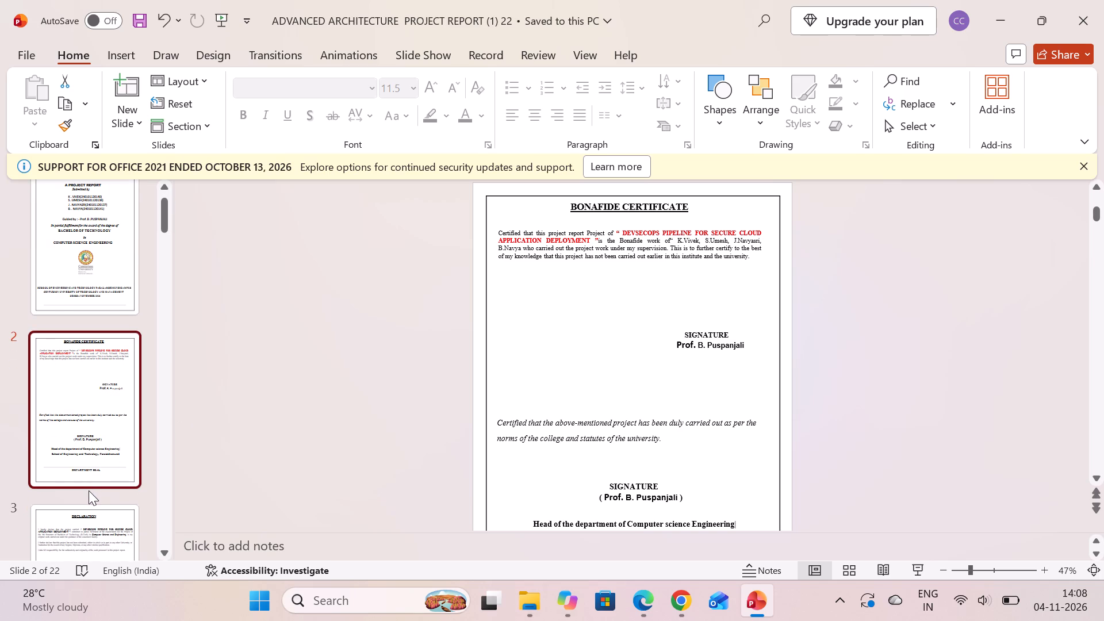
left_click(96, 532)
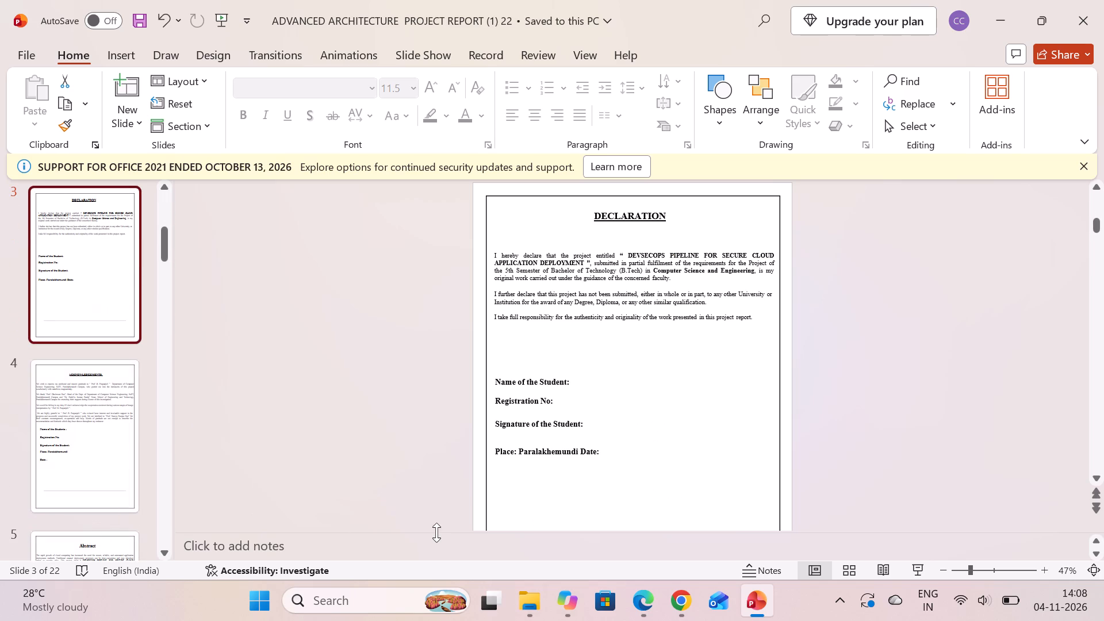
left_click(618, 254)
left_click_drag(618, 254, 628, 259)
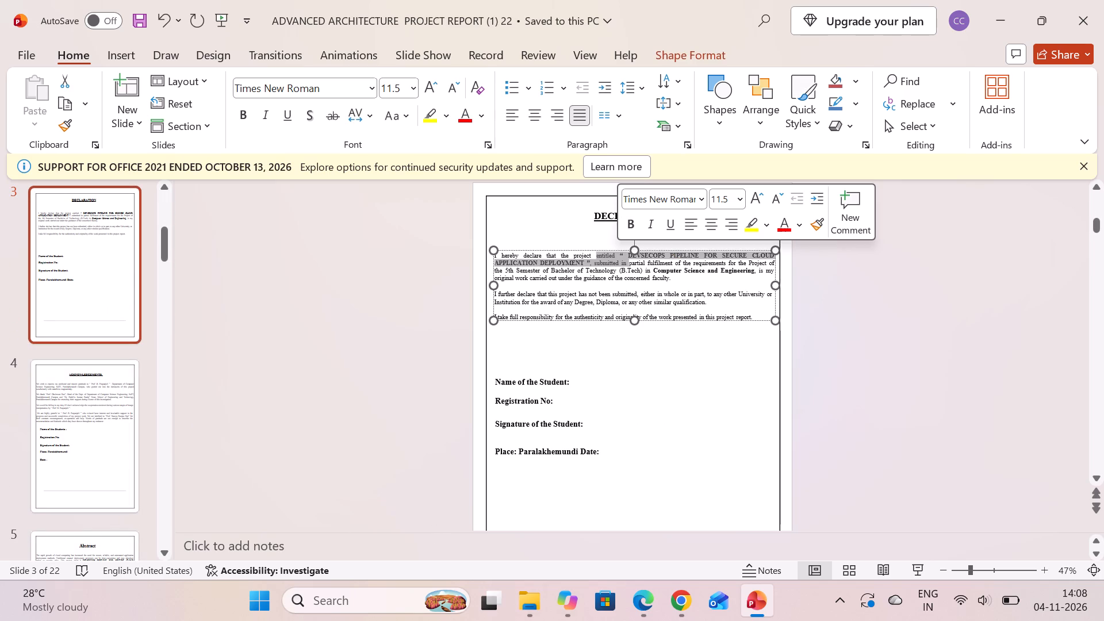
left_click_drag(628, 259, 589, 261)
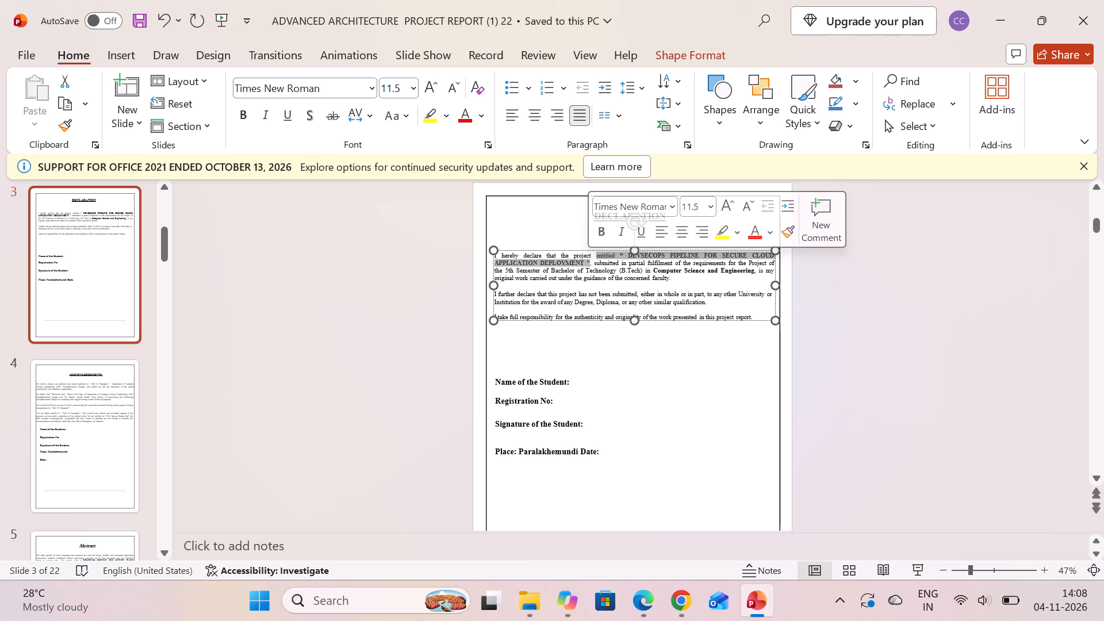
left_click(770, 232)
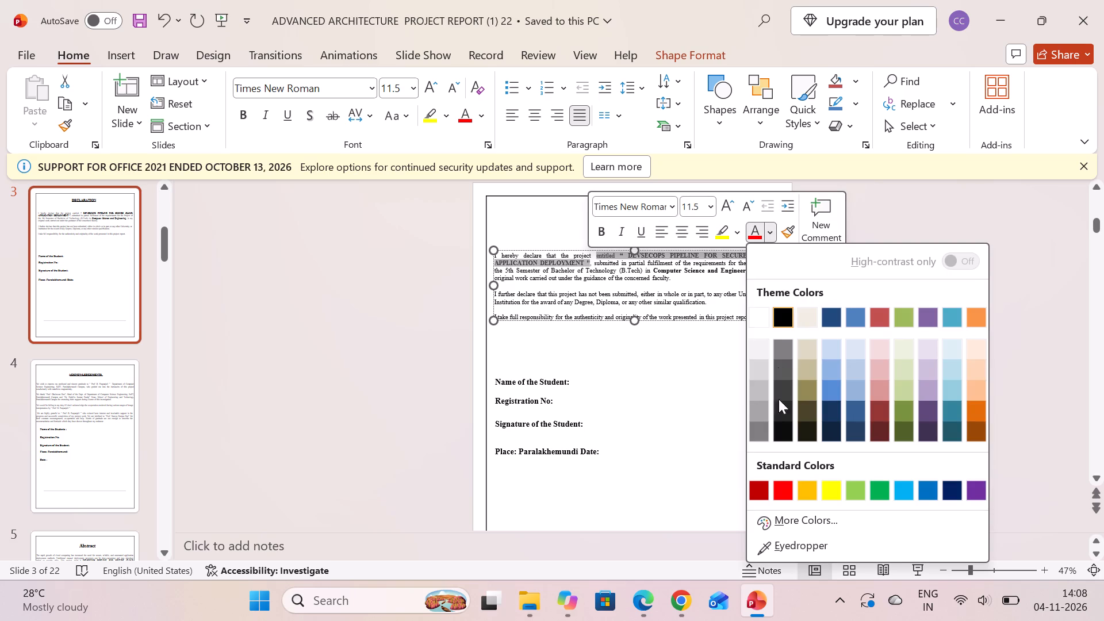
left_click(785, 486)
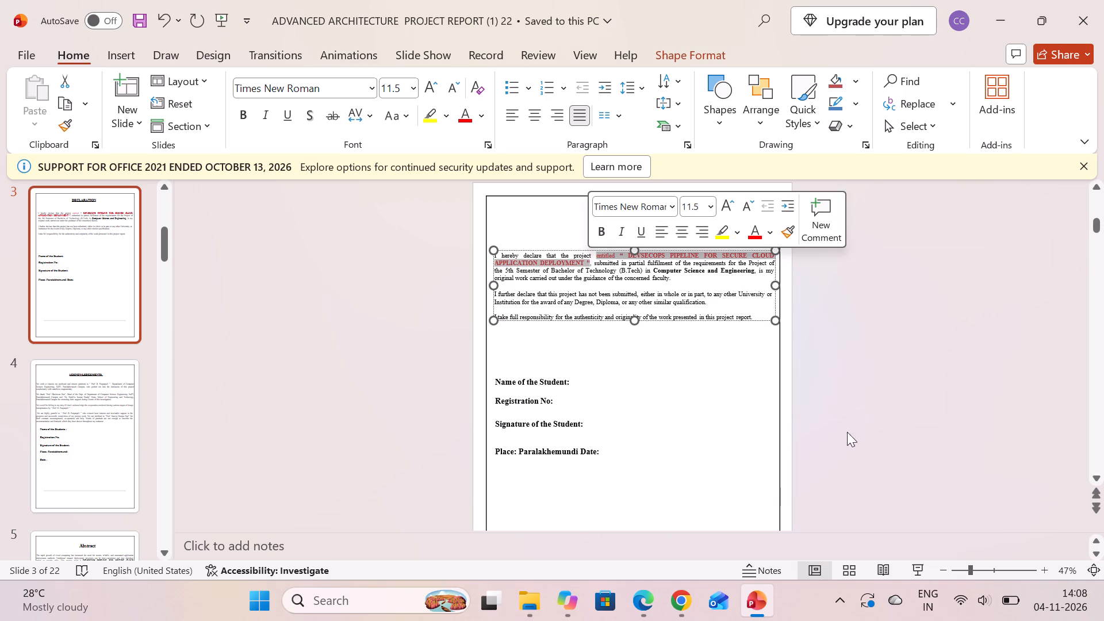
left_click(873, 417)
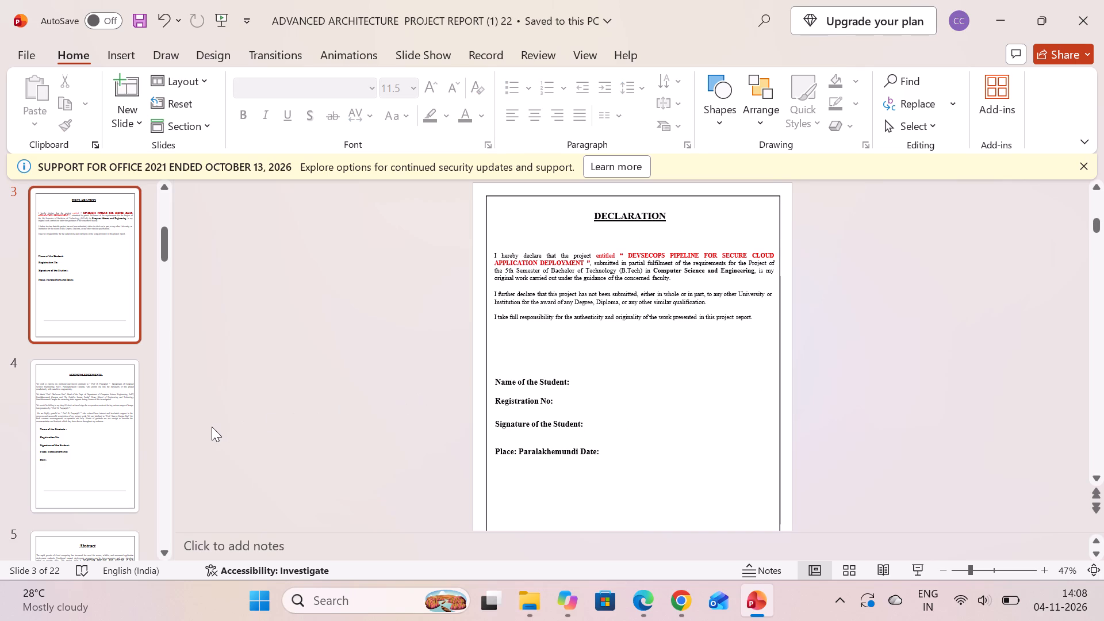
Colour the Head of Department's name and "Prof." title in the second Acknowledgements paragraph on slide 4 red.
left_click(118, 449)
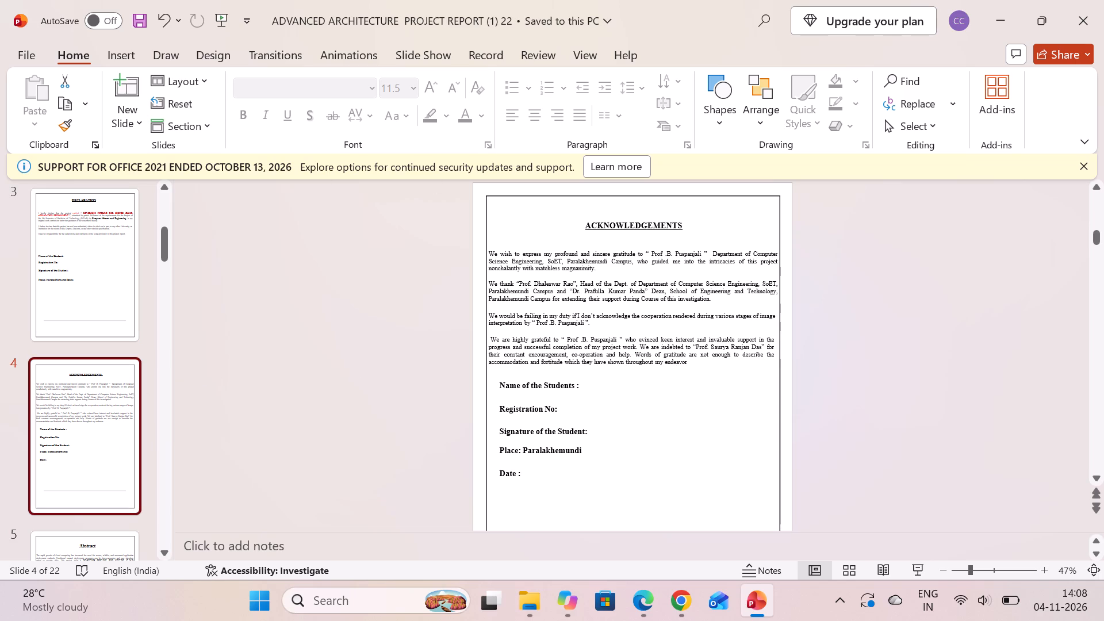
left_click(124, 323)
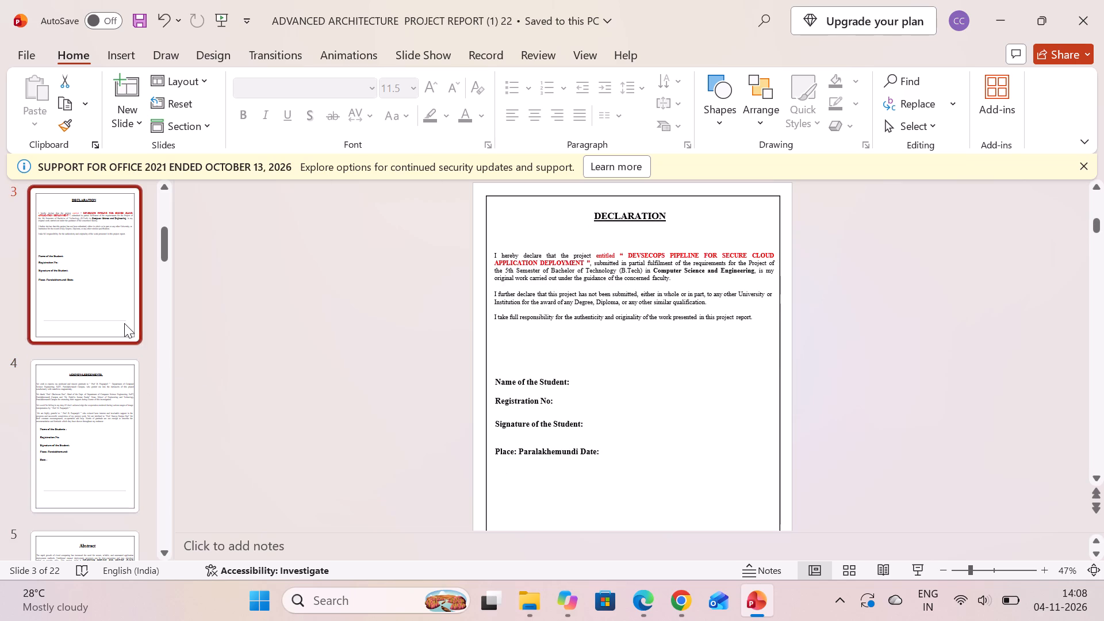
left_click(124, 440)
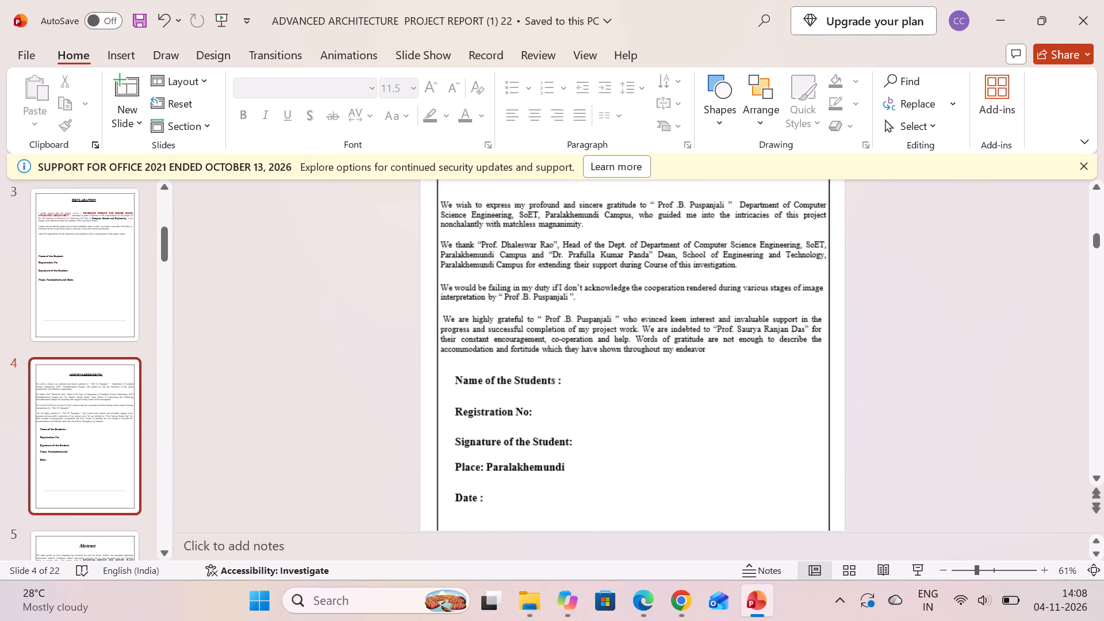
left_click_drag(477, 237, 480, 237)
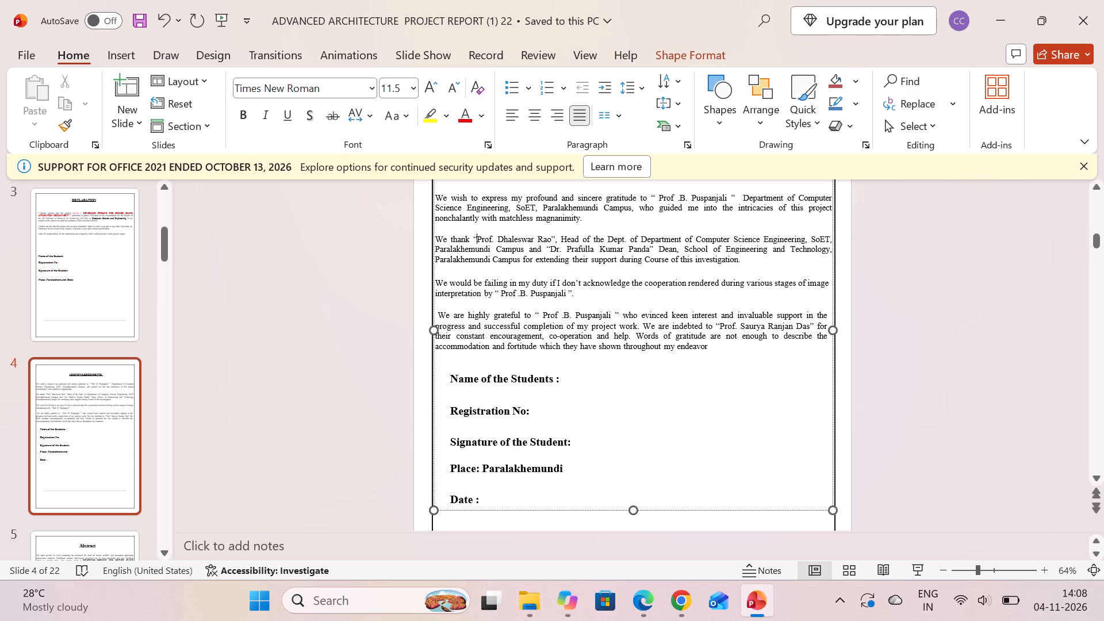
left_click_drag(480, 237, 546, 235)
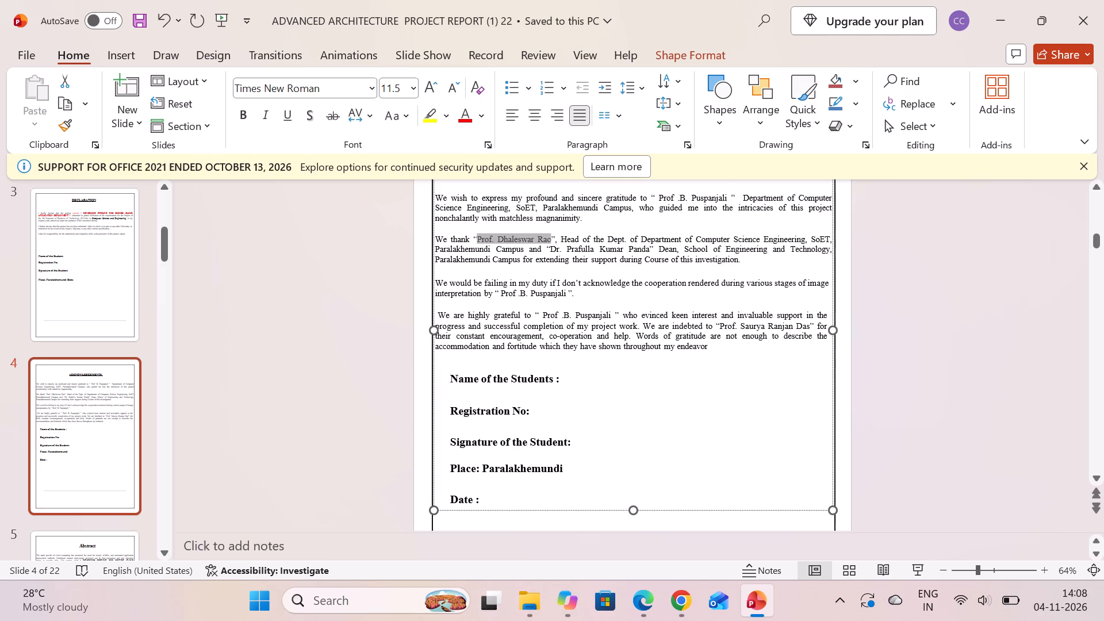
left_click_drag(546, 235, 547, 235)
left_click(467, 114)
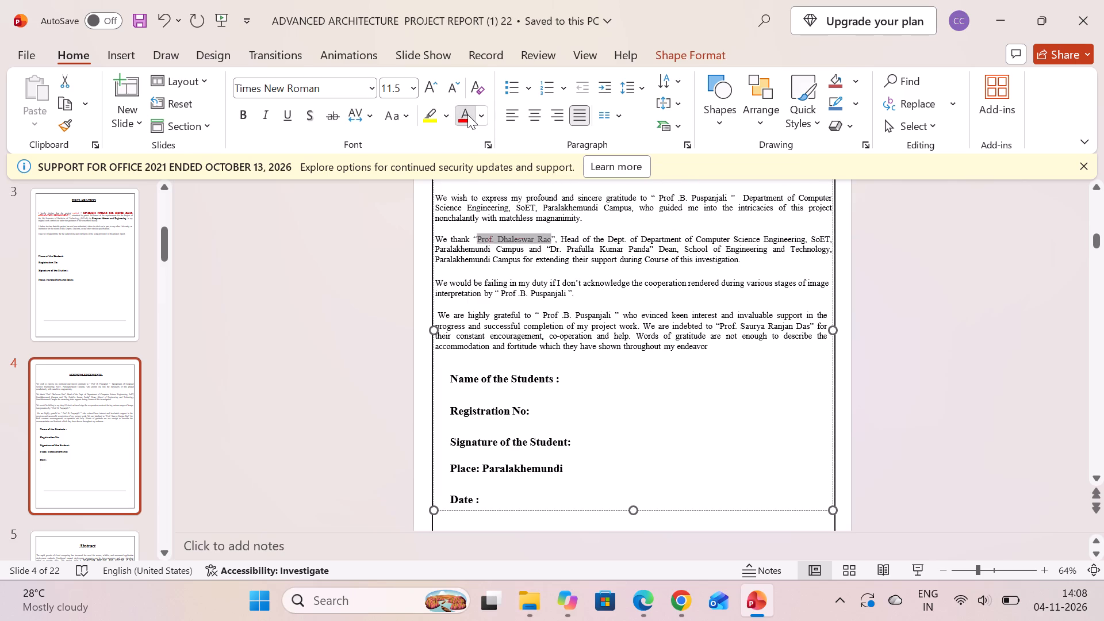
left_click(646, 308)
Colour the guiding professor's quoted name in the first Acknowledgements paragraph on slide 4 red.
scroll(616, 252, "up", 1)
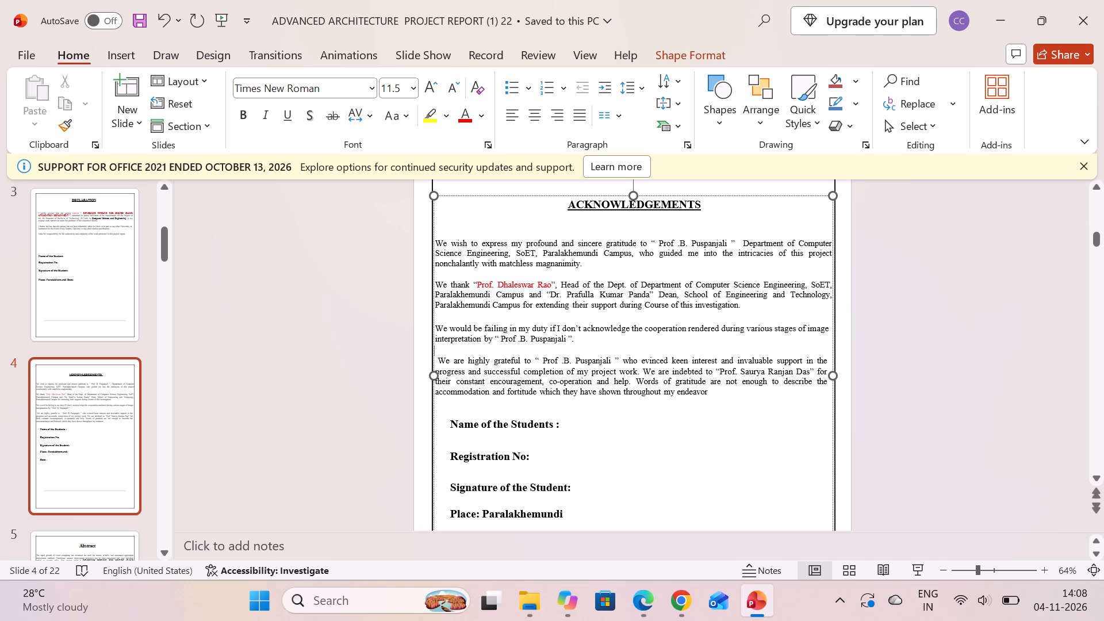
left_click_drag(651, 241, 733, 241)
left_click(463, 119)
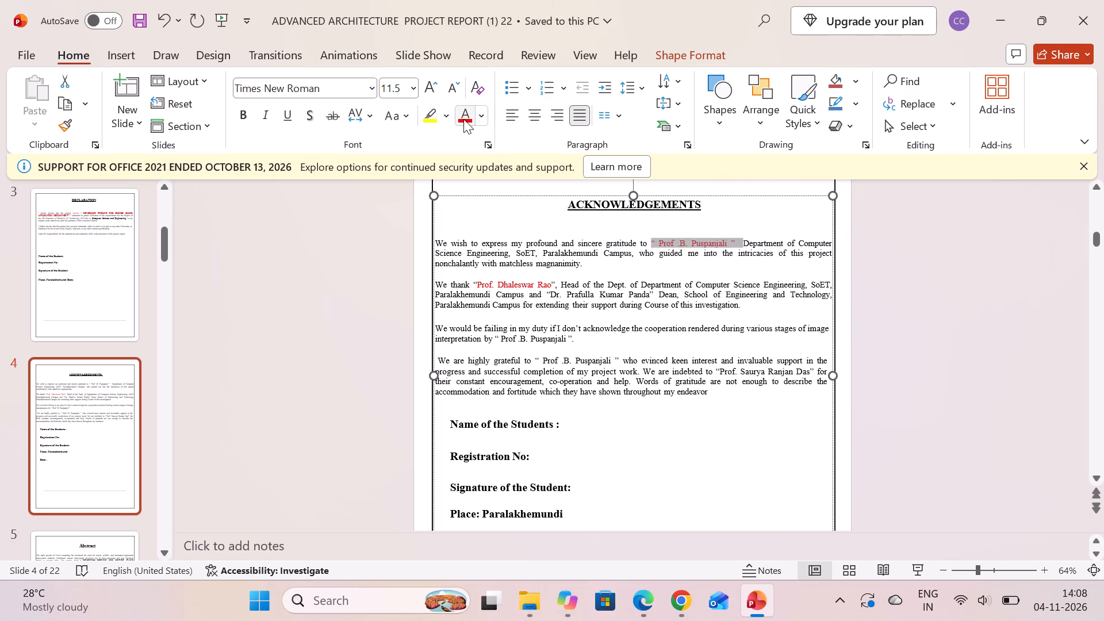
left_click(618, 337)
Colour the Dean's quoted name and "Dr." title in the second Acknowledgements paragraph on slide 4 red.
scroll(556, 323, "down", 1)
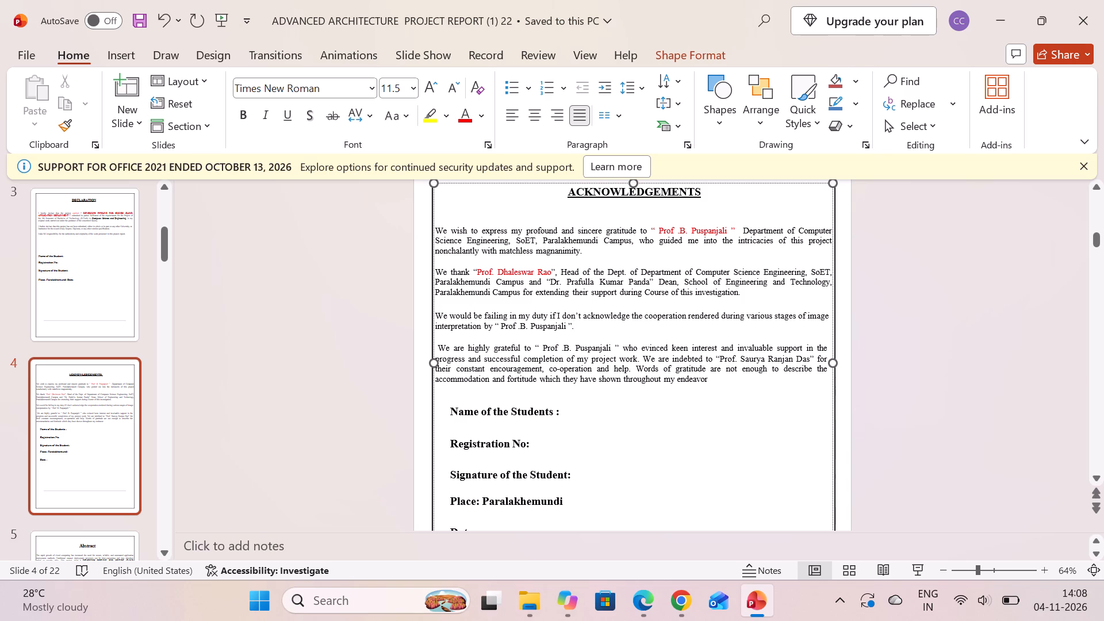
left_click_drag(546, 281, 619, 280)
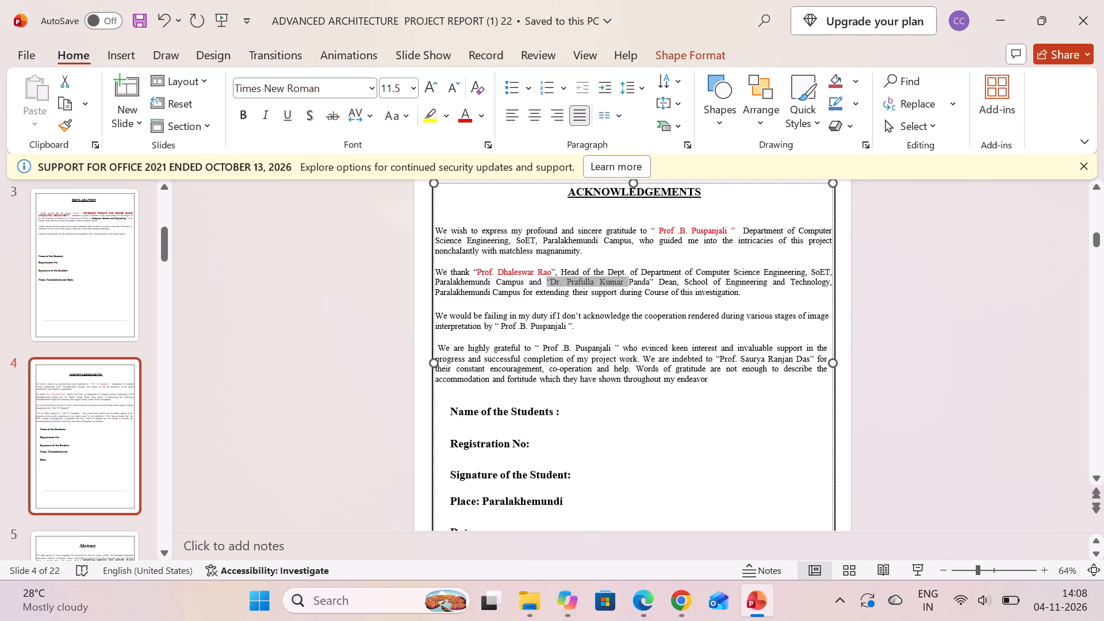
left_click_drag(619, 280, 587, 285)
left_click(587, 285)
left_click_drag(546, 279, 608, 273)
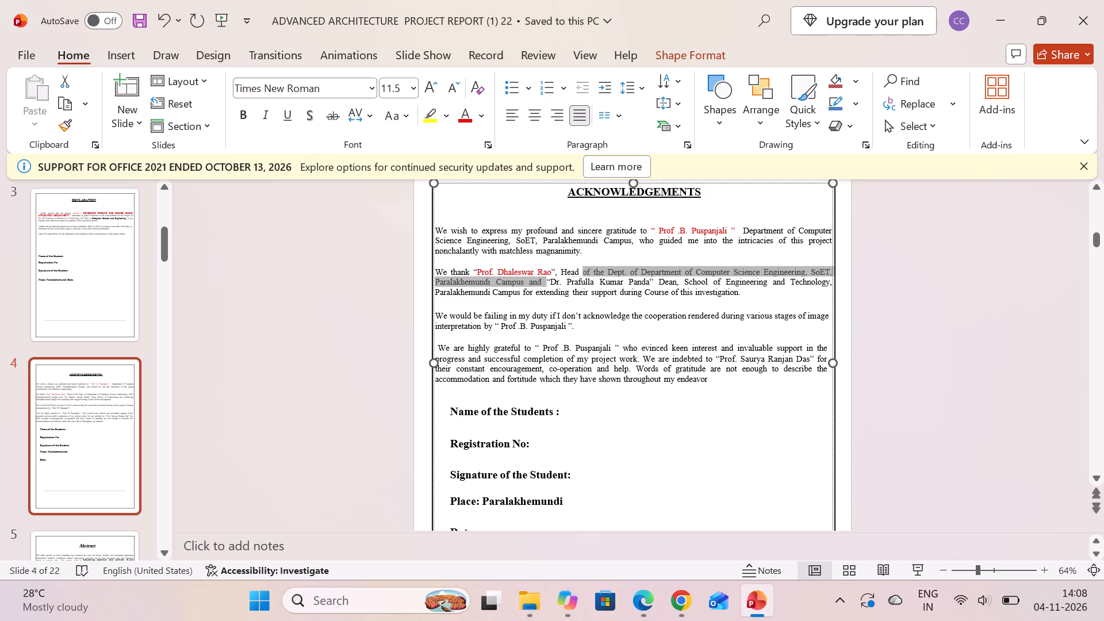
left_click_drag(608, 273, 651, 281)
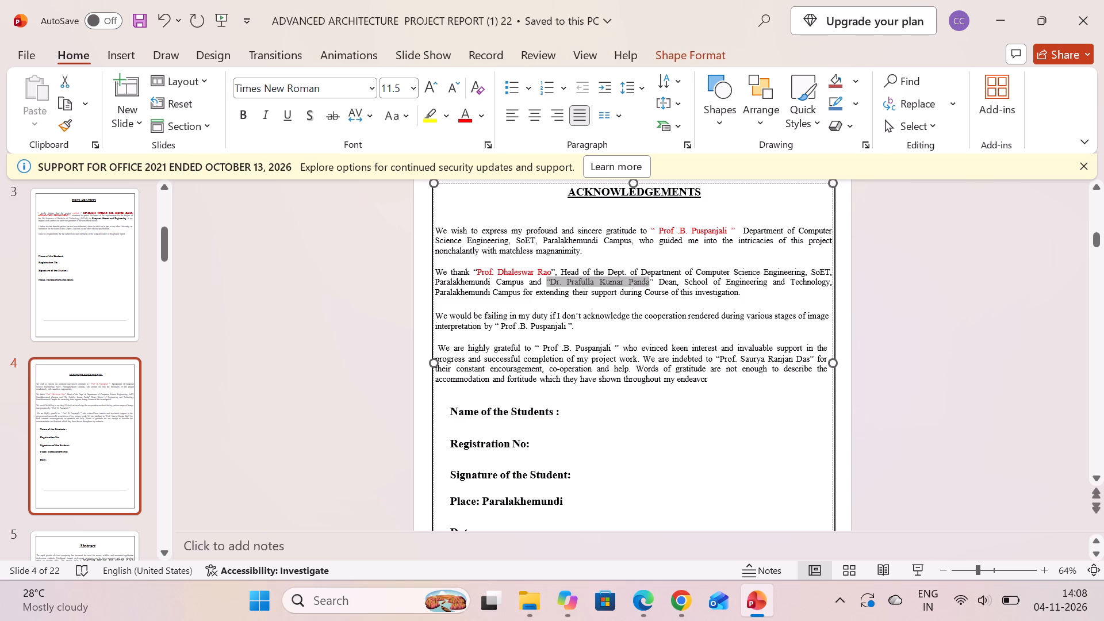
left_click_drag(651, 281, 654, 281)
left_click(455, 116)
left_click(663, 347)
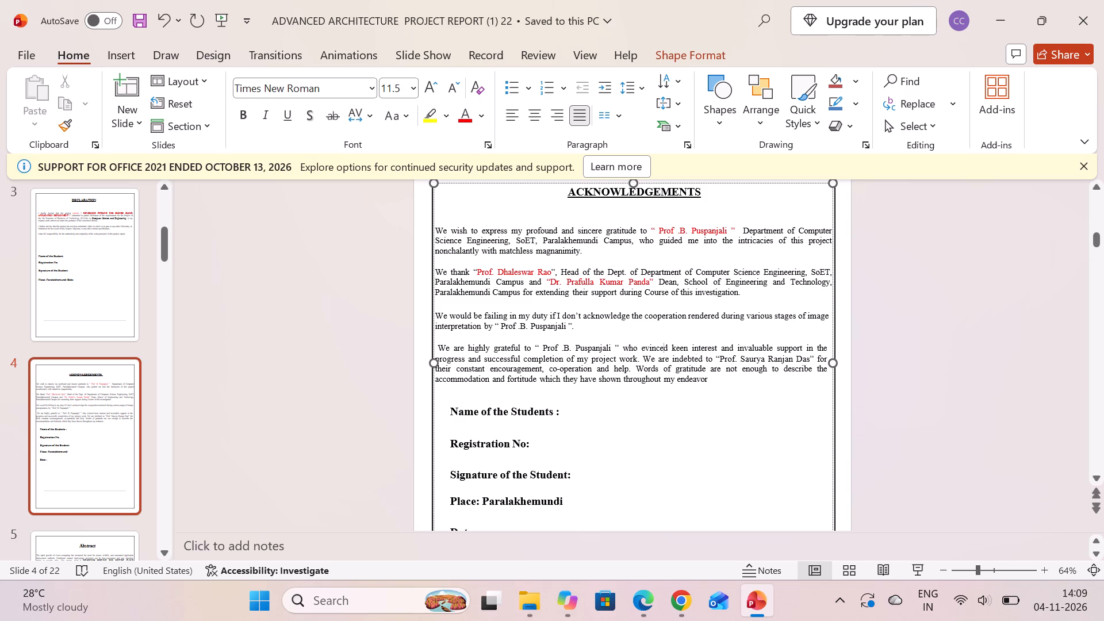
Colour the guiding professor's quoted name at the end of the third Acknowledgements paragraph on slide 4 red.
left_click_drag(493, 324, 569, 324)
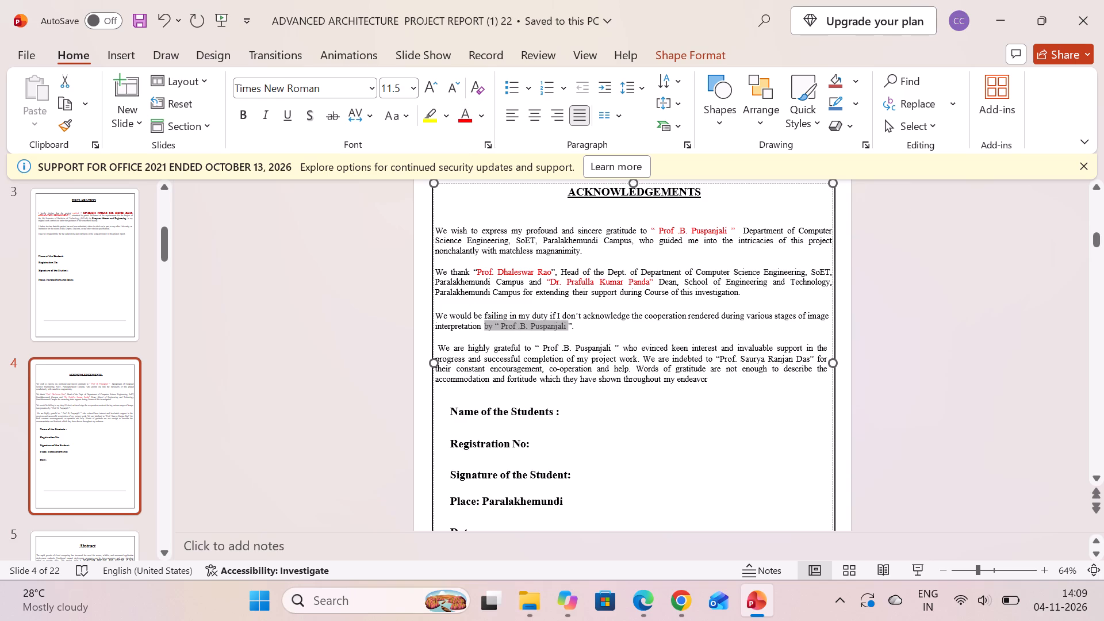
left_click_drag(569, 324, 571, 324)
left_click(571, 324)
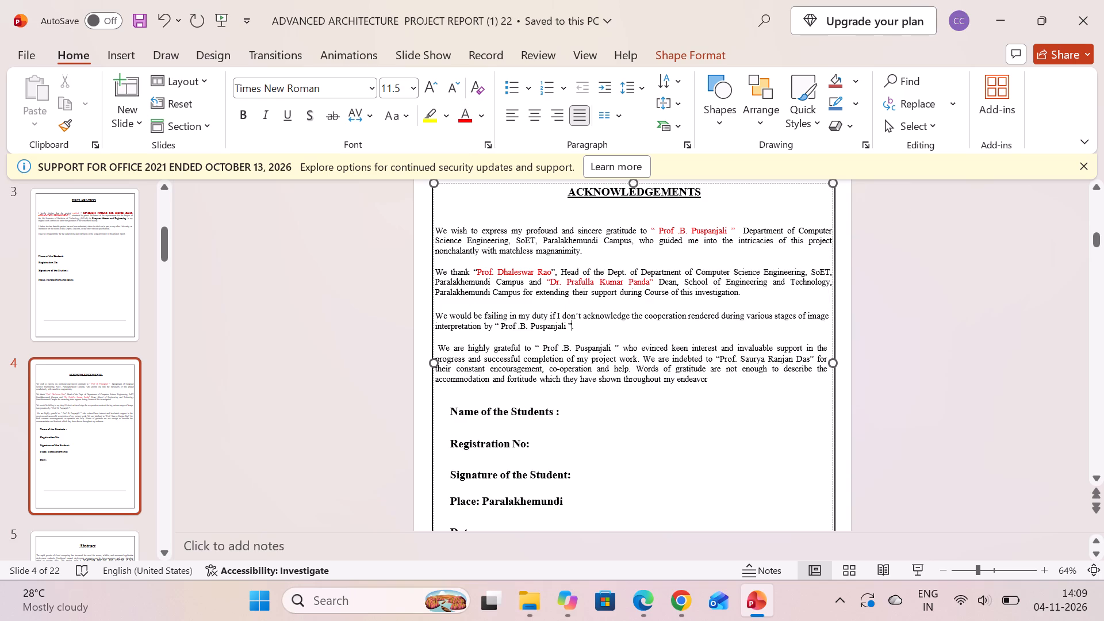
left_click_drag(498, 321, 565, 329)
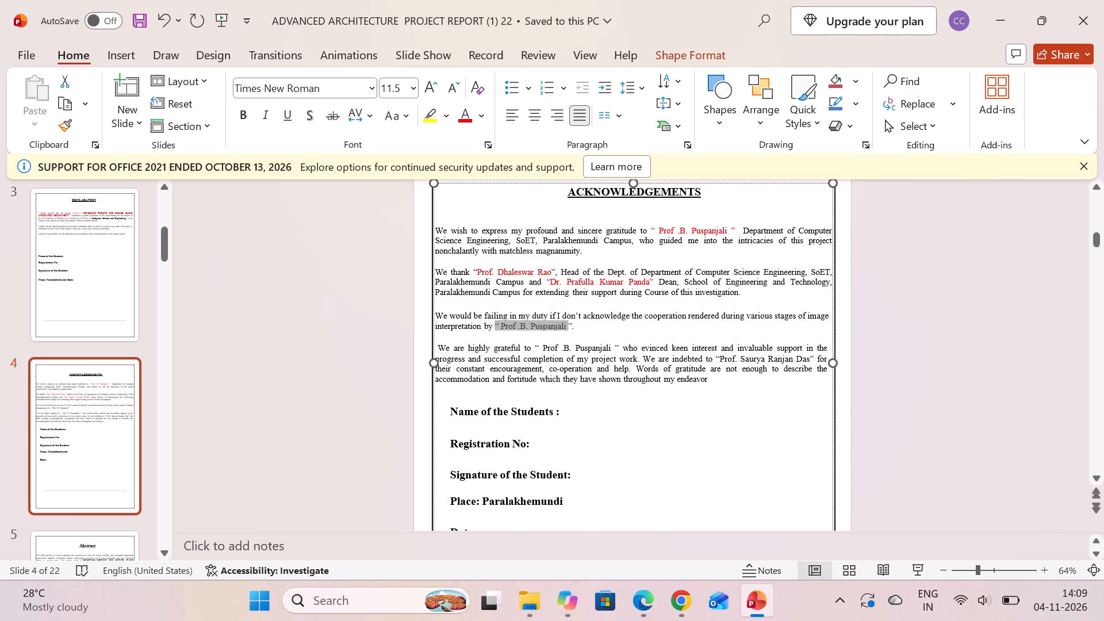
left_click_drag(565, 329, 574, 327)
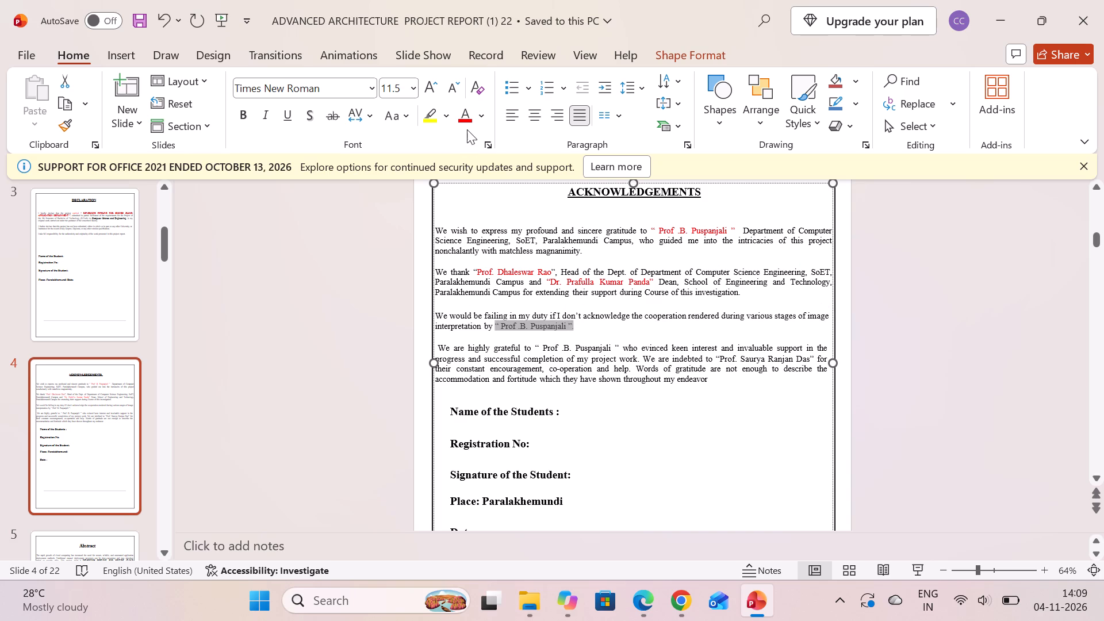
left_click(466, 128)
left_click(465, 124)
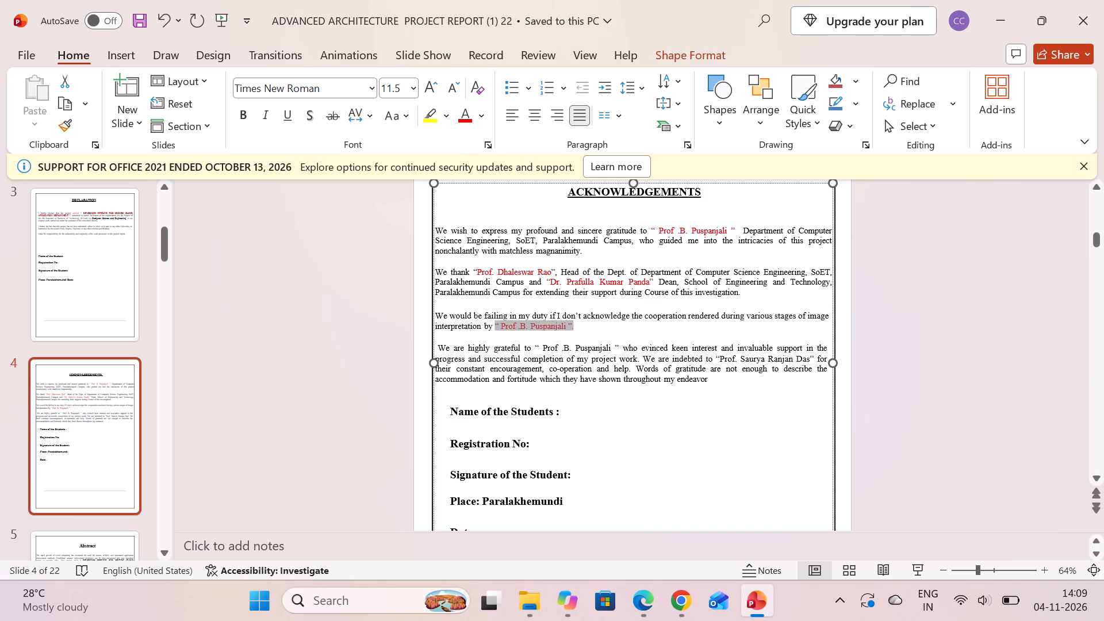
left_click(555, 317)
Colour the guiding professor's quoted name in the "We are highly grateful to" sentence on slide 4 red.
scroll(555, 317, "down", 1)
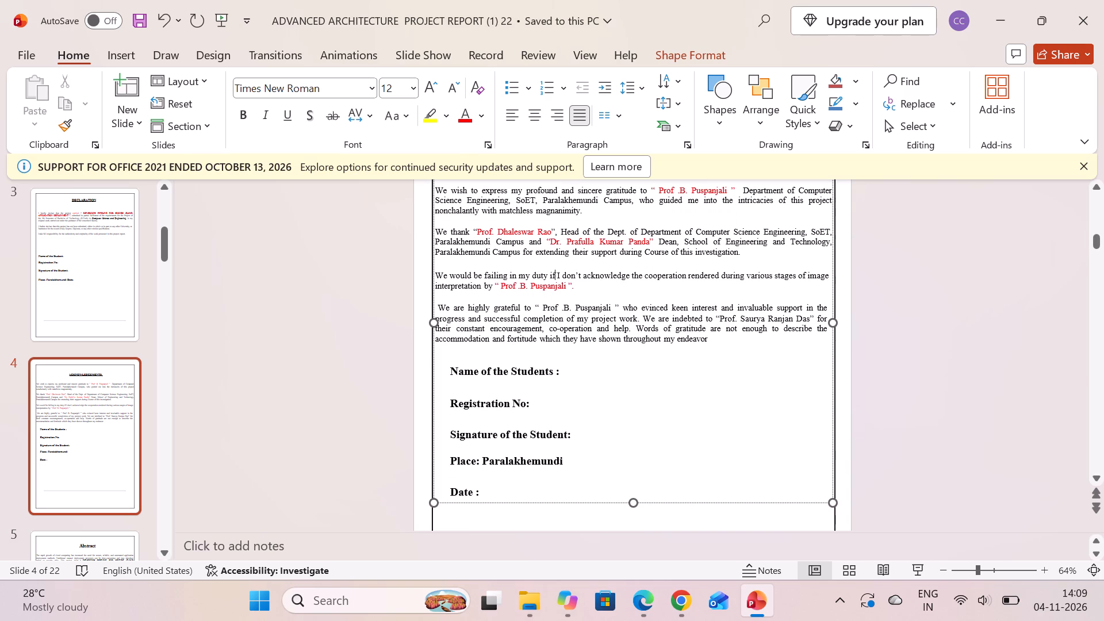
left_click_drag(534, 304, 608, 309)
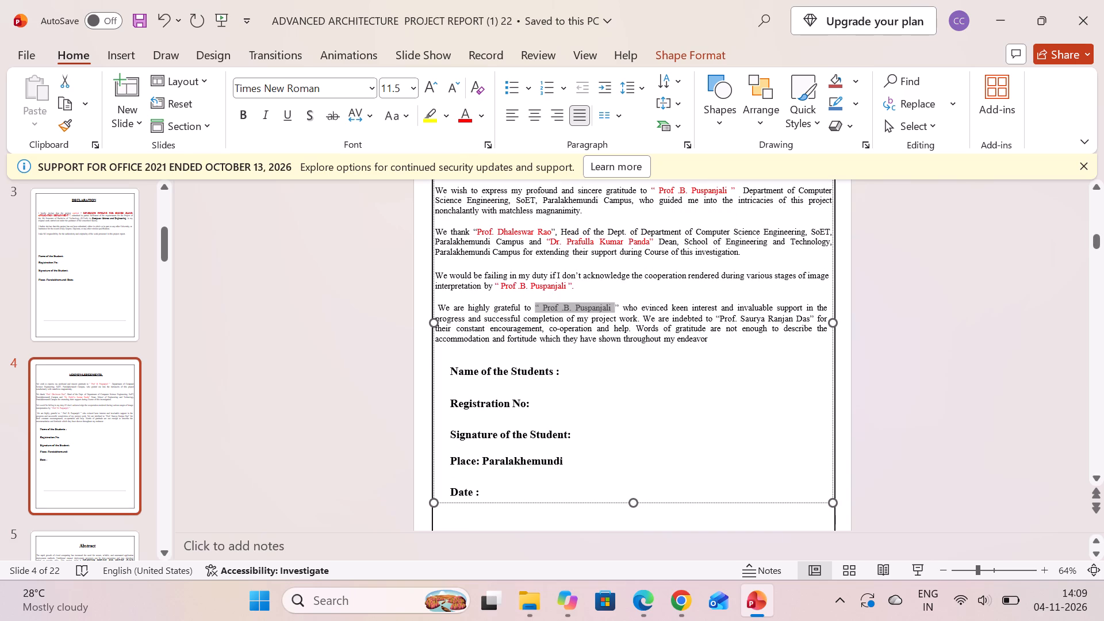
left_click_drag(608, 309, 618, 308)
left_click_drag(618, 308, 618, 308)
left_click(461, 118)
left_click(577, 306)
Colour the quoted professor's name after "We are indebted to" in the fourth Acknowledgements paragraph on slide 4 red.
scroll(661, 332, "up", 1)
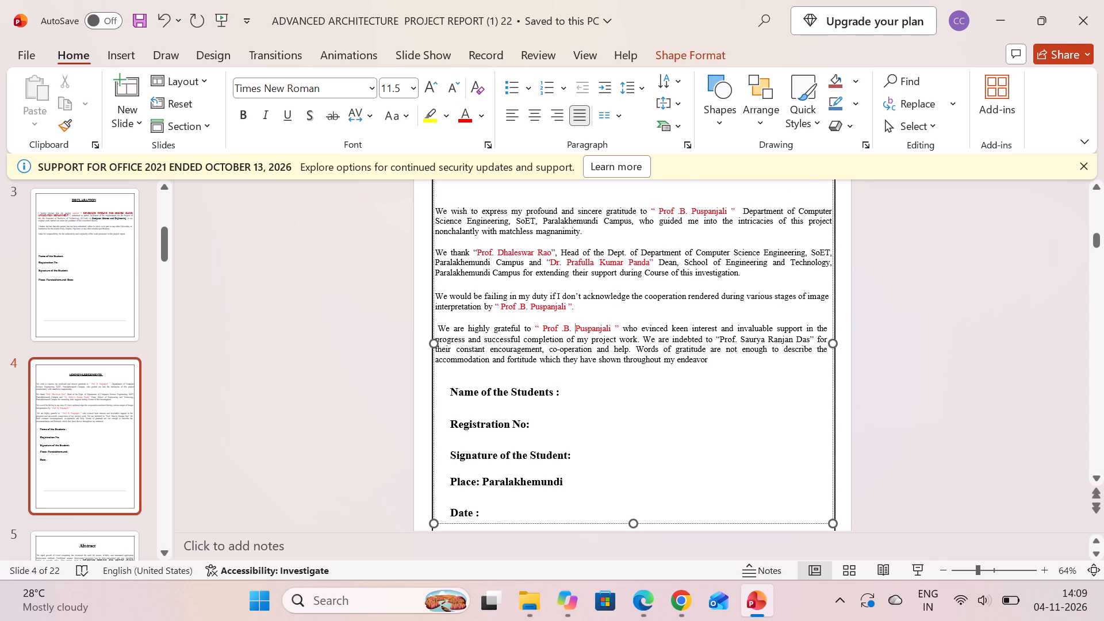
left_click_drag(714, 339, 781, 339)
left_click(781, 339)
left_click_drag(714, 338, 786, 338)
left_click(786, 338)
left_click_drag(716, 341, 774, 331)
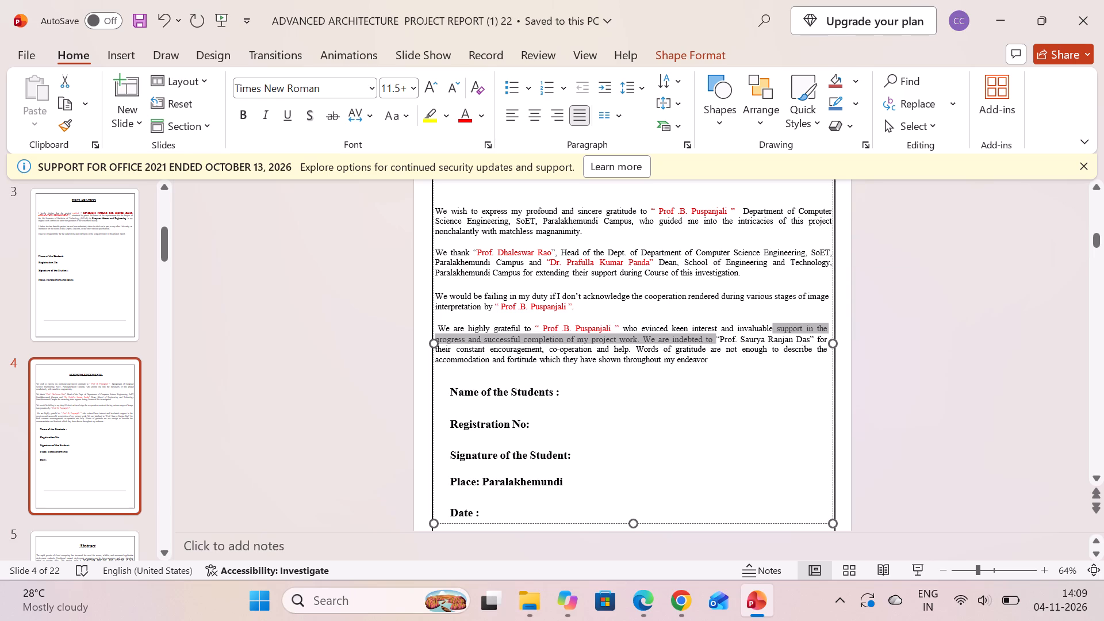
left_click_drag(774, 331, 813, 338)
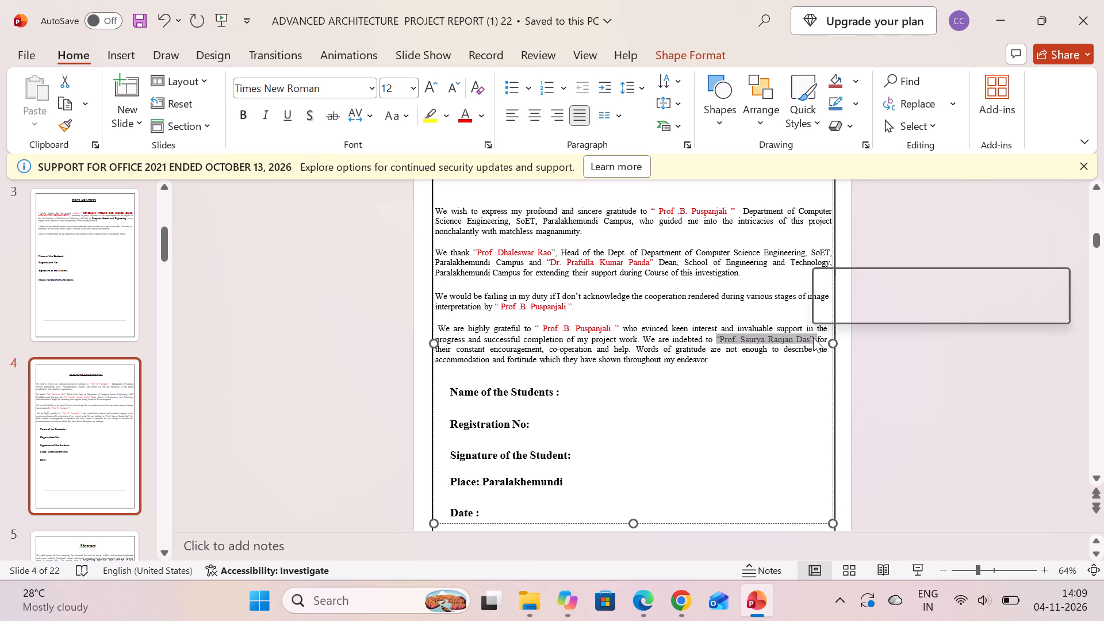
left_click(463, 122)
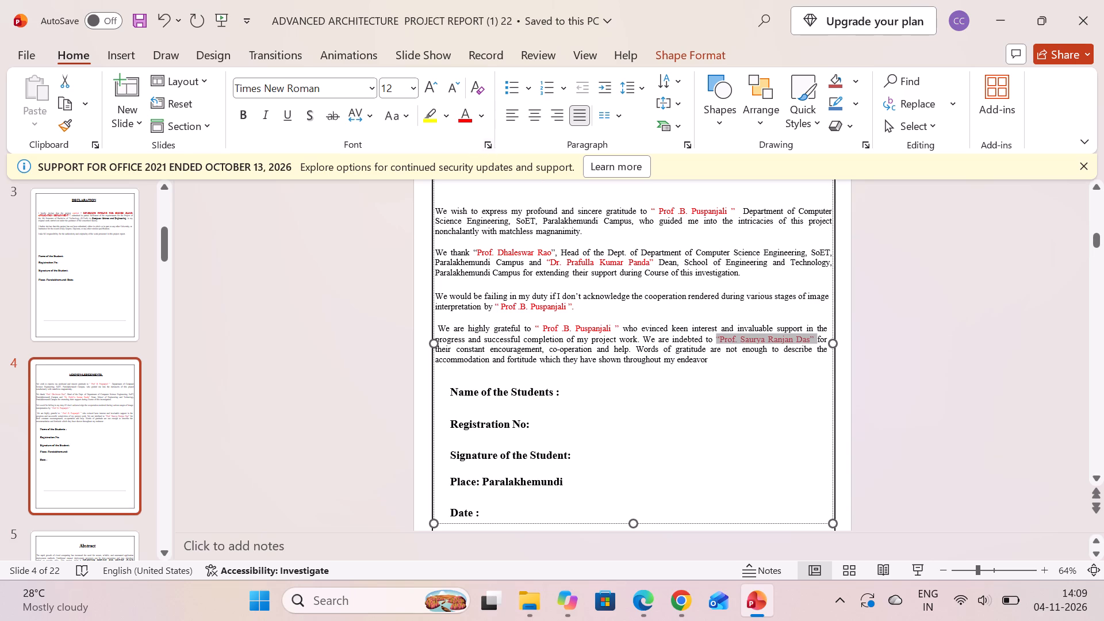
left_click(626, 382)
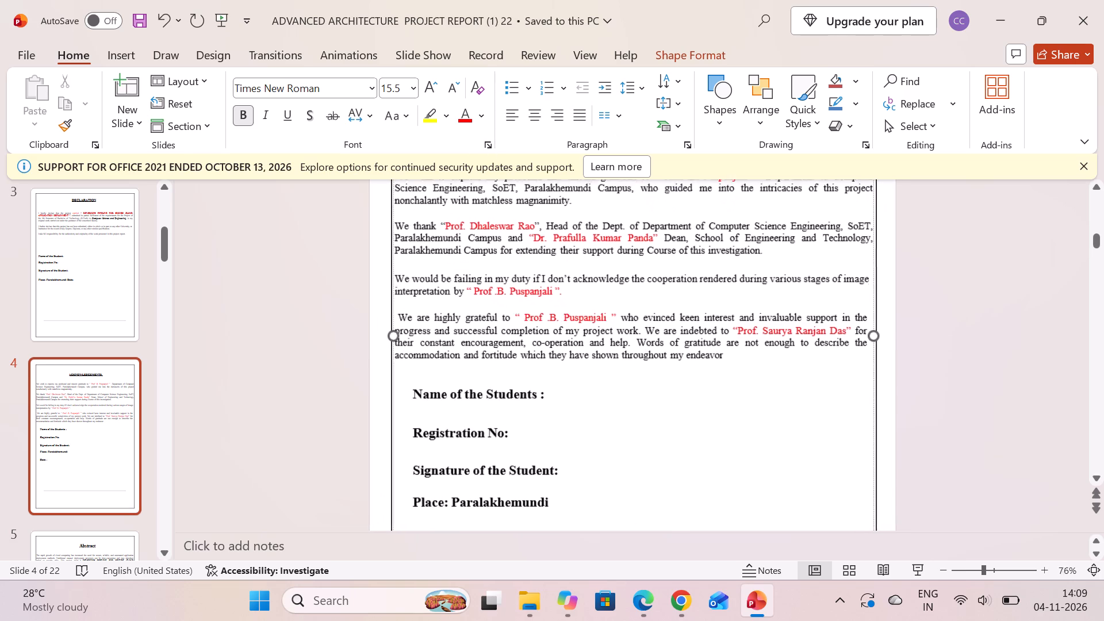
Check the coloured names on slide 4, and look over the Abstract on slide 5 and Chapter 1 Introduction on slide 6.
scroll(663, 412, "up", 1)
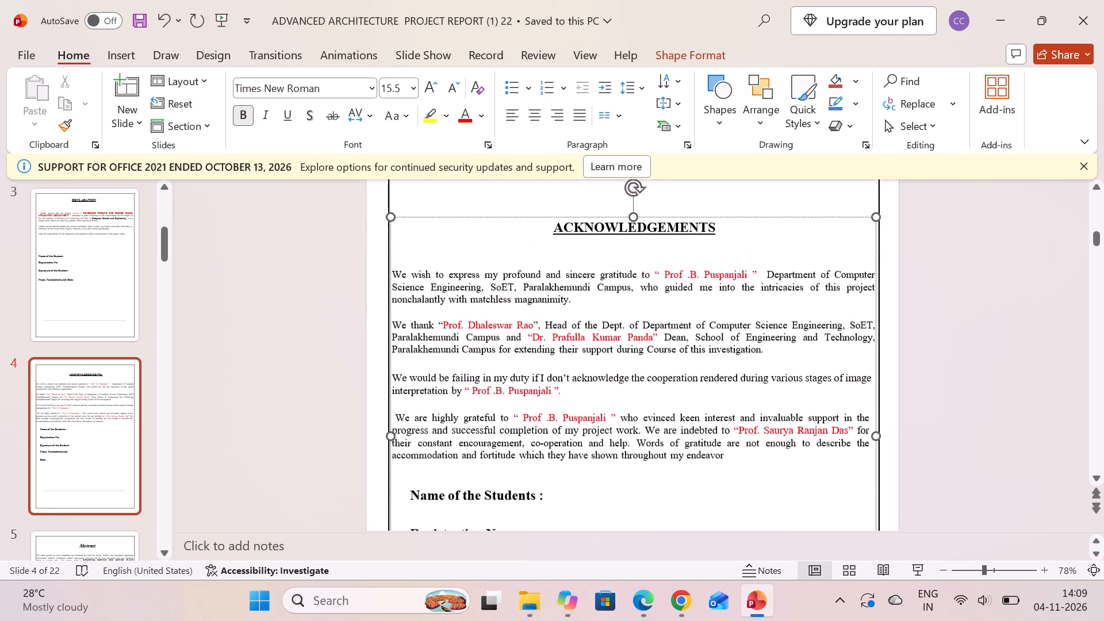
scroll(663, 412, "down", 1)
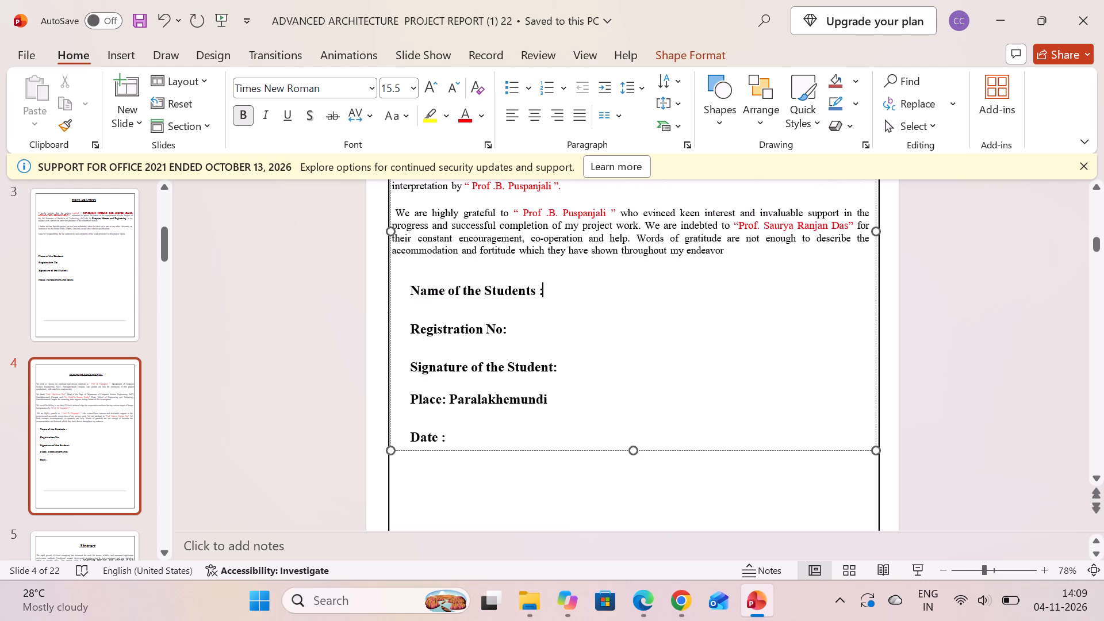
scroll(663, 412, "up", 1)
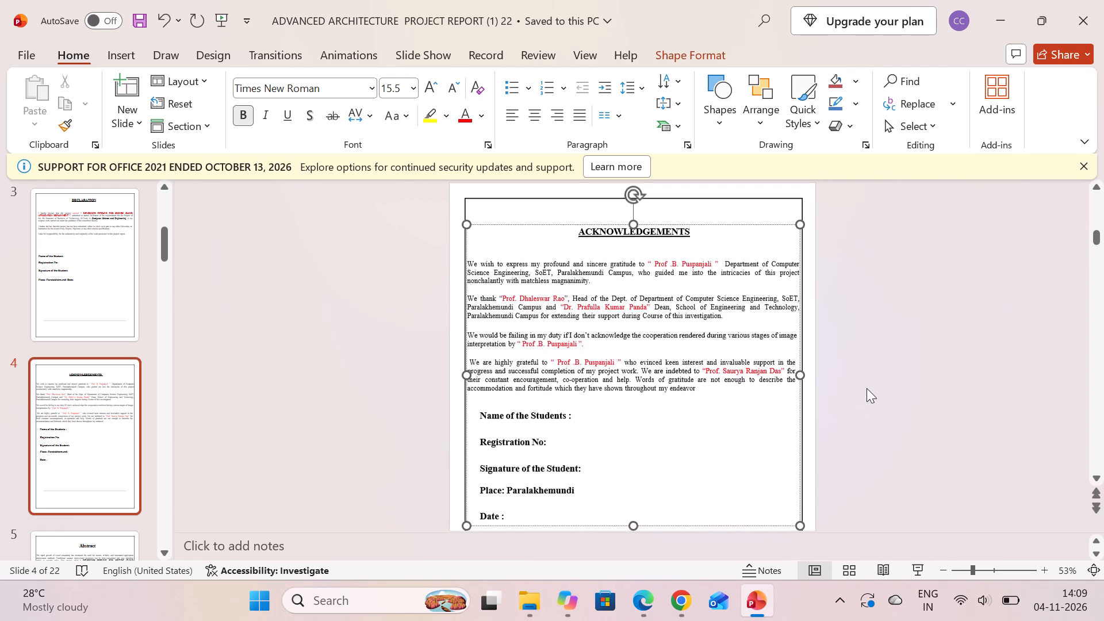
left_click(867, 388)
left_click(68, 371)
scroll(68, 371, "down", 1)
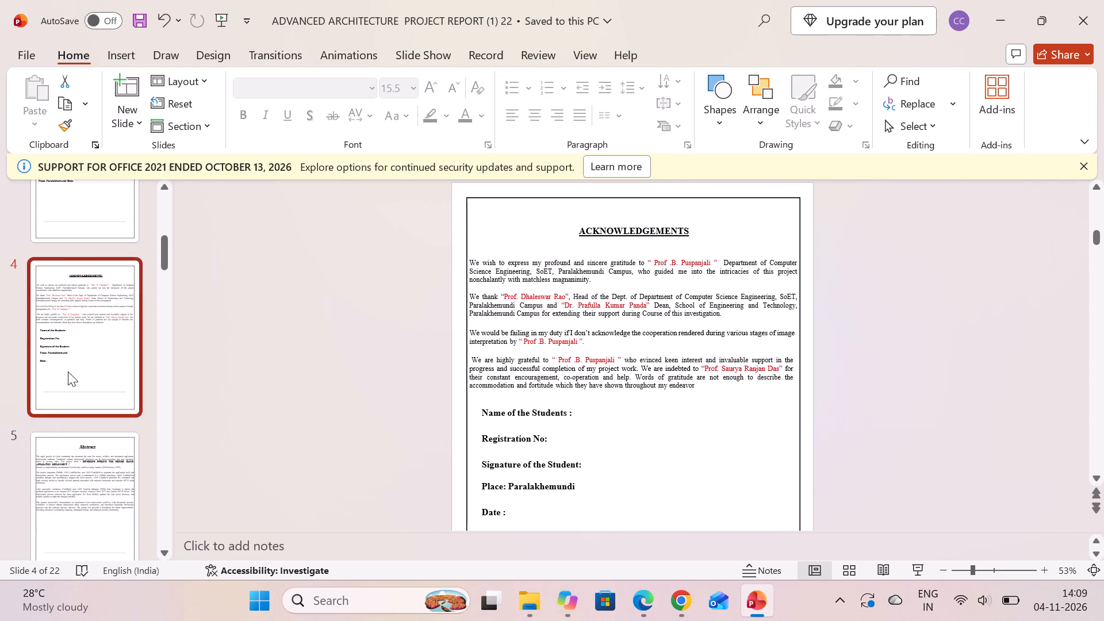
scroll(68, 371, "down", 1)
left_click(75, 453)
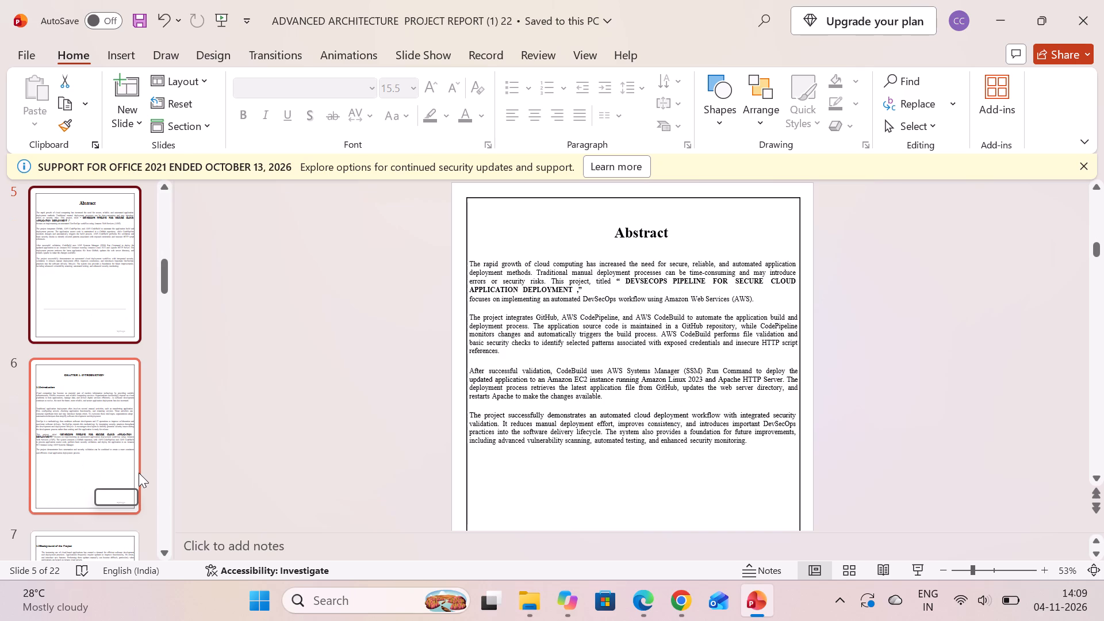
left_click(99, 317)
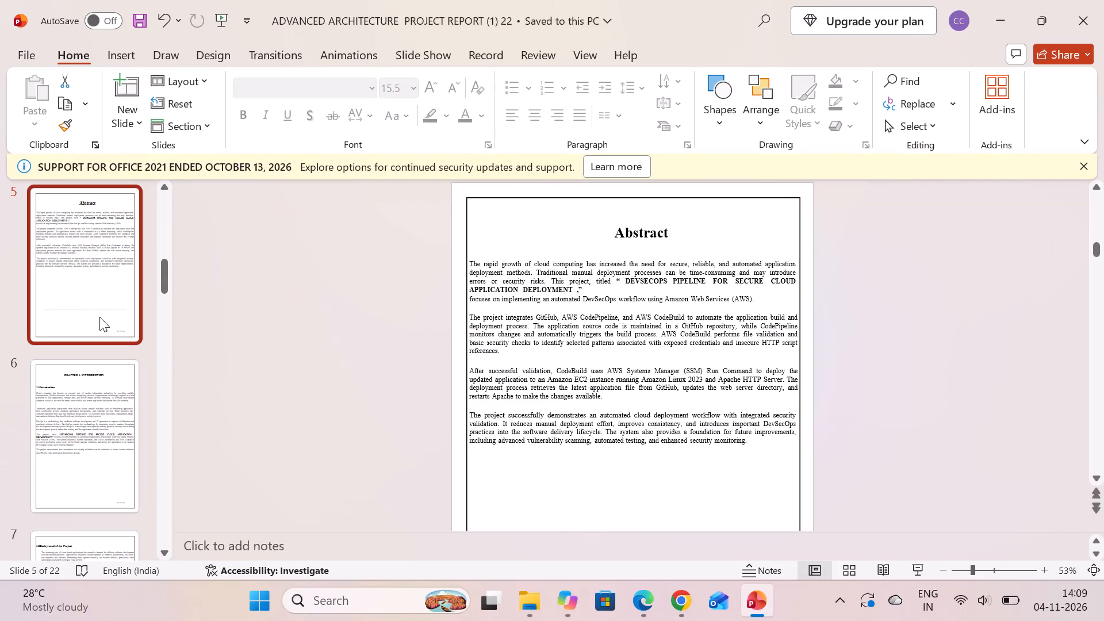
left_click(99, 404)
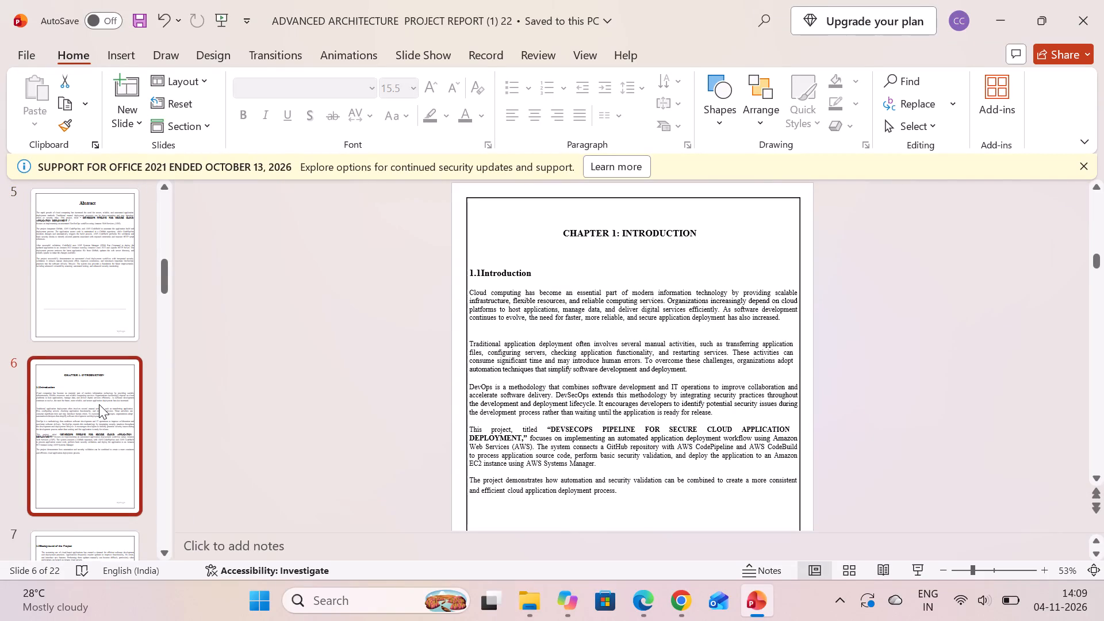
left_click_drag(99, 404, 91, 331)
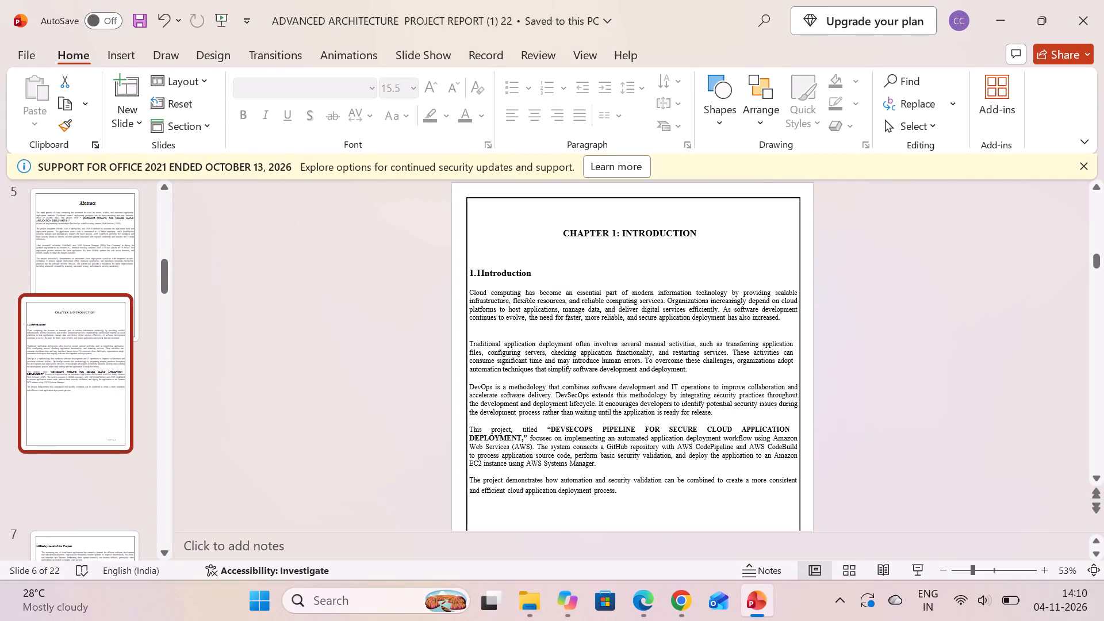
left_click_drag(91, 331, 92, 393)
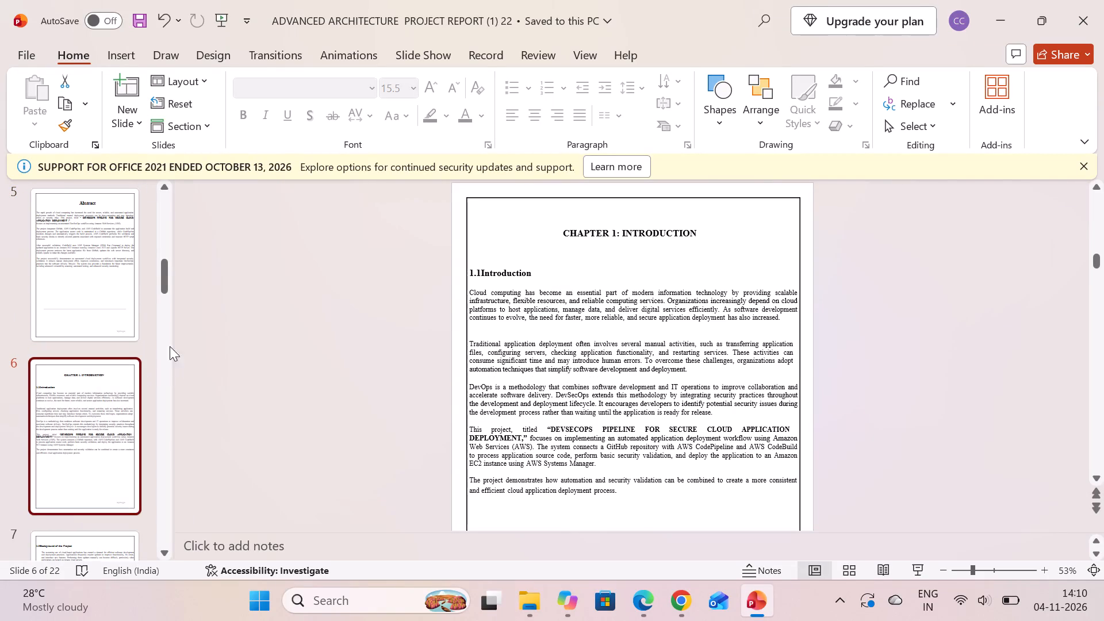
left_click(89, 298)
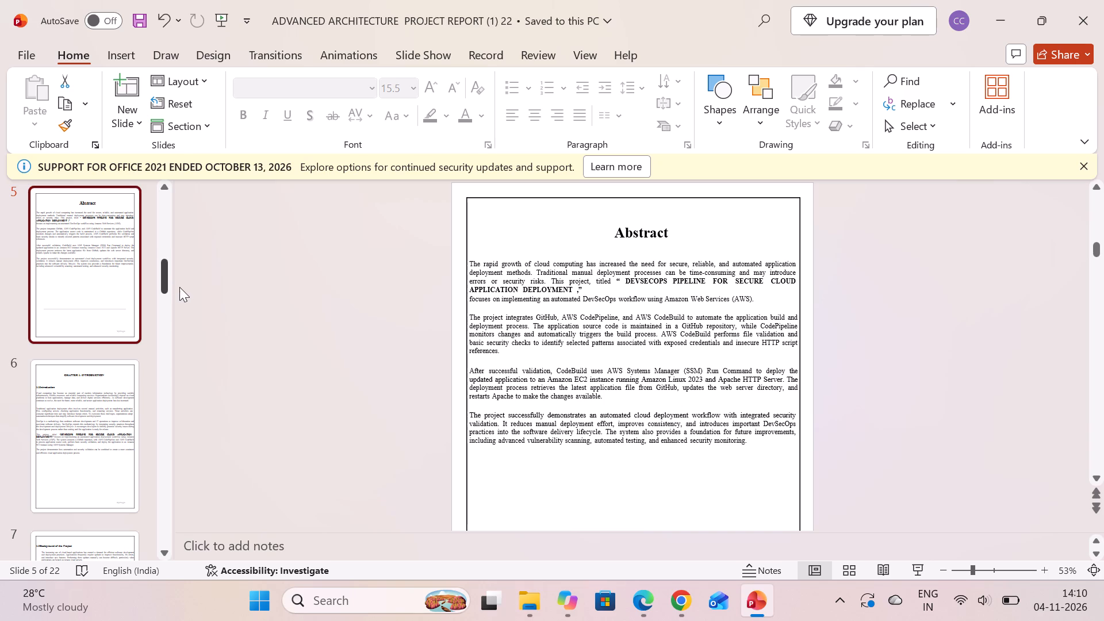
On slide 4, recolour the Dean's quoted name in the second Acknowledgements paragraph black and make it bold.
scroll(151, 259, "up", 4)
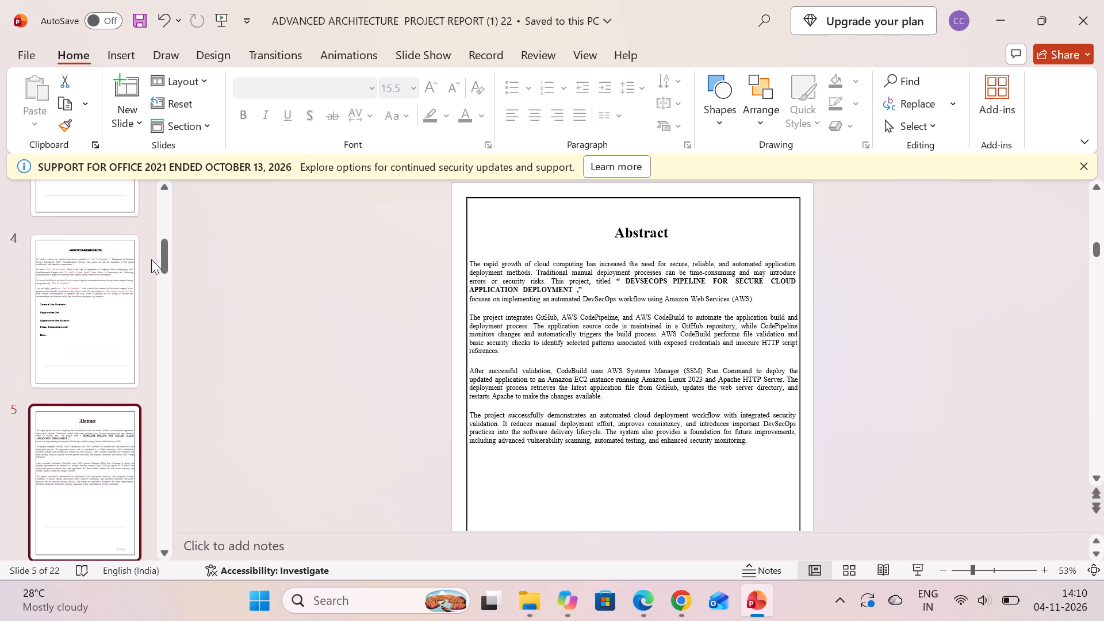
scroll(151, 259, "up", 1)
left_click(65, 309)
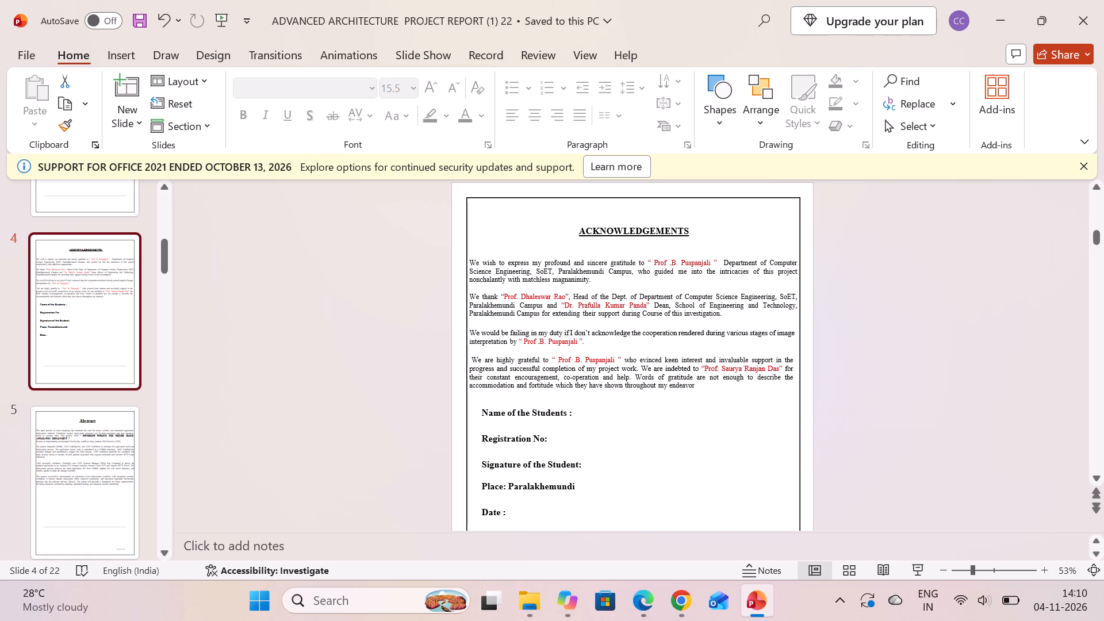
left_click_drag(564, 305, 596, 304)
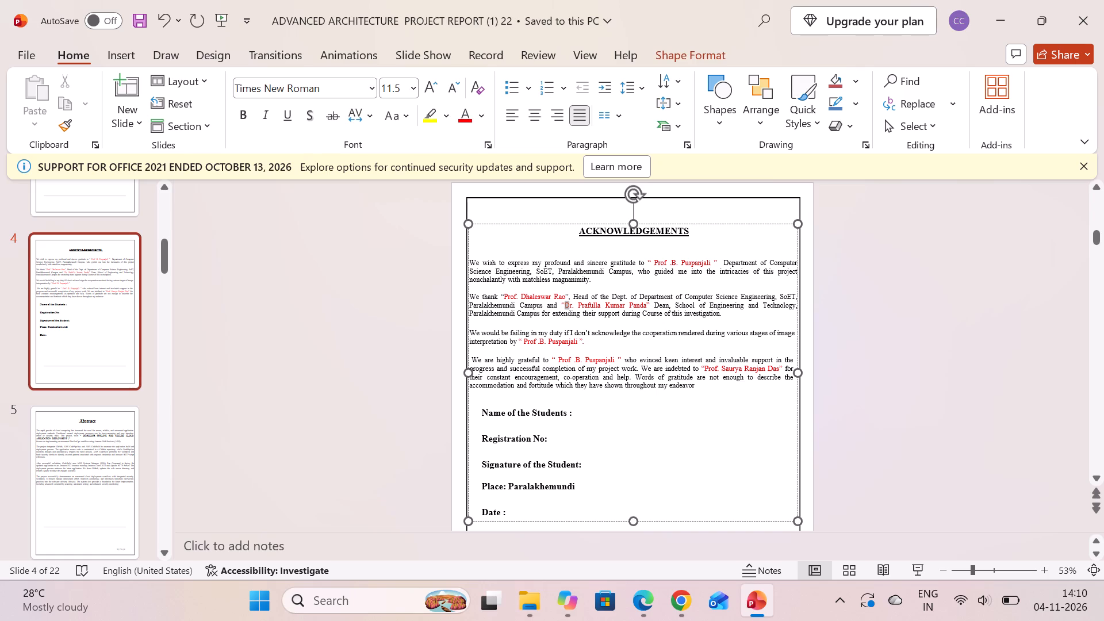
left_click_drag(596, 304, 652, 304)
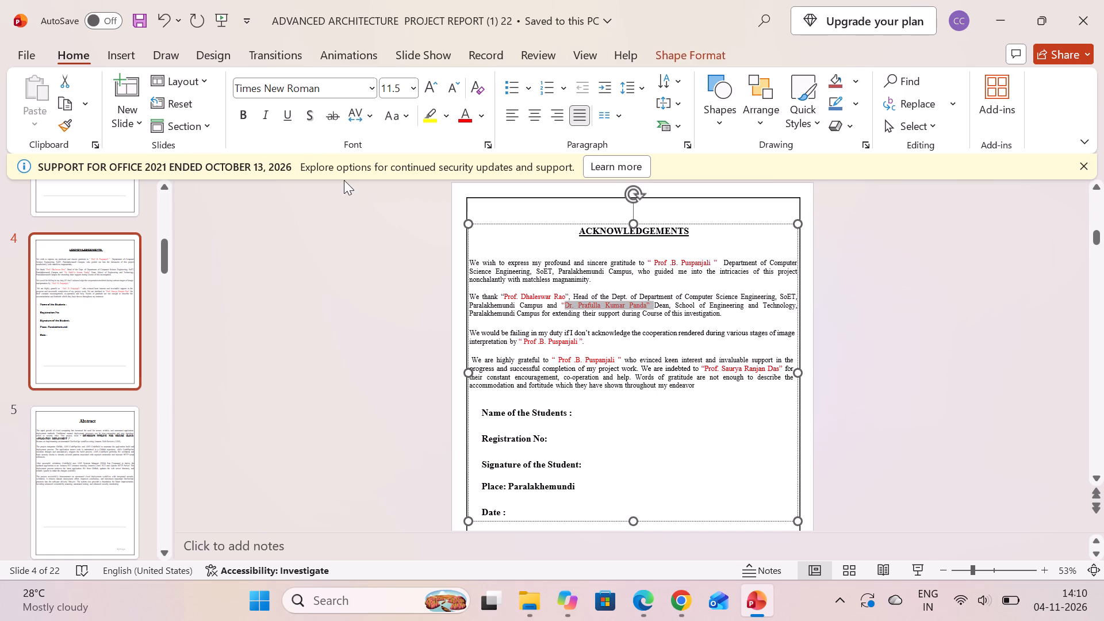
left_click(474, 118)
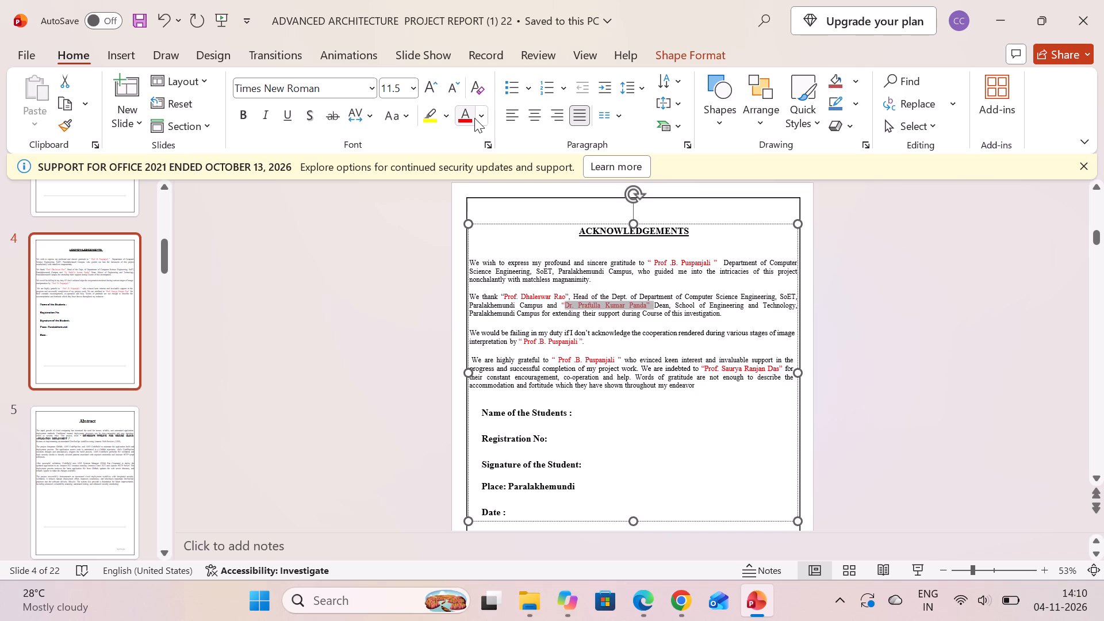
left_click(480, 116)
left_click(494, 197)
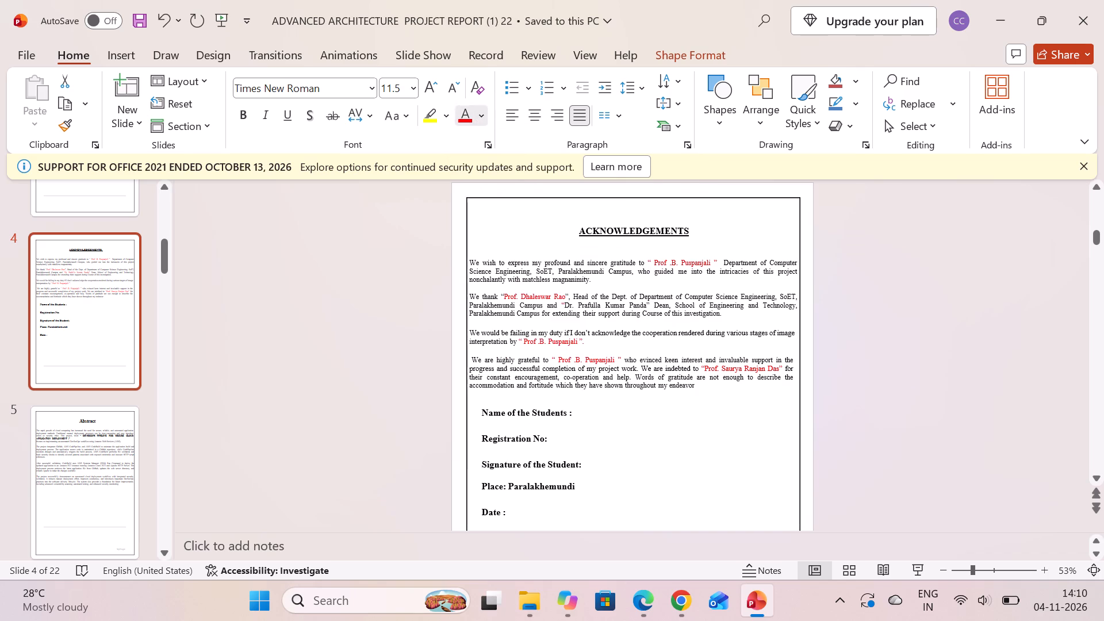
left_click(246, 117)
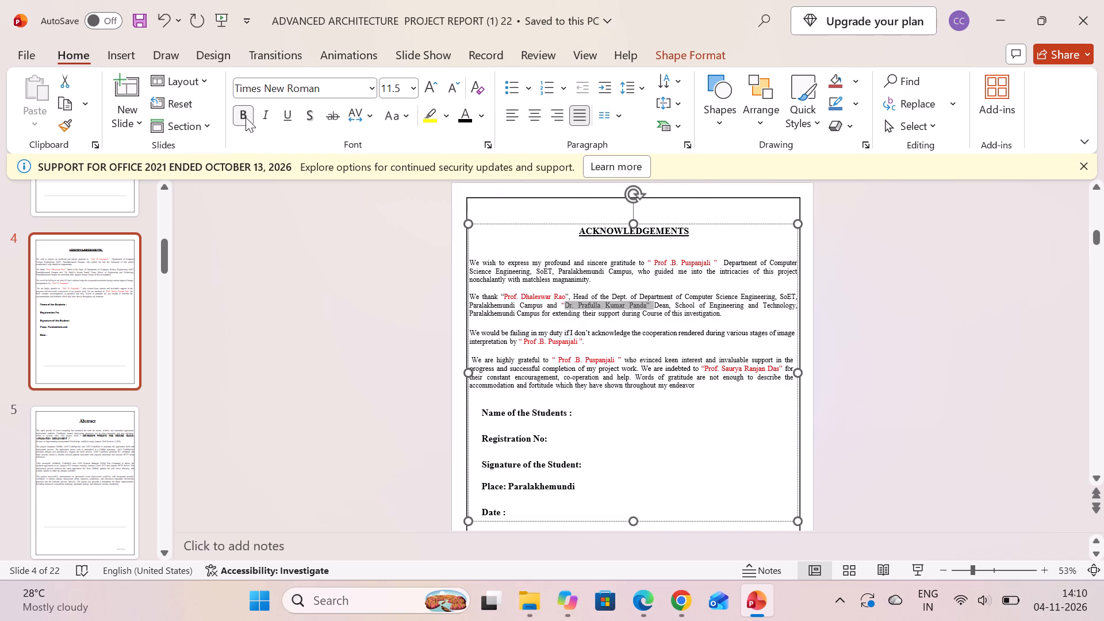
left_click(427, 392)
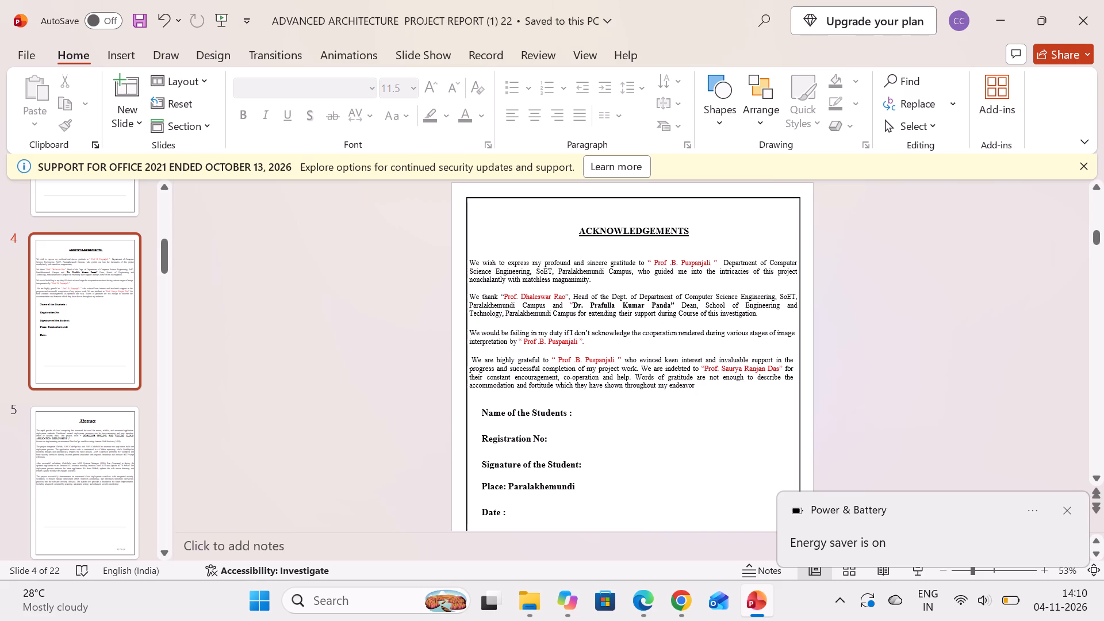
Make the guiding professor's quoted name in the first Acknowledgements paragraph black and bold.
left_click_drag(647, 260, 687, 267)
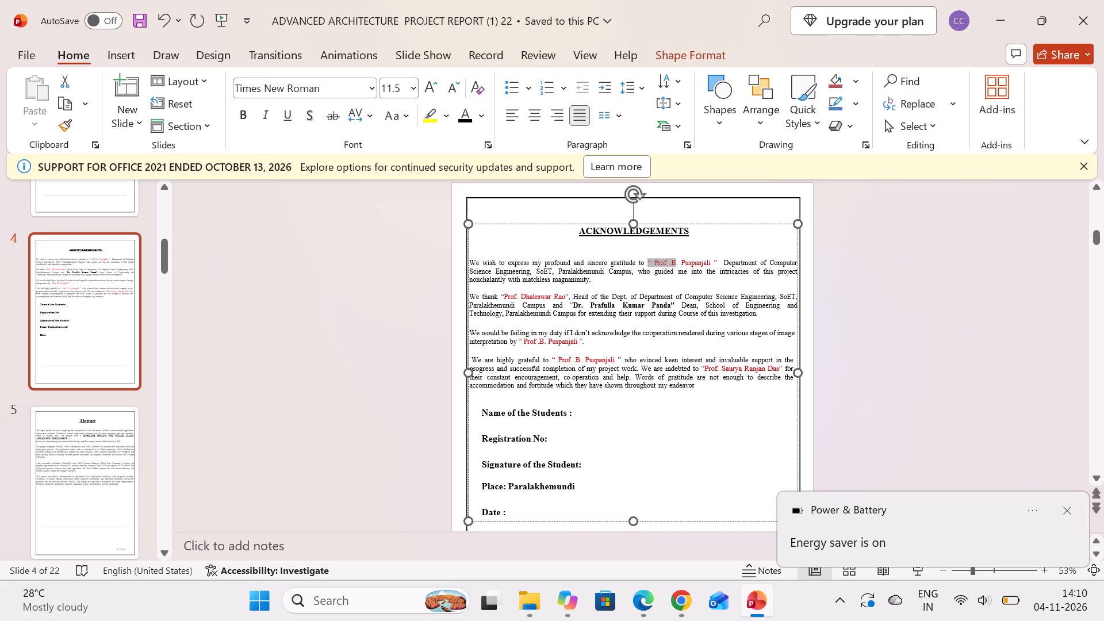
left_click_drag(687, 267, 718, 262)
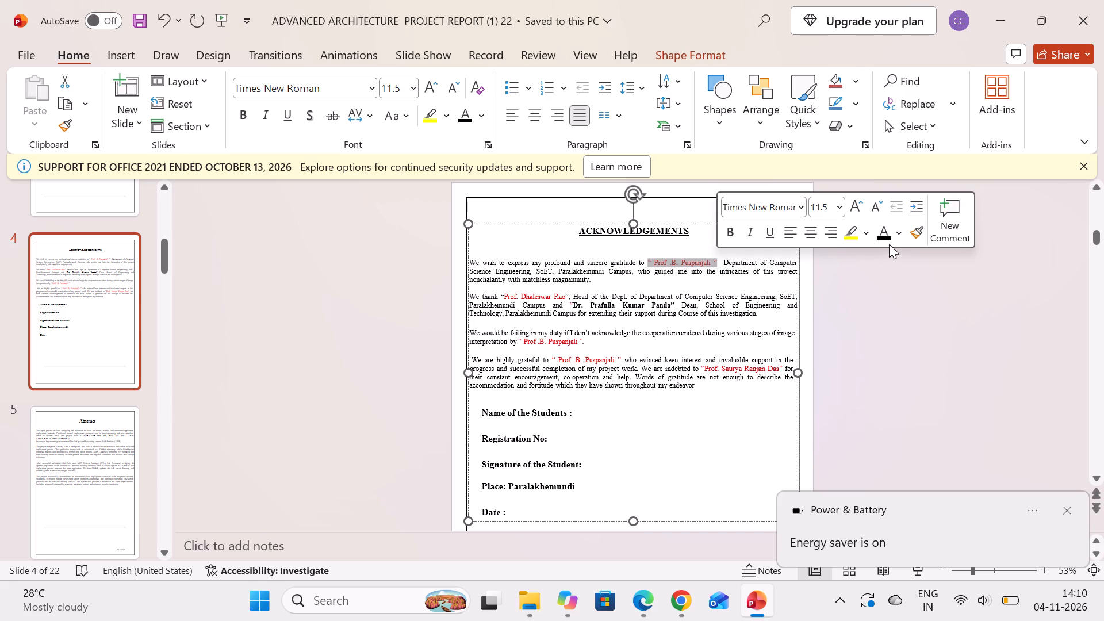
left_click(895, 235)
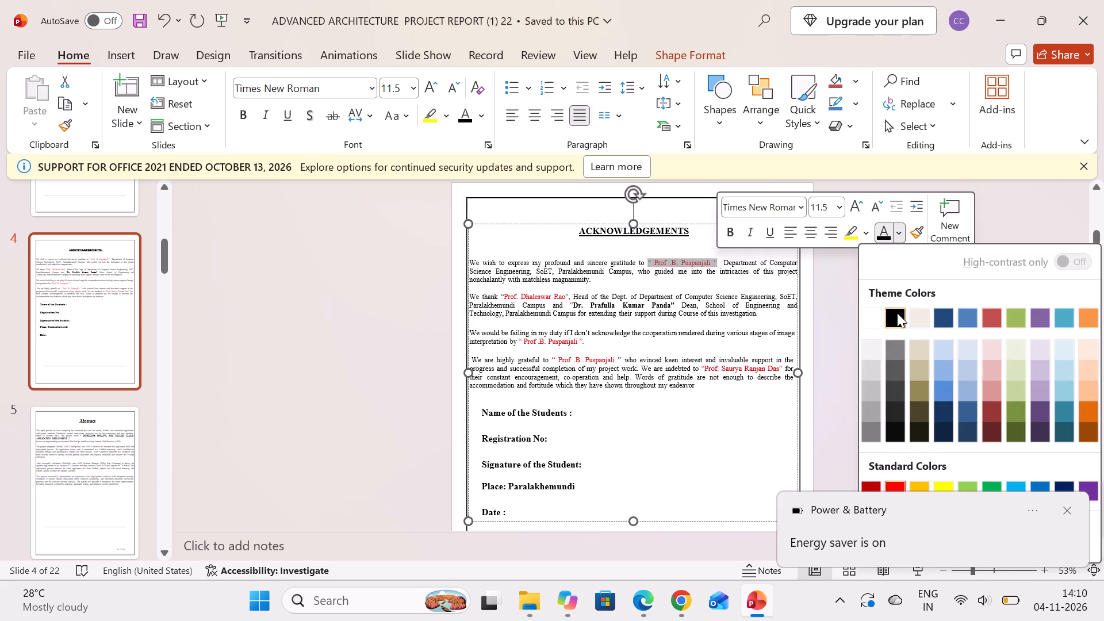
left_click(897, 313)
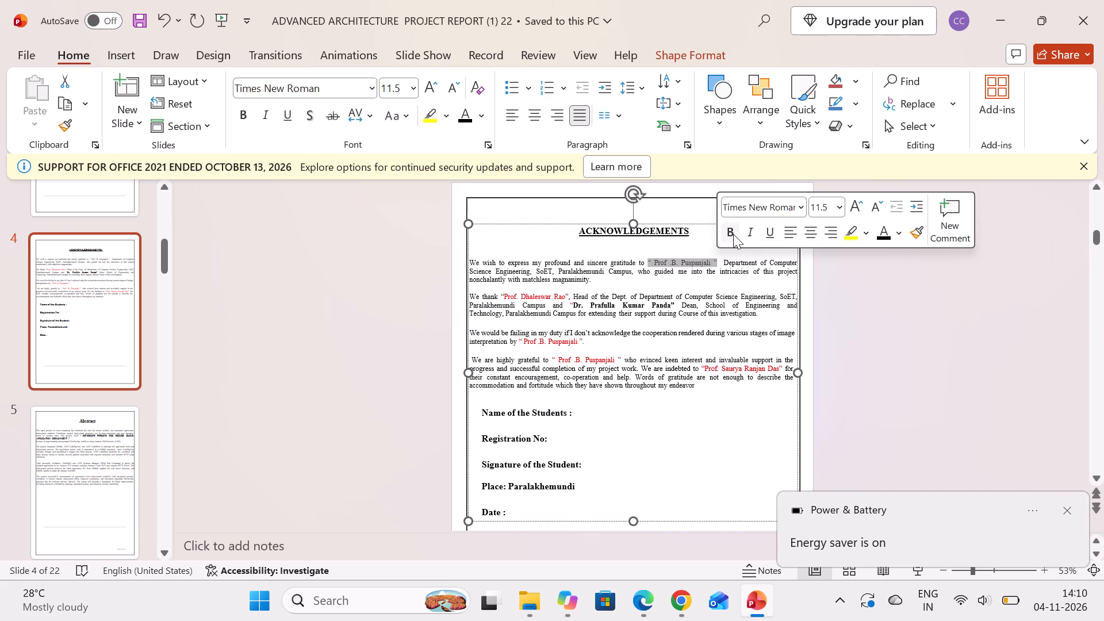
left_click(733, 234)
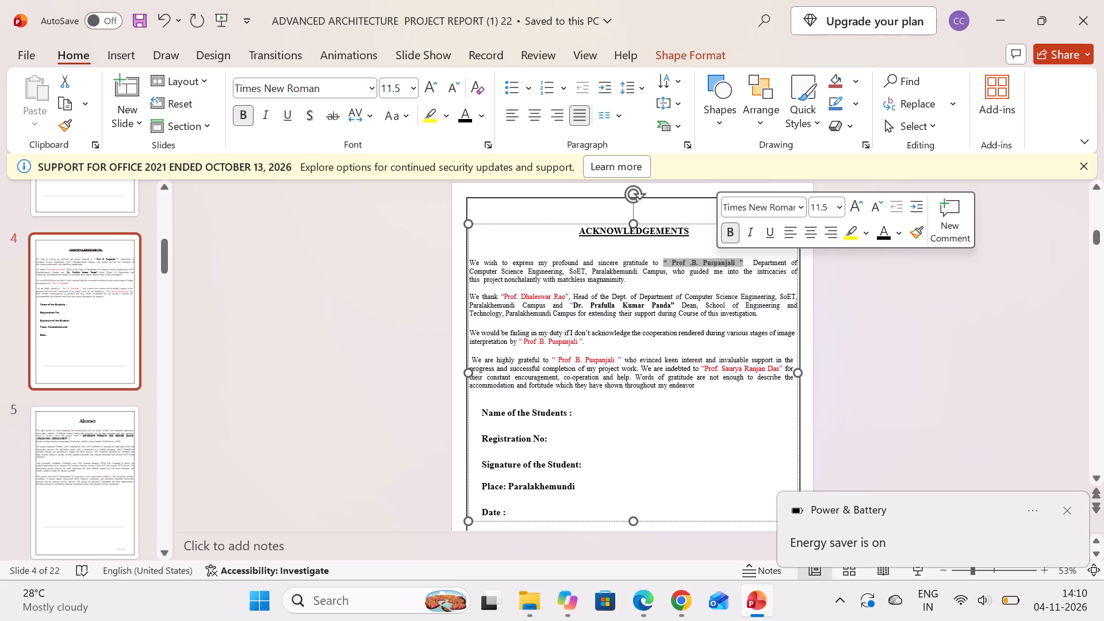
Make the department head's name after "We thank" in the second Acknowledgements paragraph black and bold.
left_click_drag(499, 294, 515, 295)
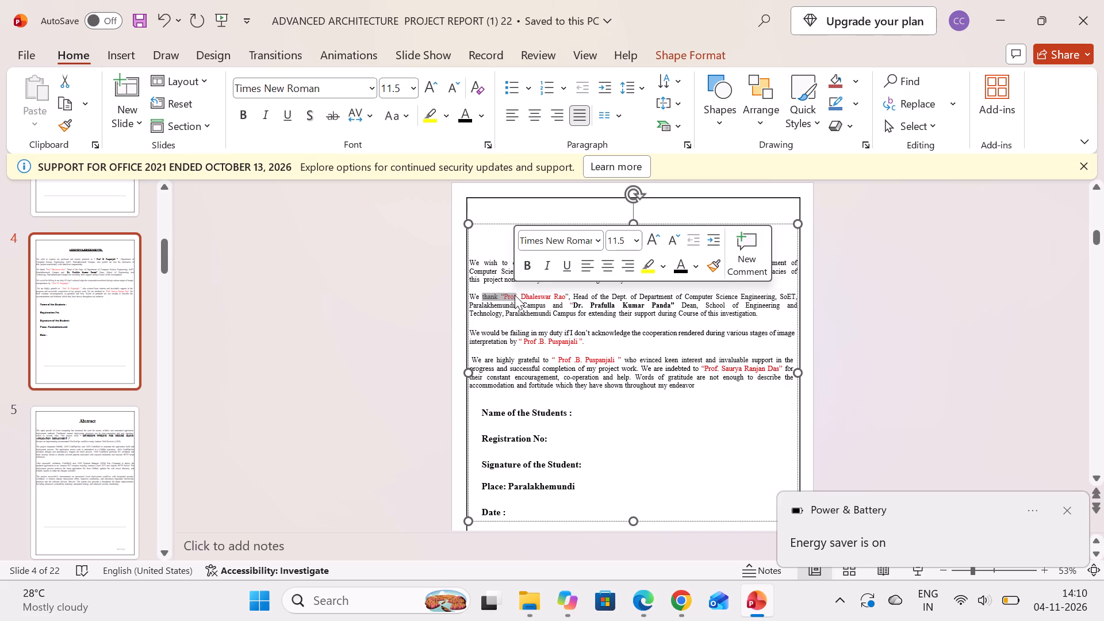
left_click(515, 295)
left_click_drag(499, 292, 513, 294)
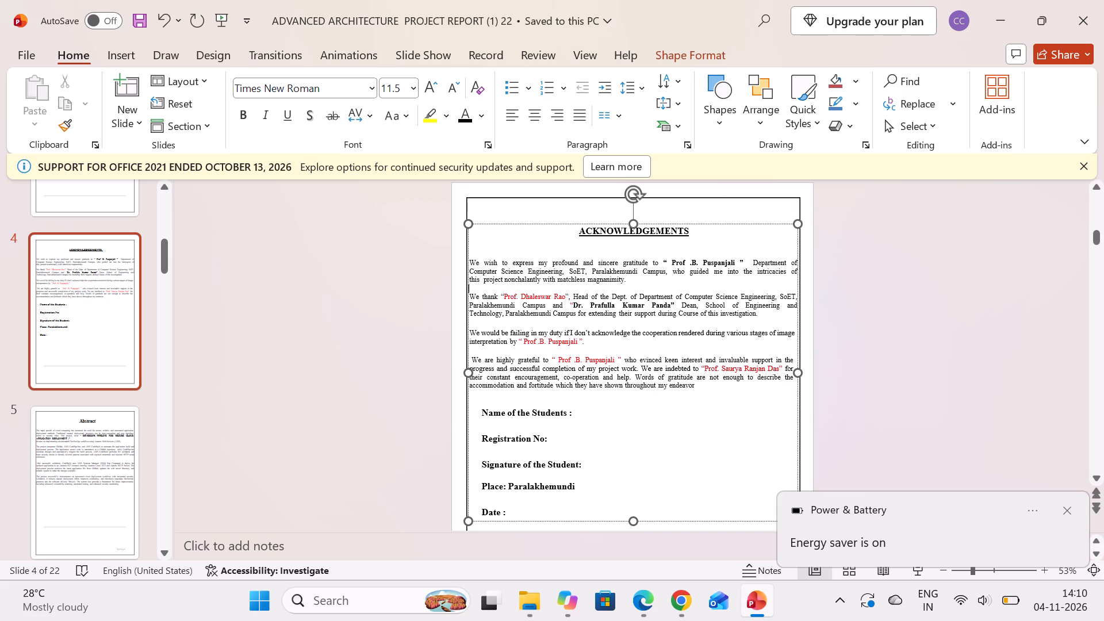
left_click_drag(513, 294, 570, 299)
left_click(570, 299)
left_click_drag(505, 293, 560, 296)
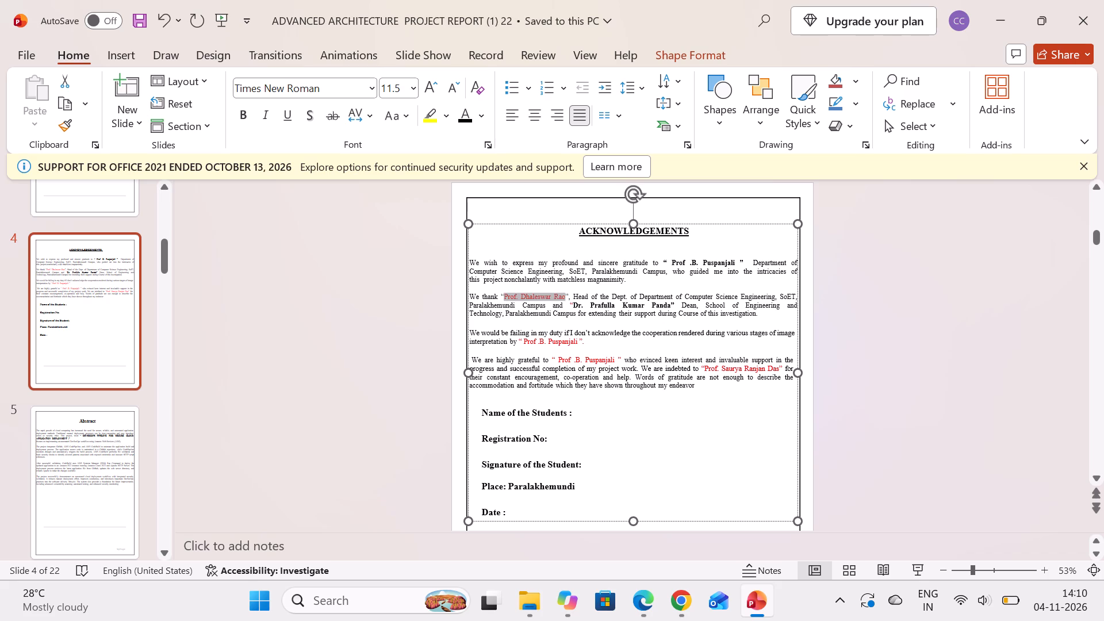
left_click_drag(560, 296, 566, 297)
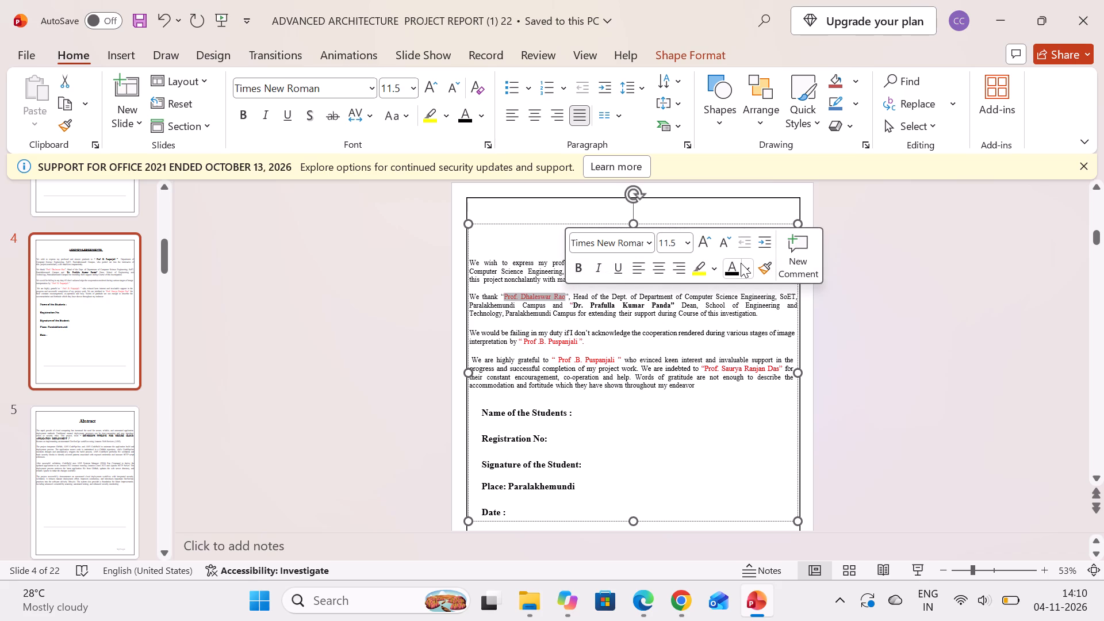
left_click(737, 263)
left_click(575, 279)
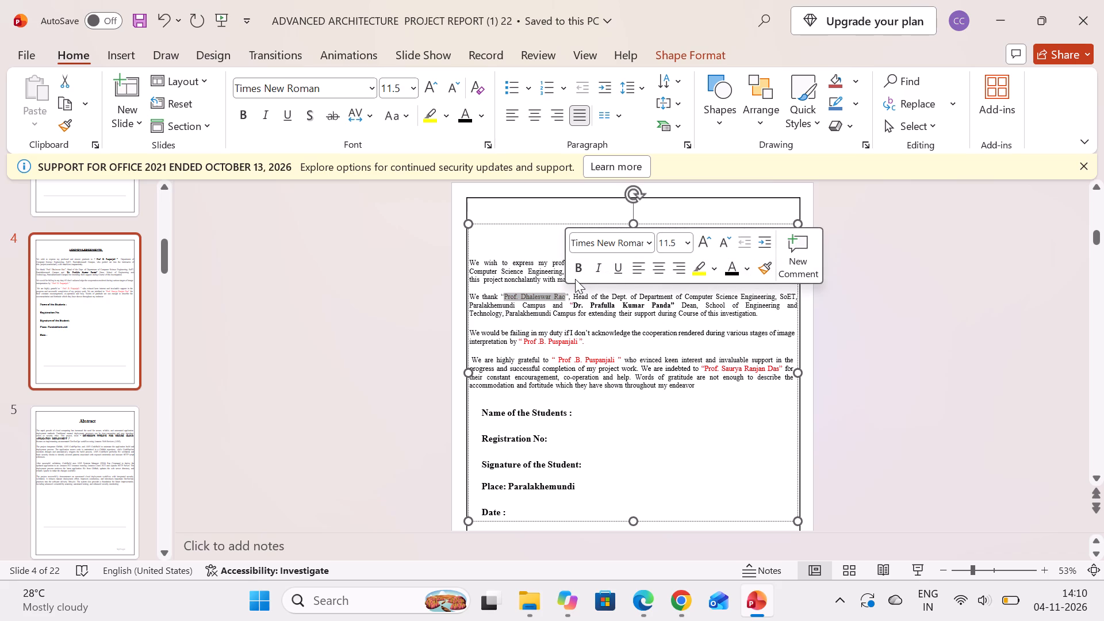
left_click(575, 276)
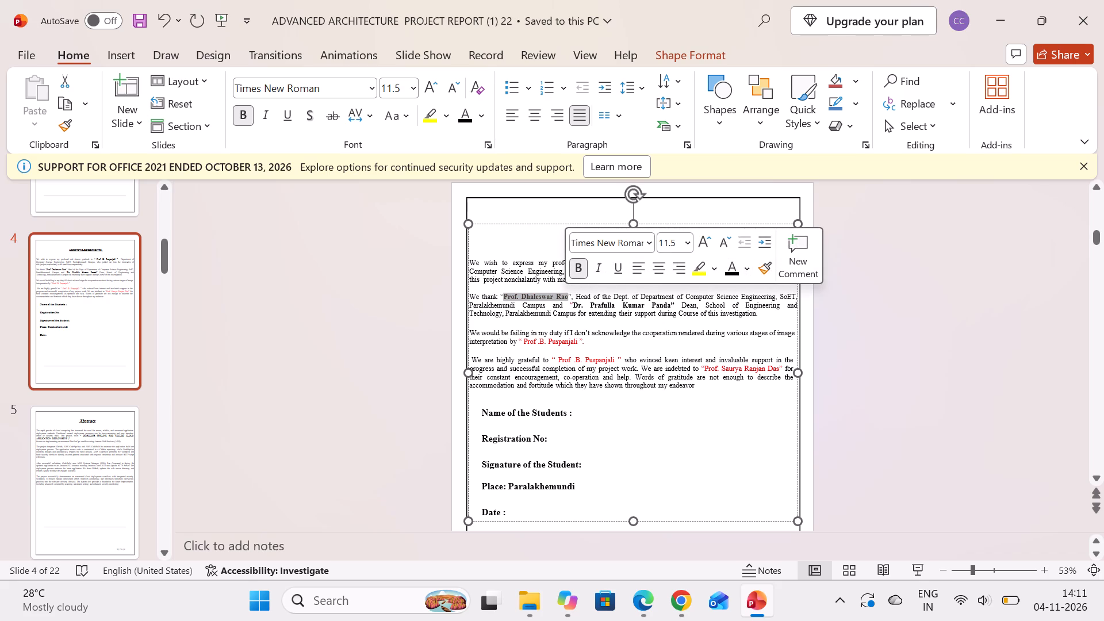
Make the guiding professor's quoted name at the end of the third Acknowledgements paragraph bold and black.
left_click_drag(516, 337, 595, 344)
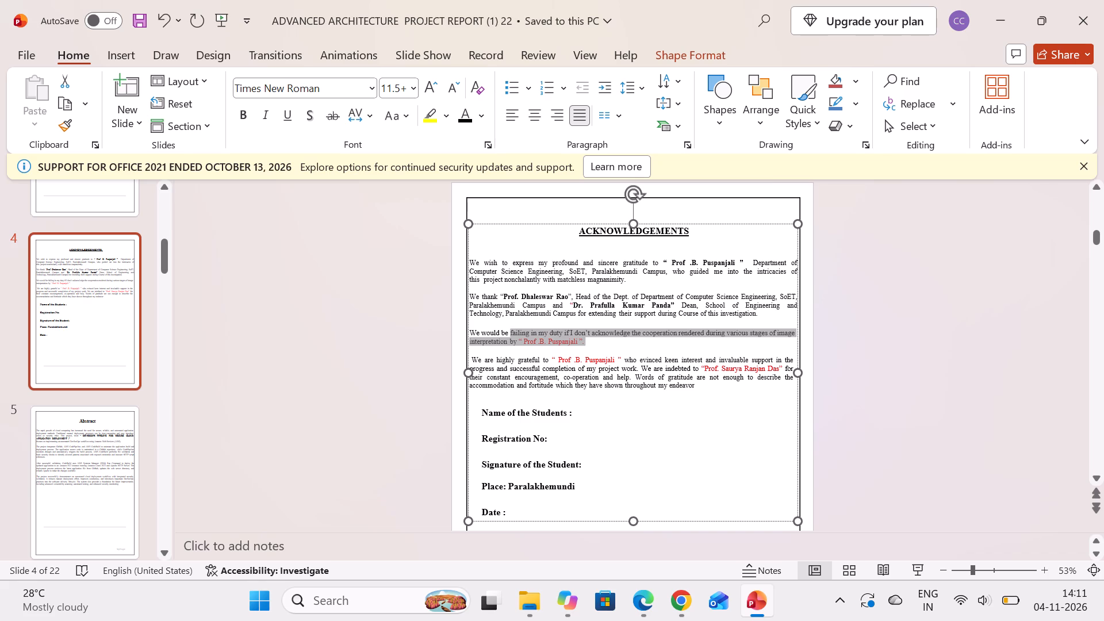
left_click_drag(595, 344, 584, 344)
left_click(584, 344)
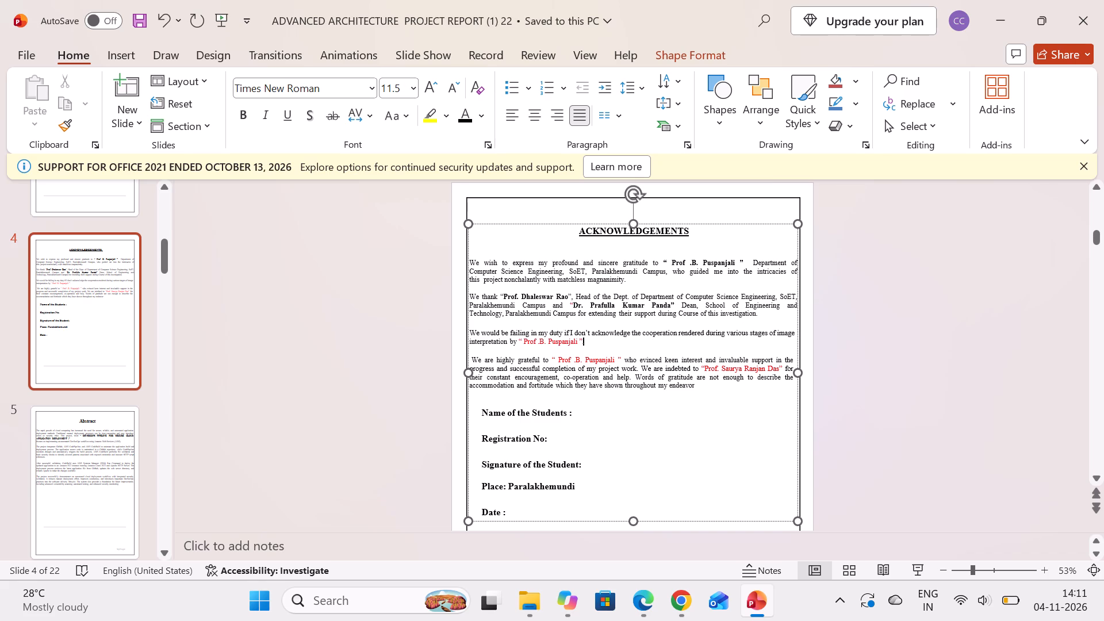
left_click_drag(519, 337, 588, 343)
left_click(588, 343)
left_click_drag(520, 338, 583, 340)
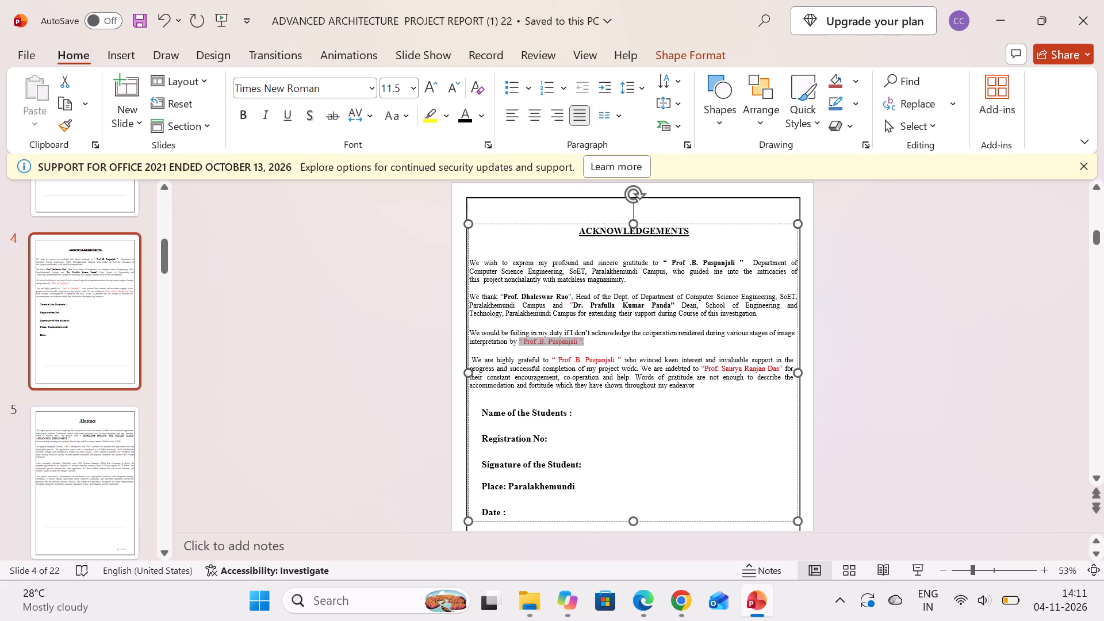
left_click_drag(583, 340, 585, 340)
left_click(599, 309)
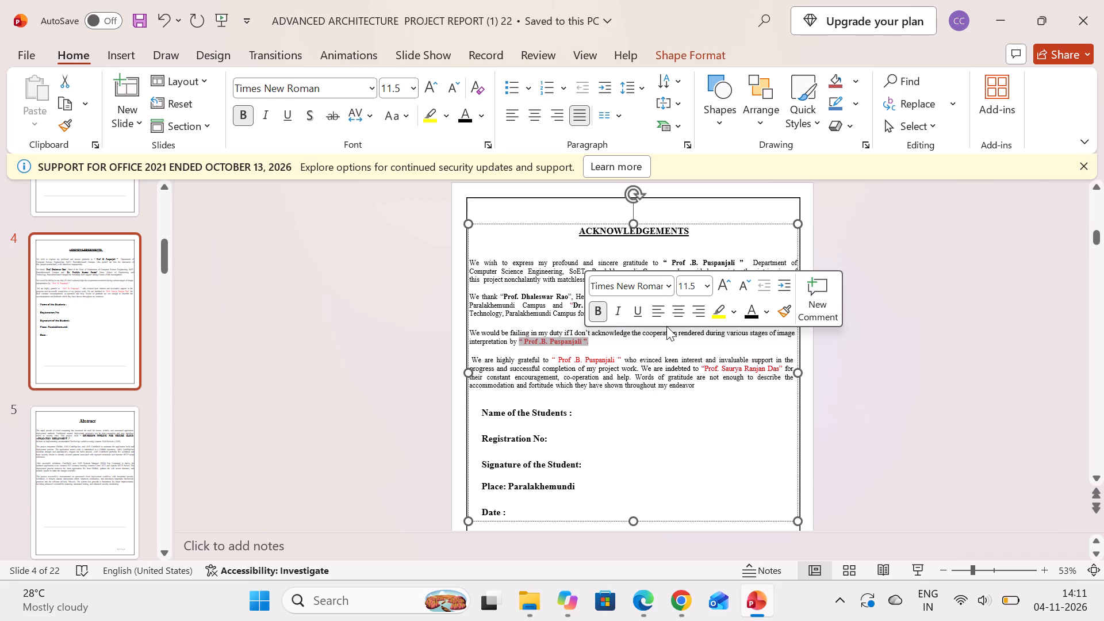
left_click(751, 323)
left_click(750, 320)
left_click(689, 424)
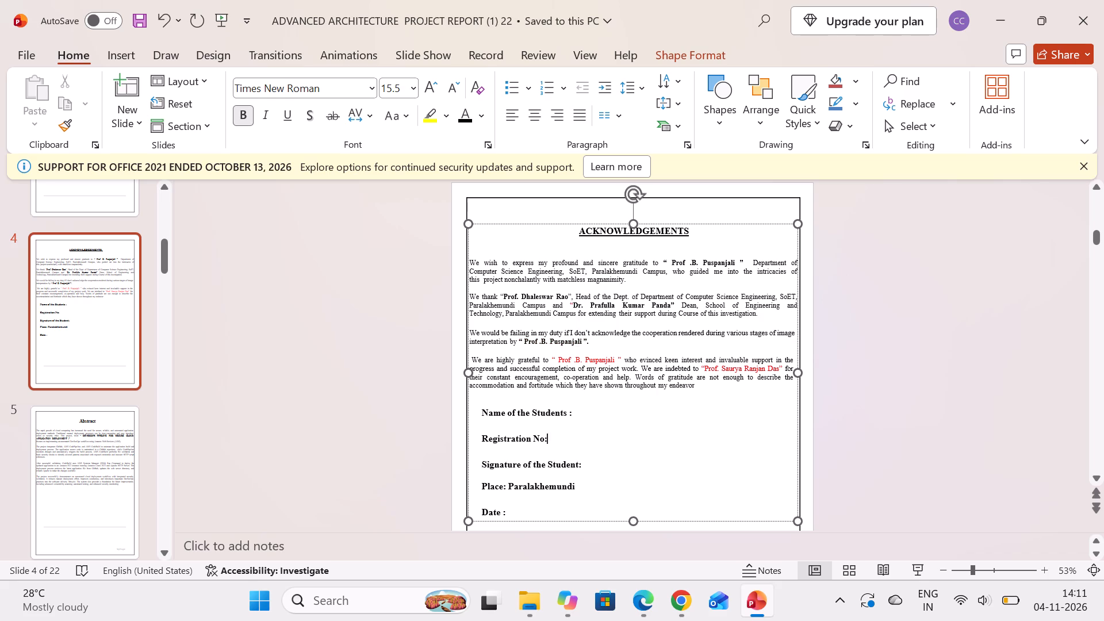
Make the guiding professor's name in the "We are highly grateful to" sentence bold and black.
left_click_drag(551, 355, 615, 361)
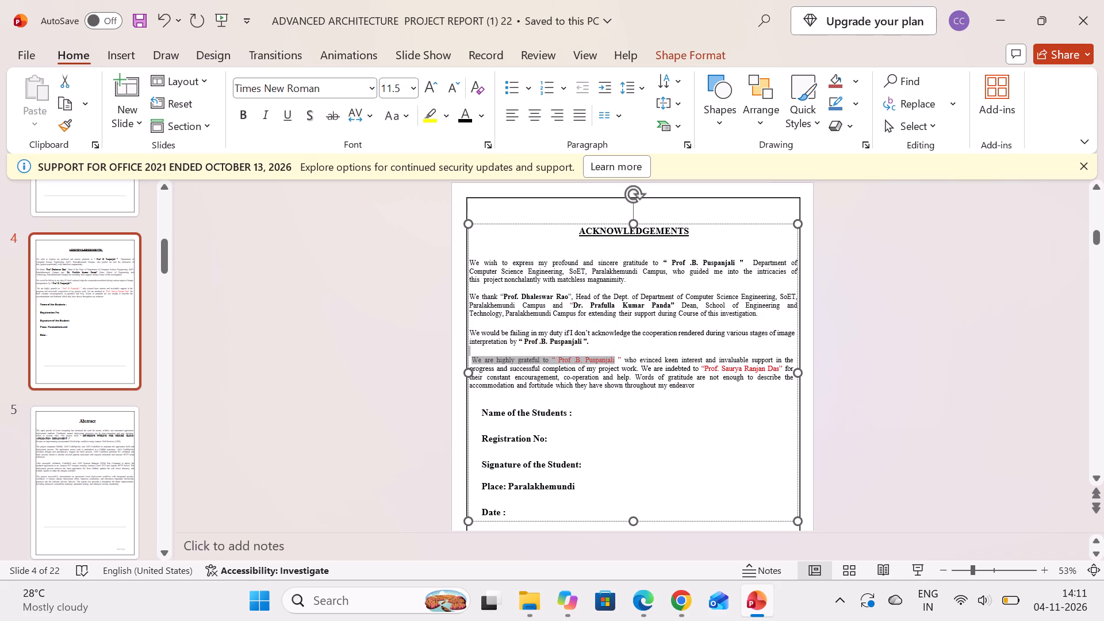
left_click_drag(615, 361, 616, 361)
left_click(616, 361)
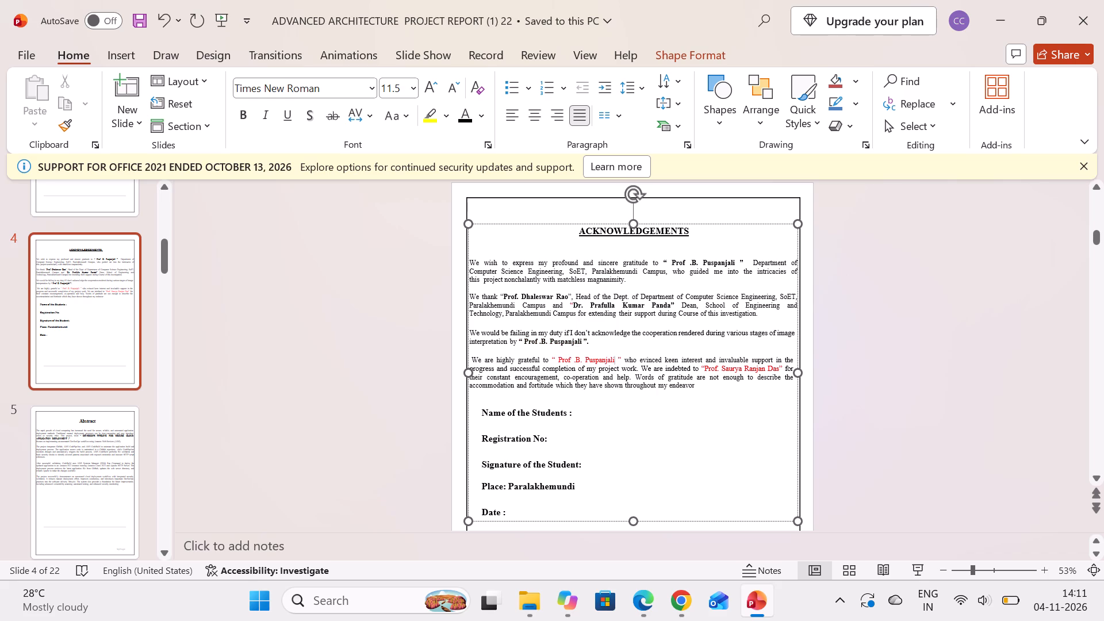
left_click_drag(551, 359, 618, 359)
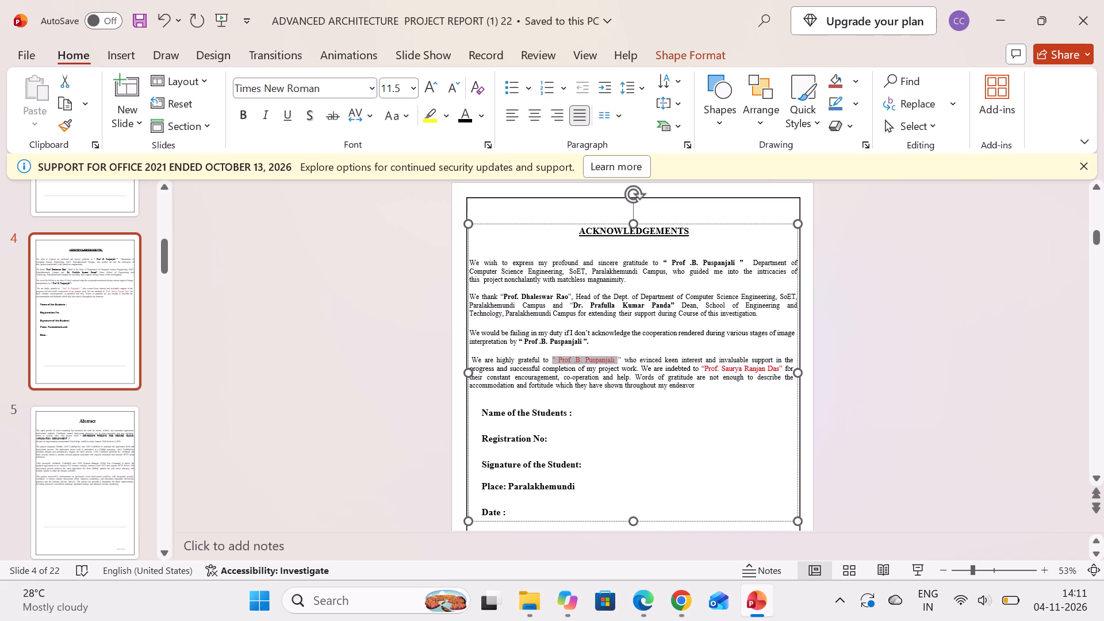
left_click_drag(618, 359, 618, 359)
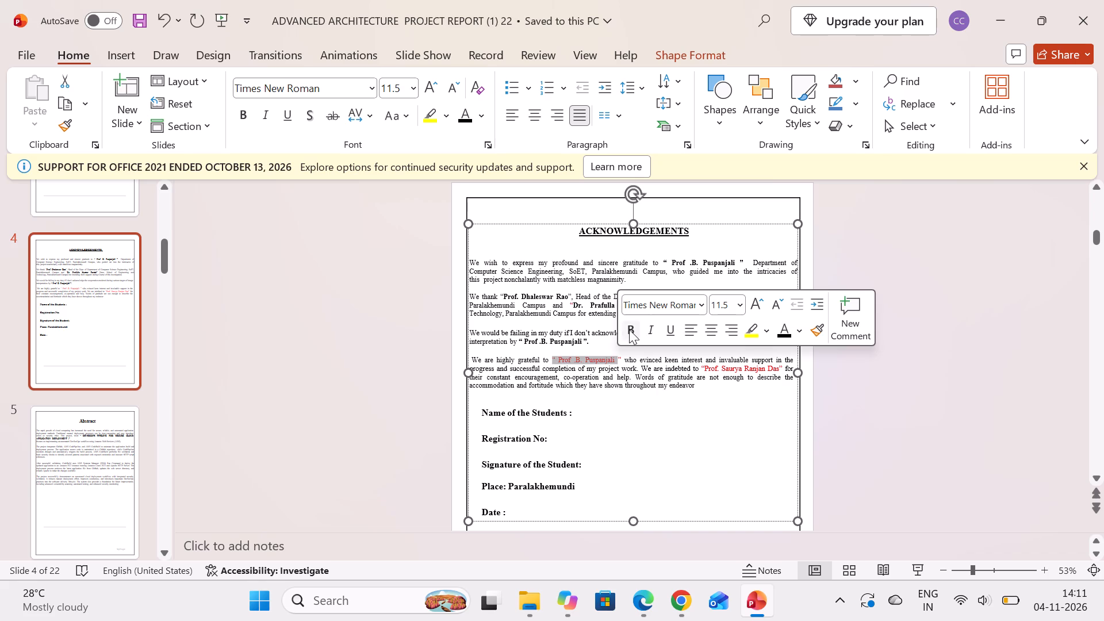
left_click(629, 329)
left_click(779, 333)
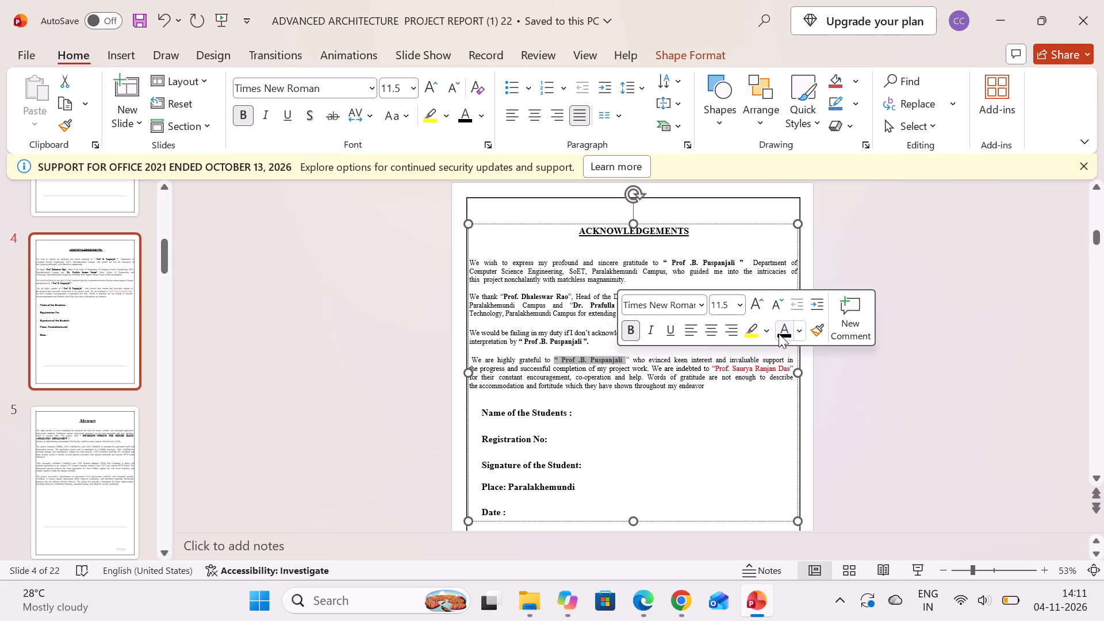
left_click(761, 404)
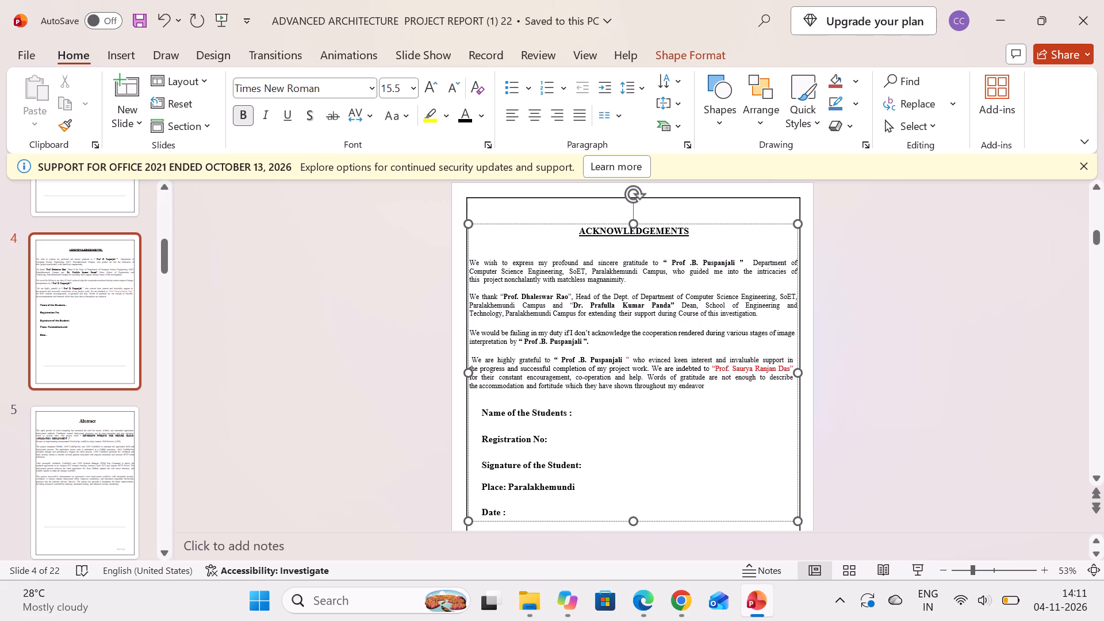
Make the quoted professor's name after "We are indebted to" in the fourth Acknowledgements paragraph bold and black.
left_click_drag(711, 367, 792, 369)
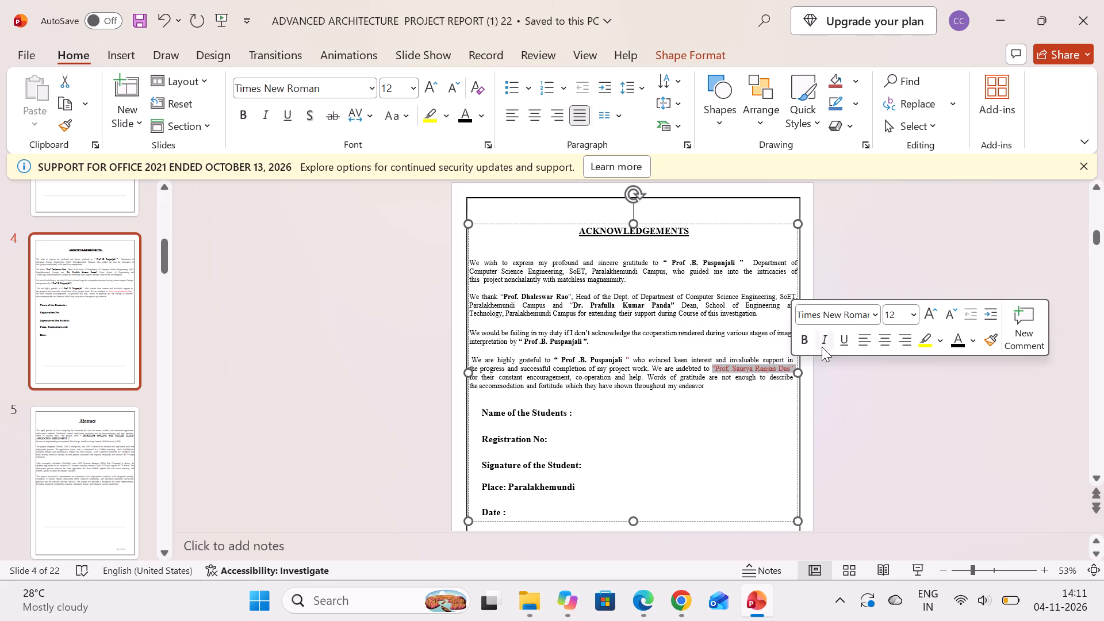
left_click(798, 343)
left_click(954, 338)
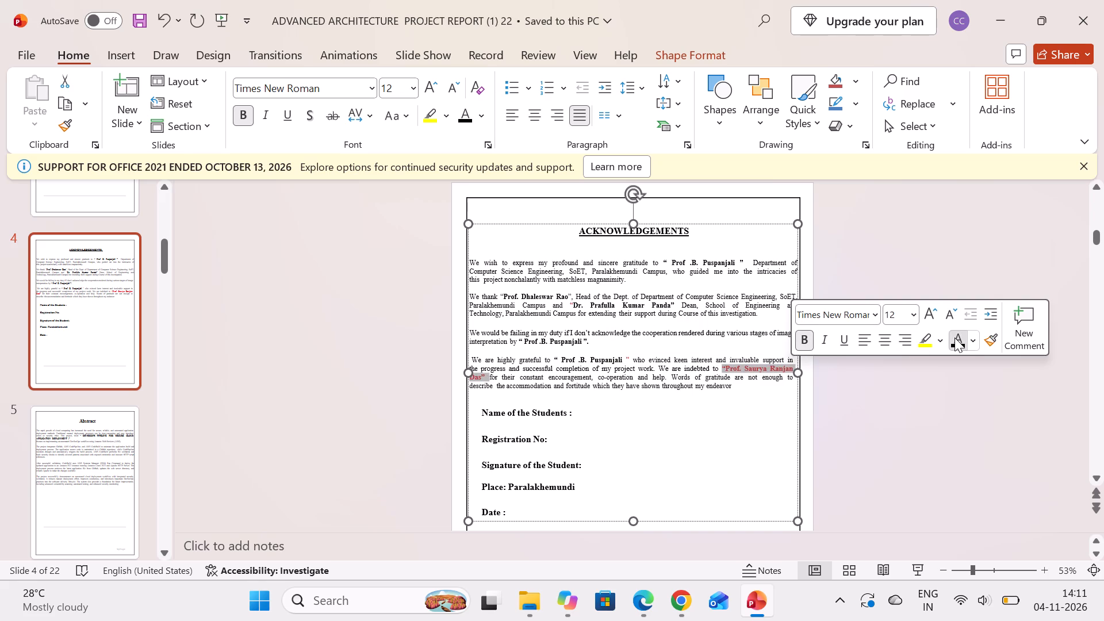
Make the guiding professor's surname and its closing quotation mark bold and black in the "We are highly grateful to" sentence.
left_click(701, 484)
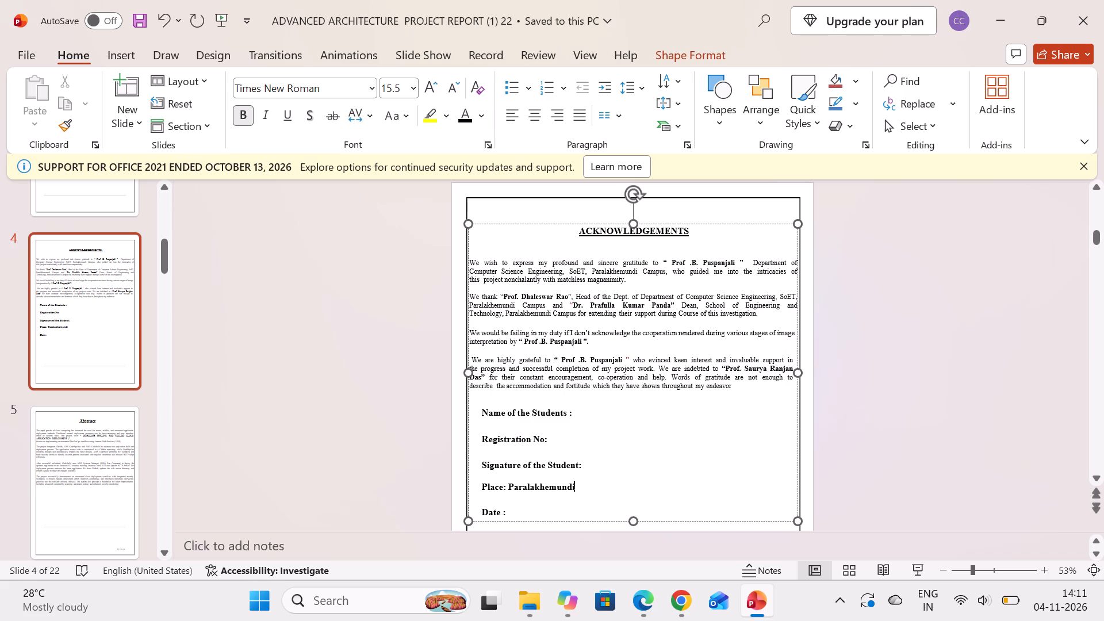
left_click(624, 354)
left_click_drag(623, 354, 628, 354)
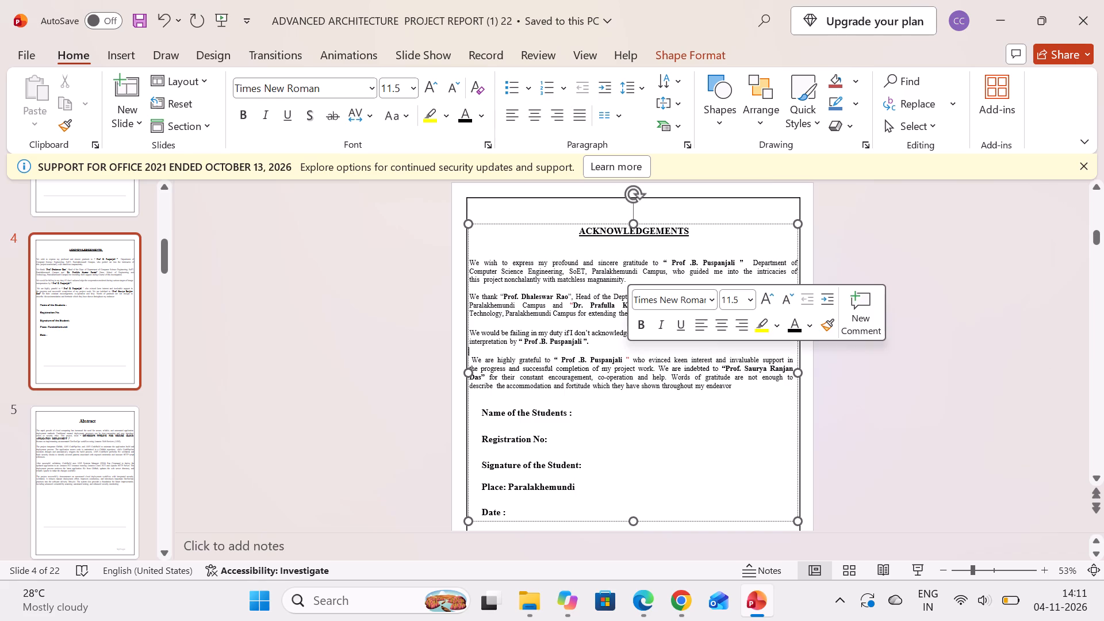
left_click_drag(611, 354, 627, 355)
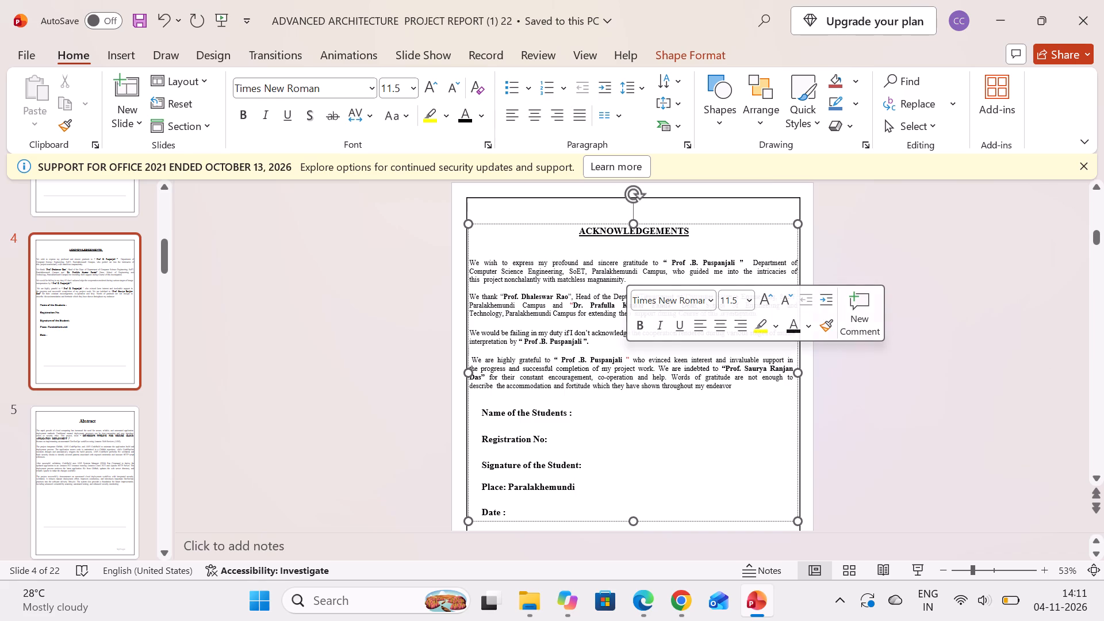
left_click_drag(607, 357, 632, 359)
left_click(649, 333)
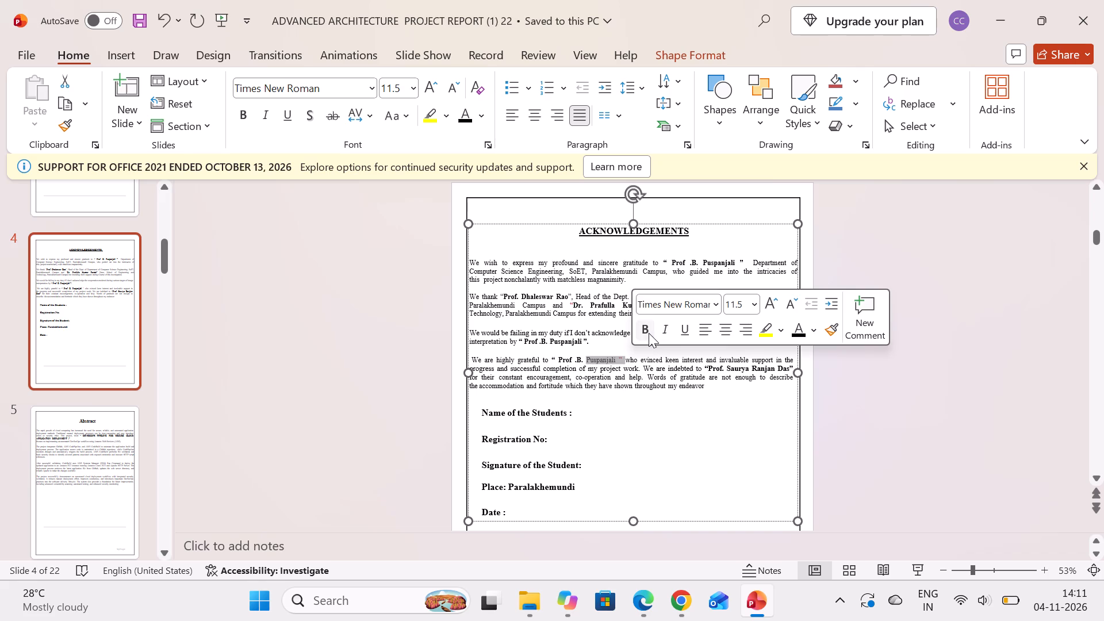
left_click(647, 336)
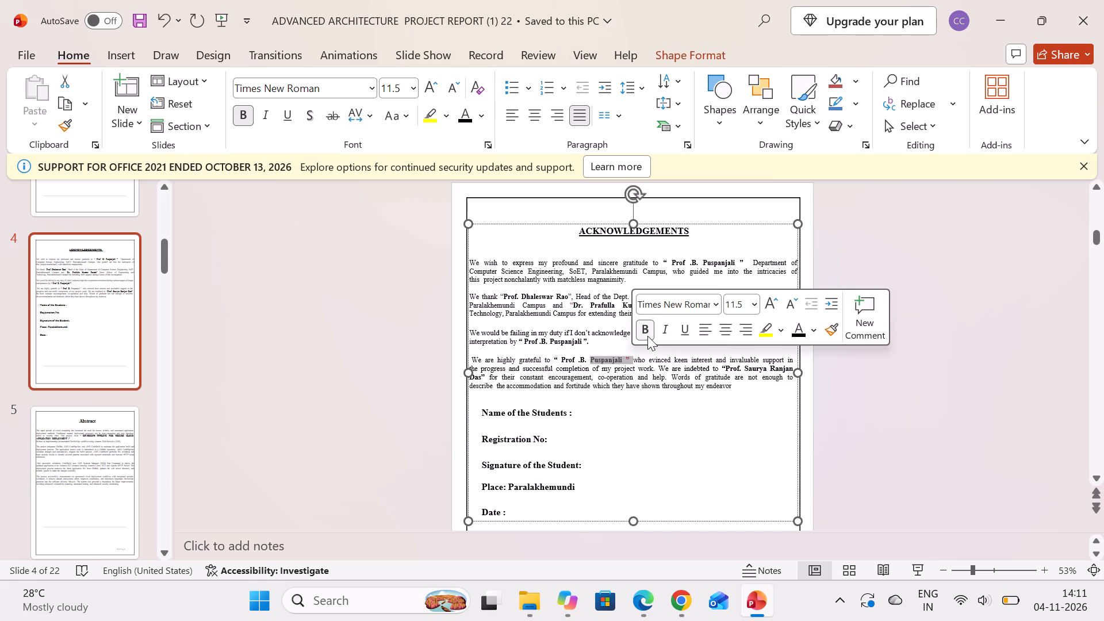
left_click(799, 335)
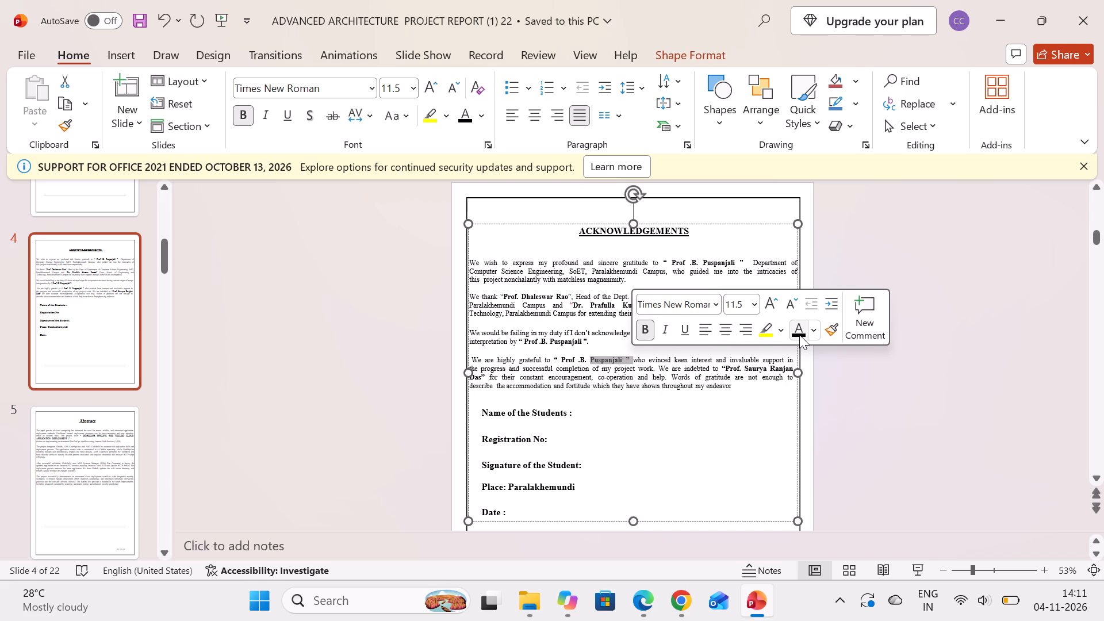
left_click(632, 434)
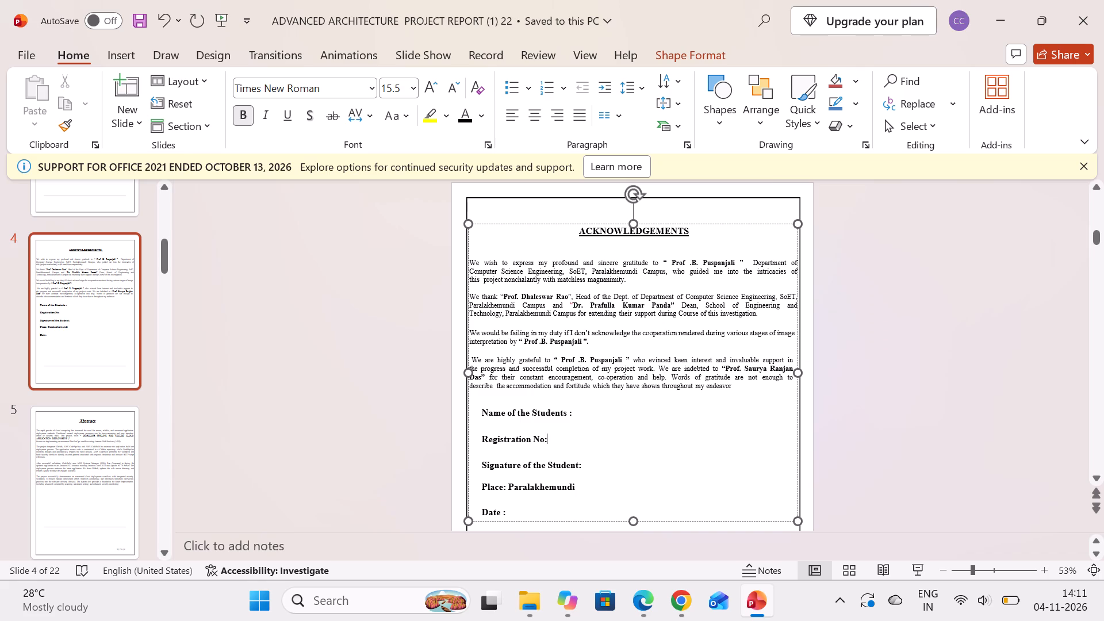
Make the opening quotation mark before the dean's name in the second Acknowledgements paragraph black and bold.
left_click_drag(569, 304, 579, 304)
left_click_drag(579, 304, 580, 304)
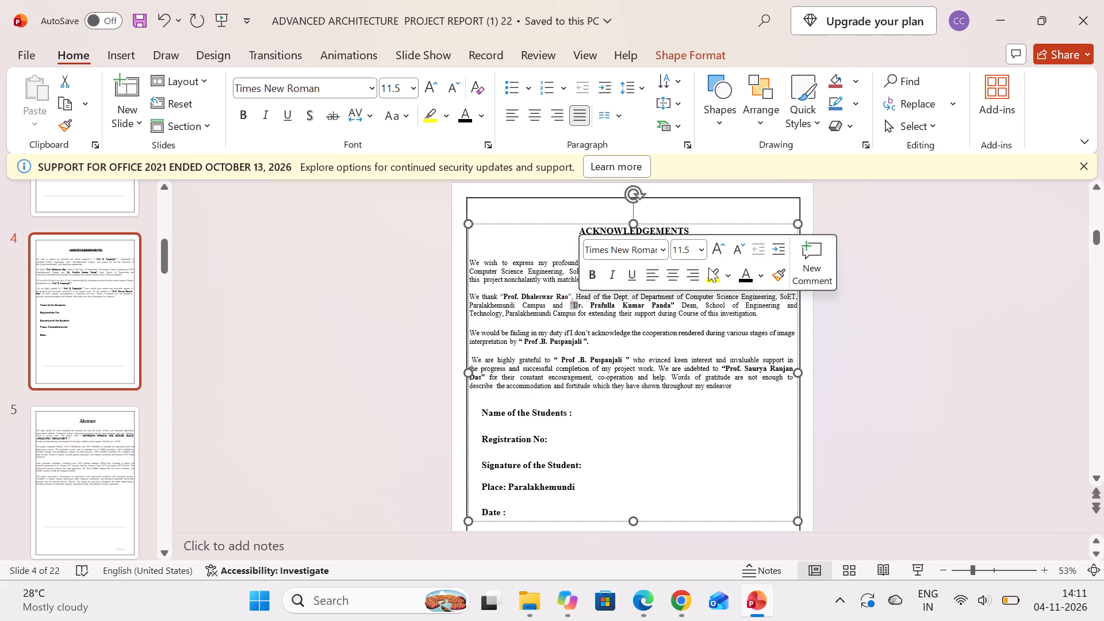
left_click(739, 275)
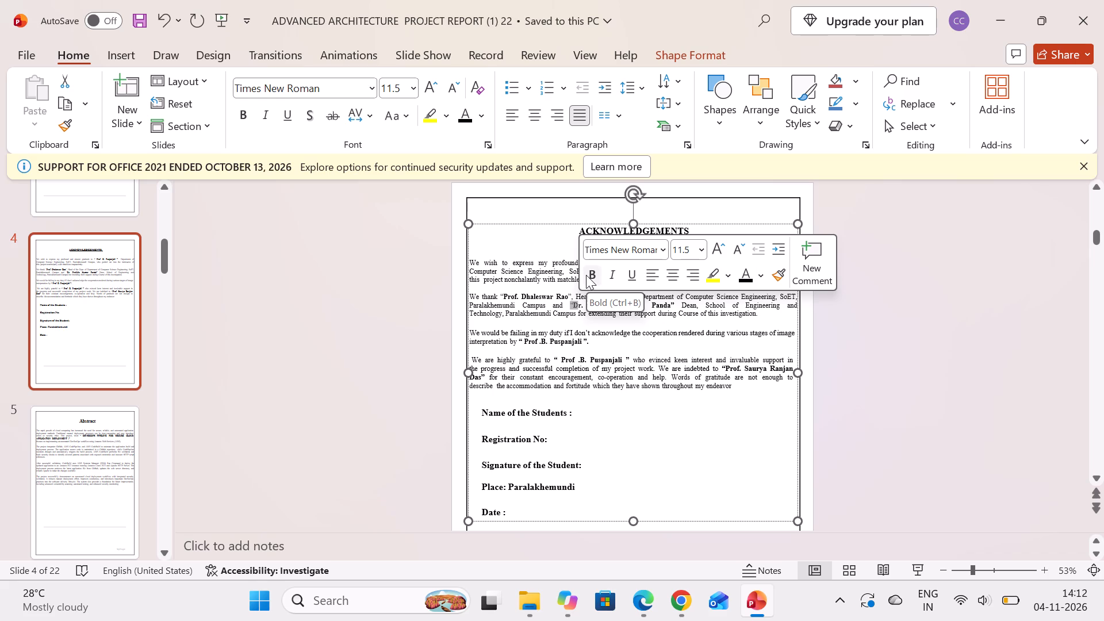
left_click(586, 275)
left_click(352, 392)
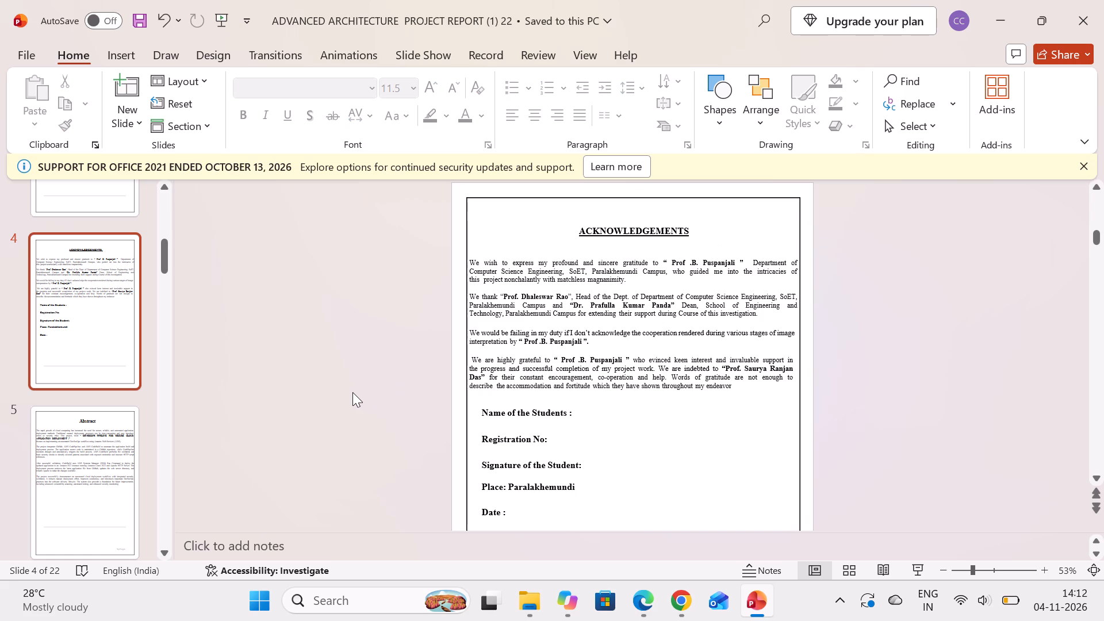
Review the title, certificate, declaration, Acknowledgements and Abstract slides to check the formatting of the project title and faculty names.
scroll(337, 381, "up", 4)
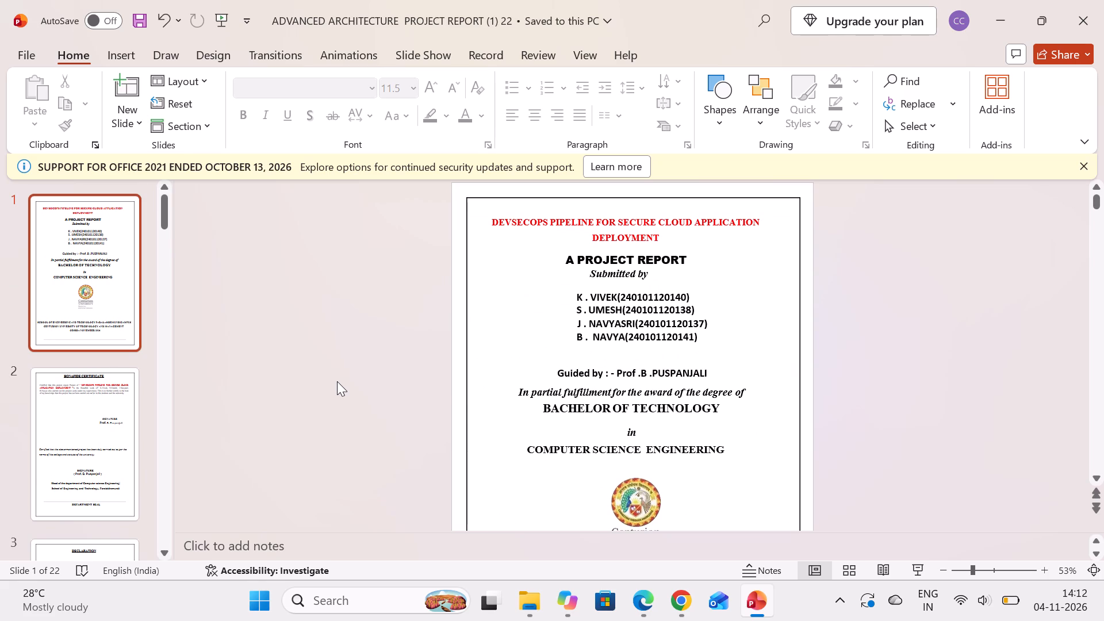
left_click(119, 458)
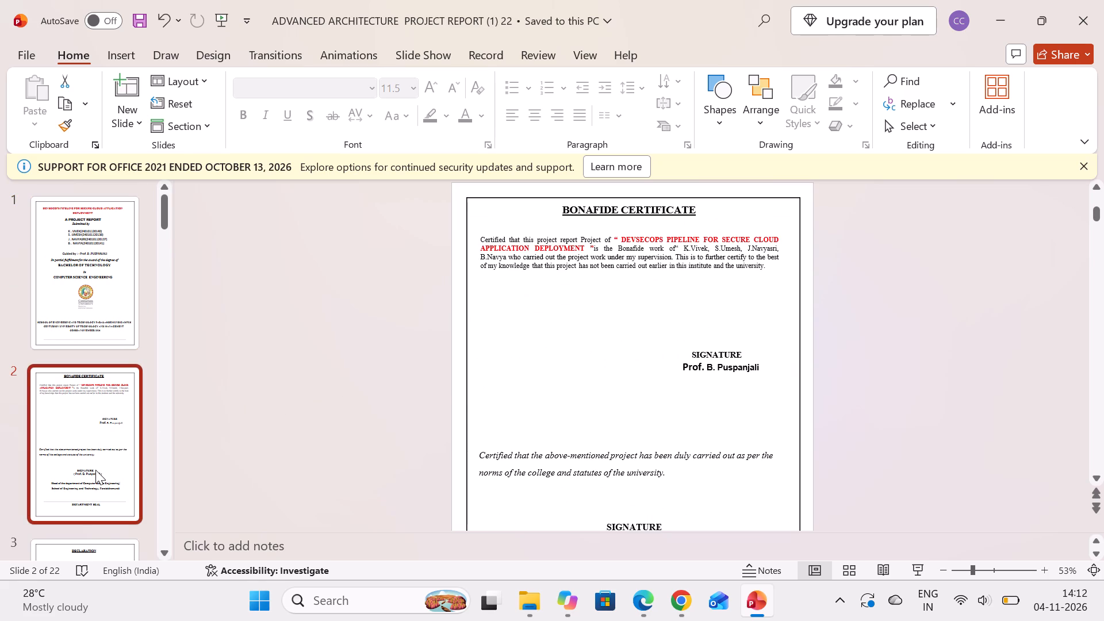
scroll(95, 470, "down", 2)
left_click(95, 470)
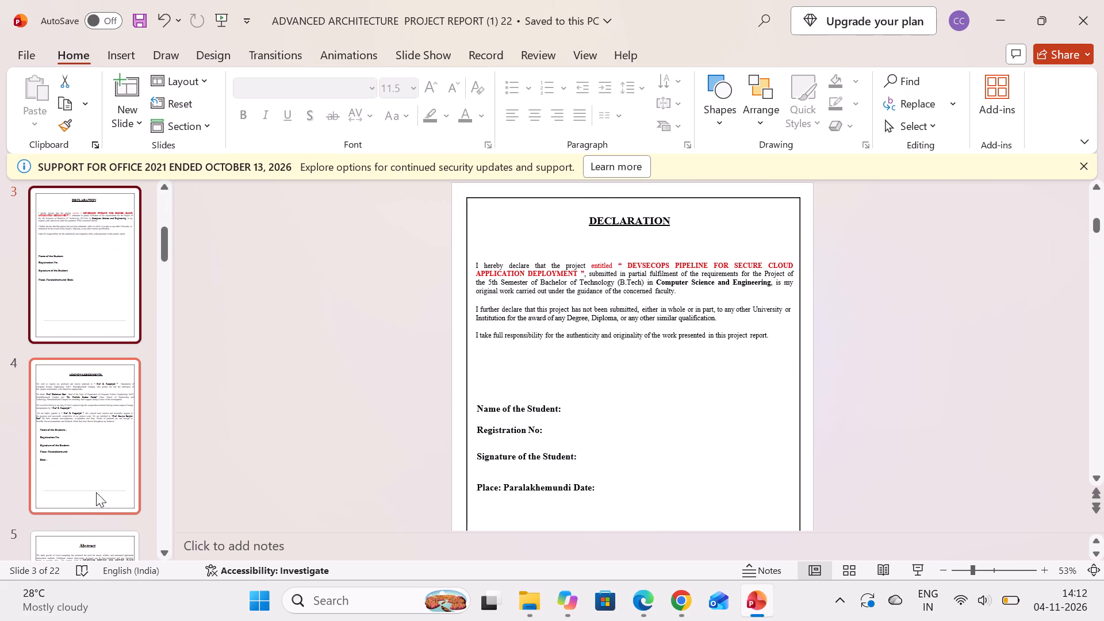
left_click(83, 550)
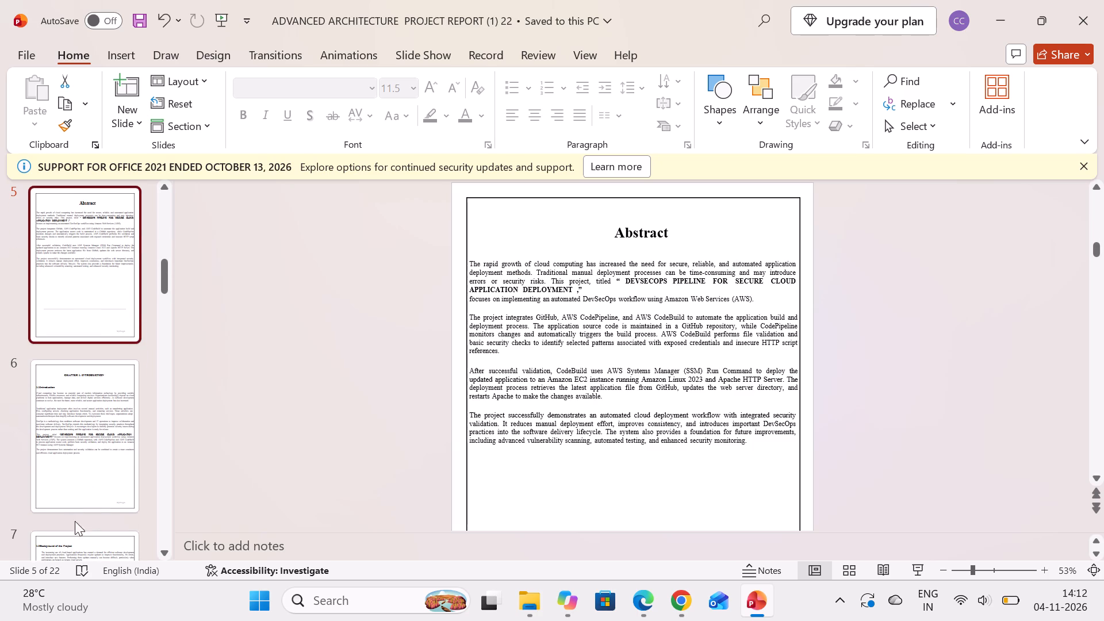
left_click(89, 338)
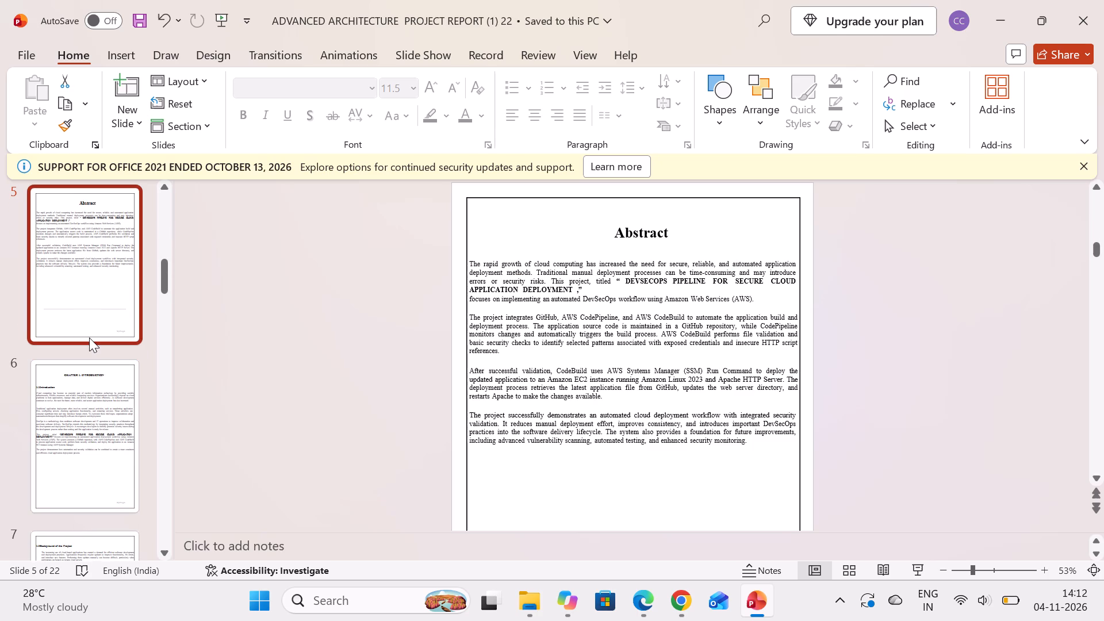
scroll(89, 261, "up", 1)
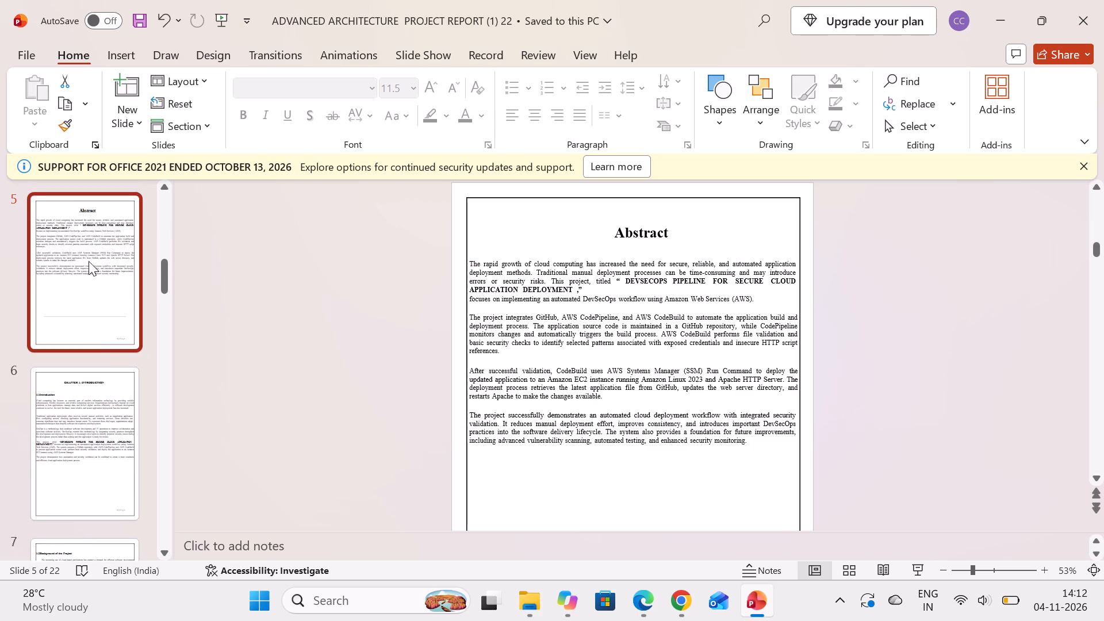
scroll(89, 261, "up", 2)
left_click(89, 261)
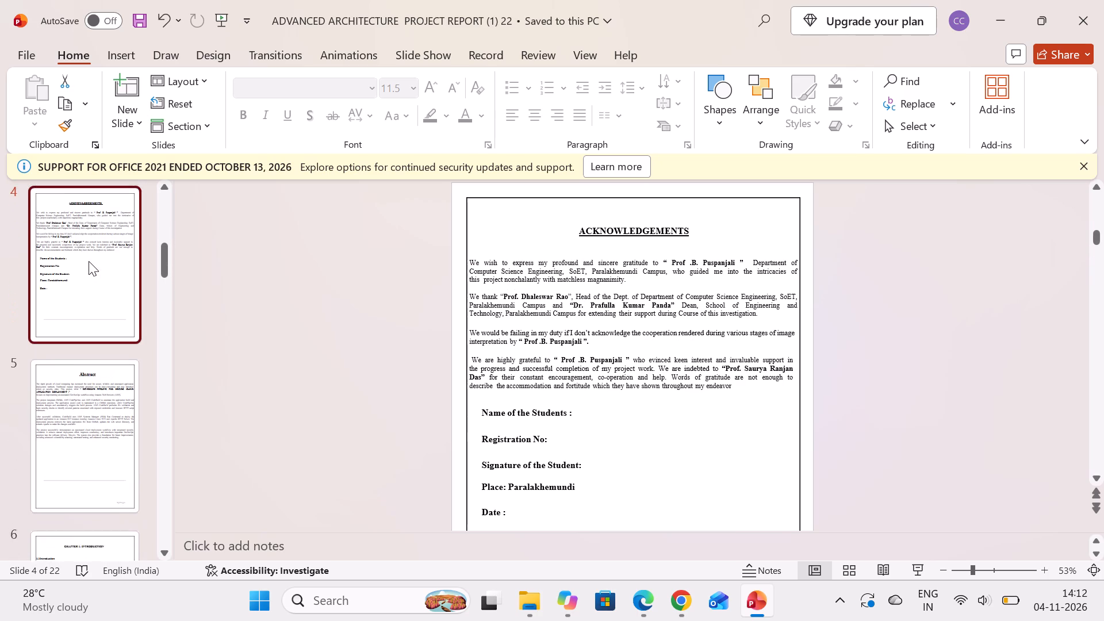
scroll(89, 261, "up", 1)
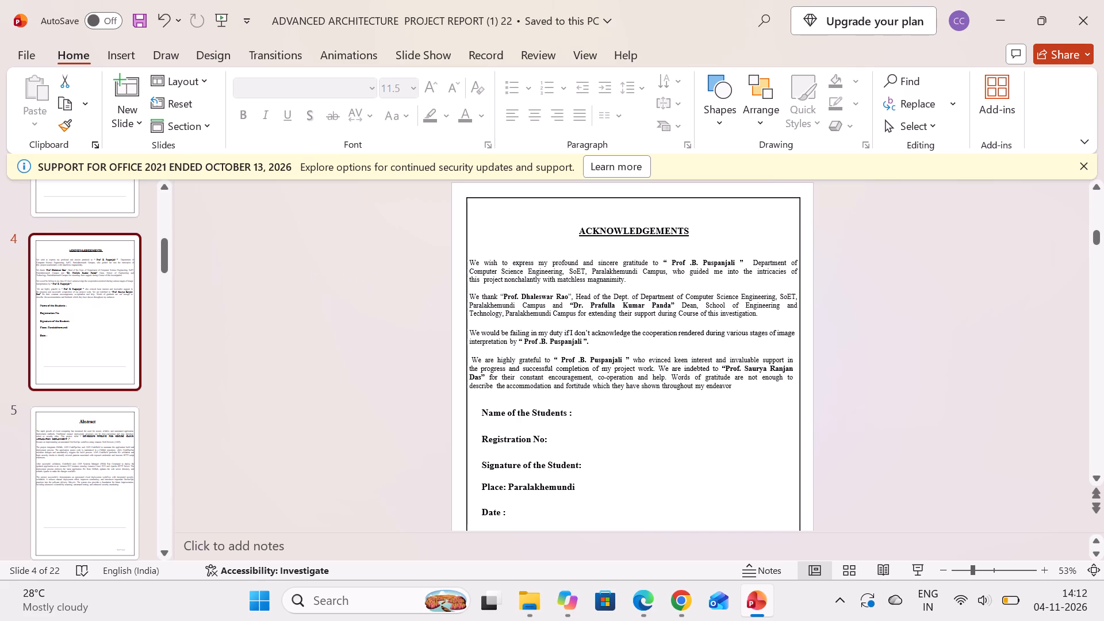
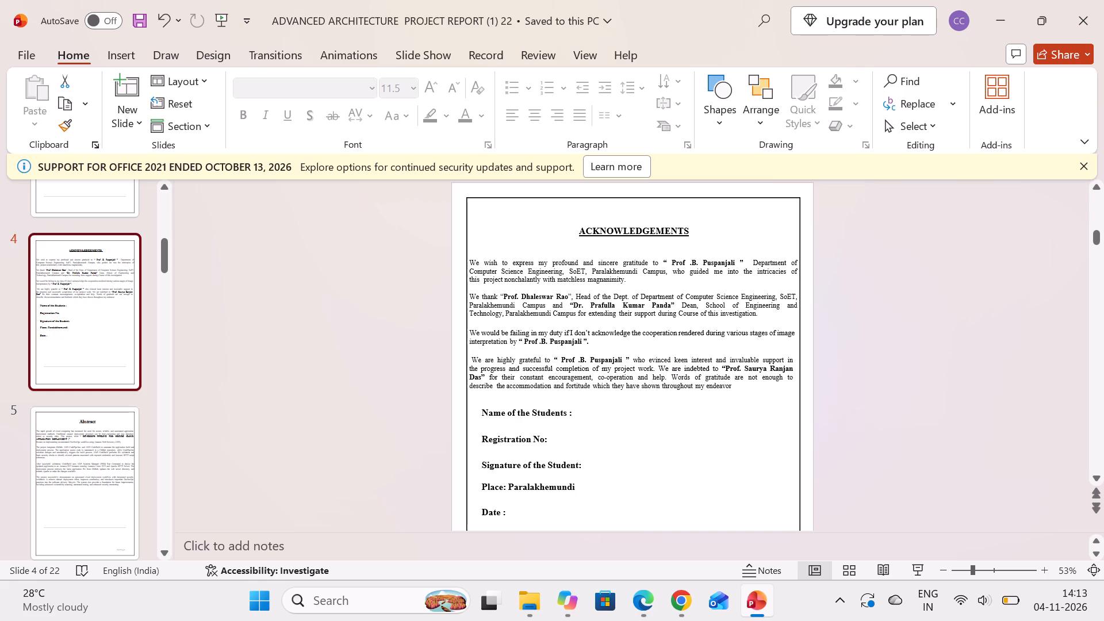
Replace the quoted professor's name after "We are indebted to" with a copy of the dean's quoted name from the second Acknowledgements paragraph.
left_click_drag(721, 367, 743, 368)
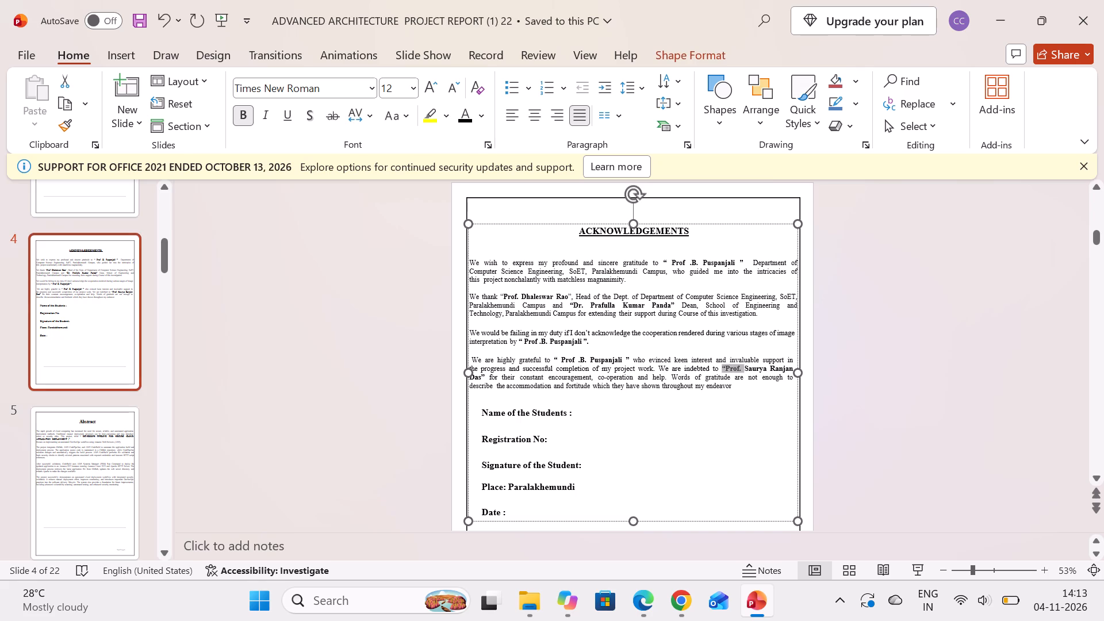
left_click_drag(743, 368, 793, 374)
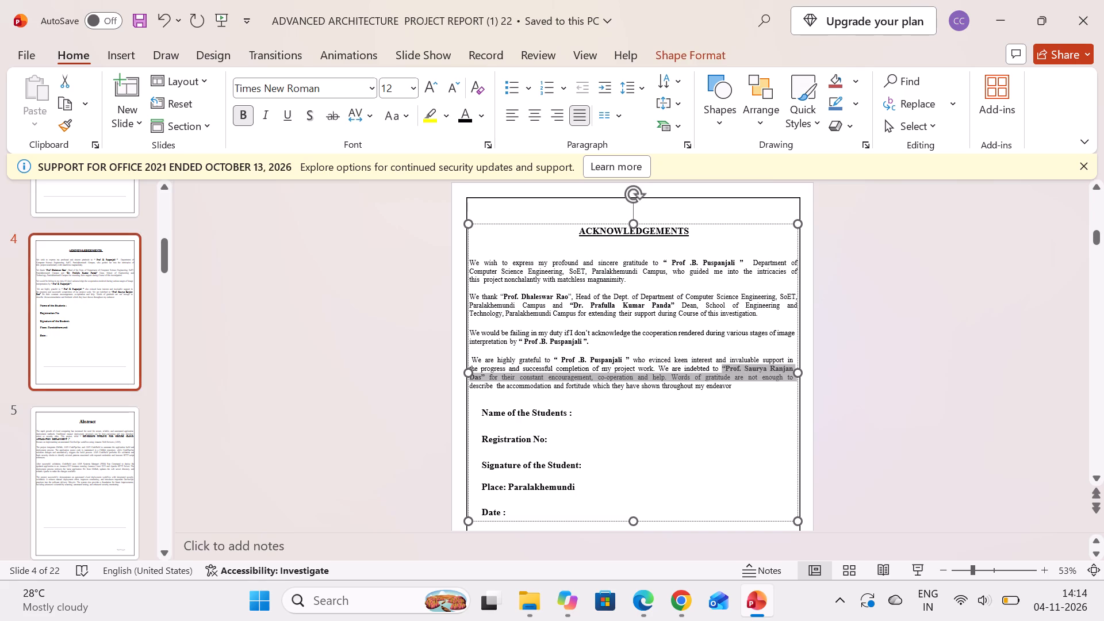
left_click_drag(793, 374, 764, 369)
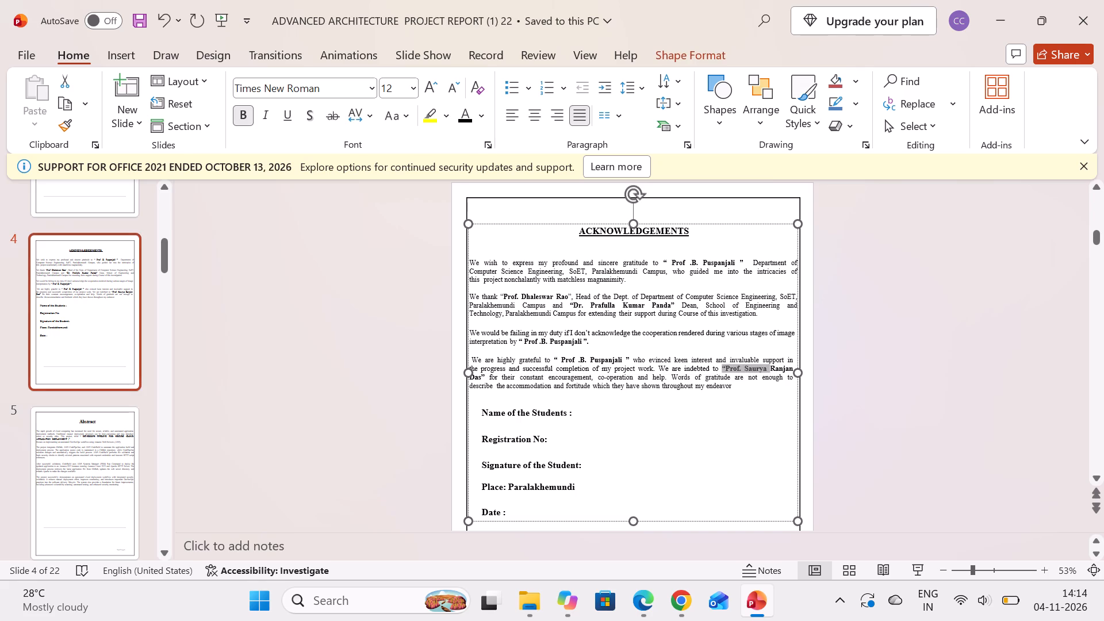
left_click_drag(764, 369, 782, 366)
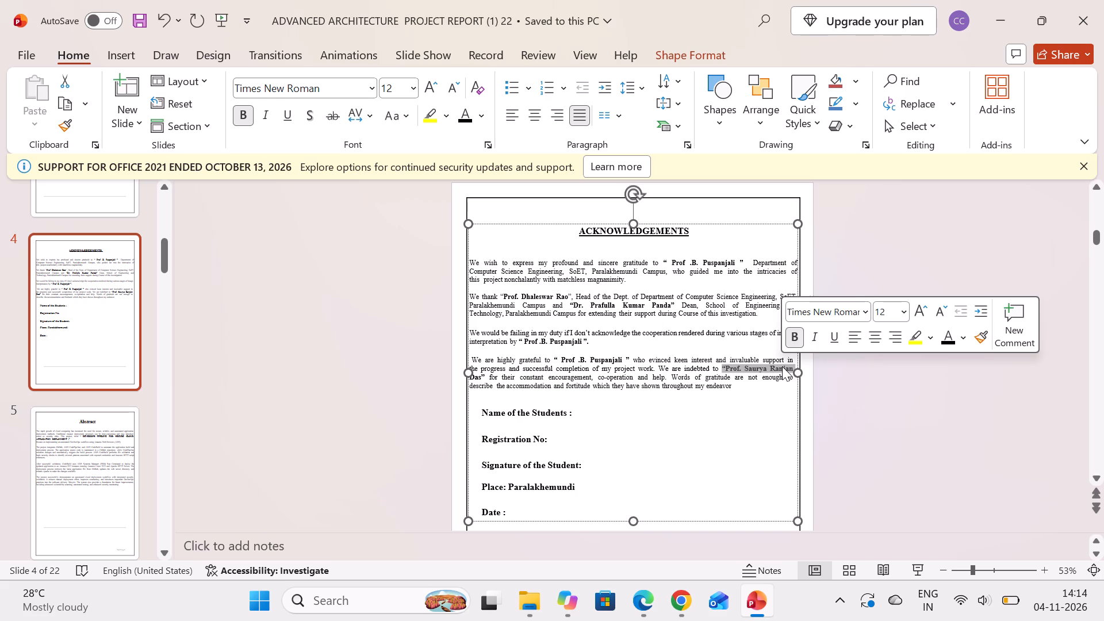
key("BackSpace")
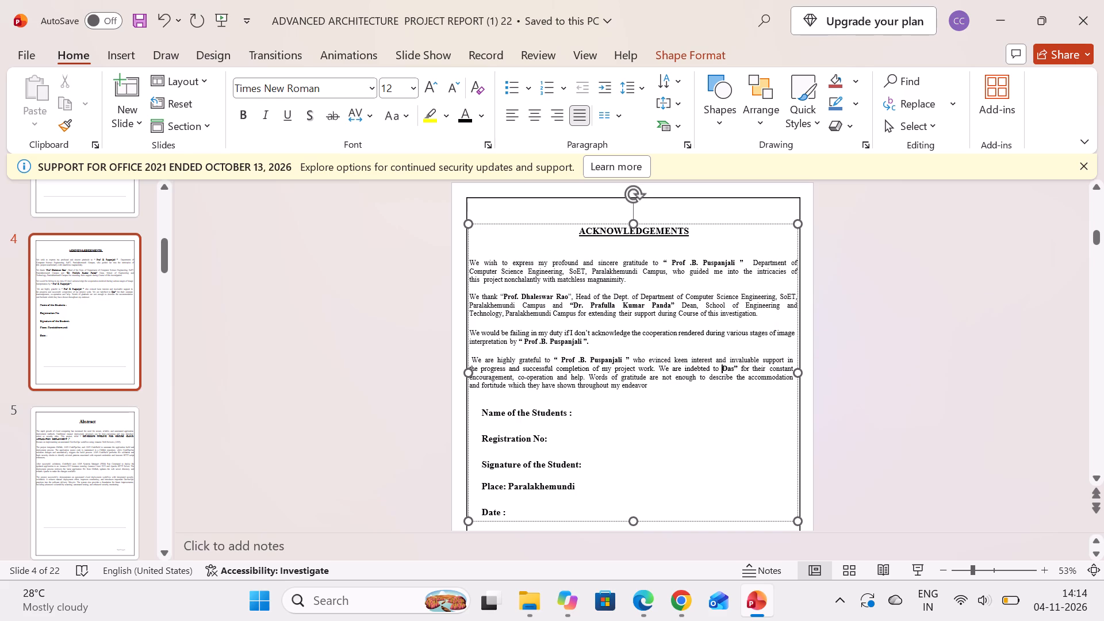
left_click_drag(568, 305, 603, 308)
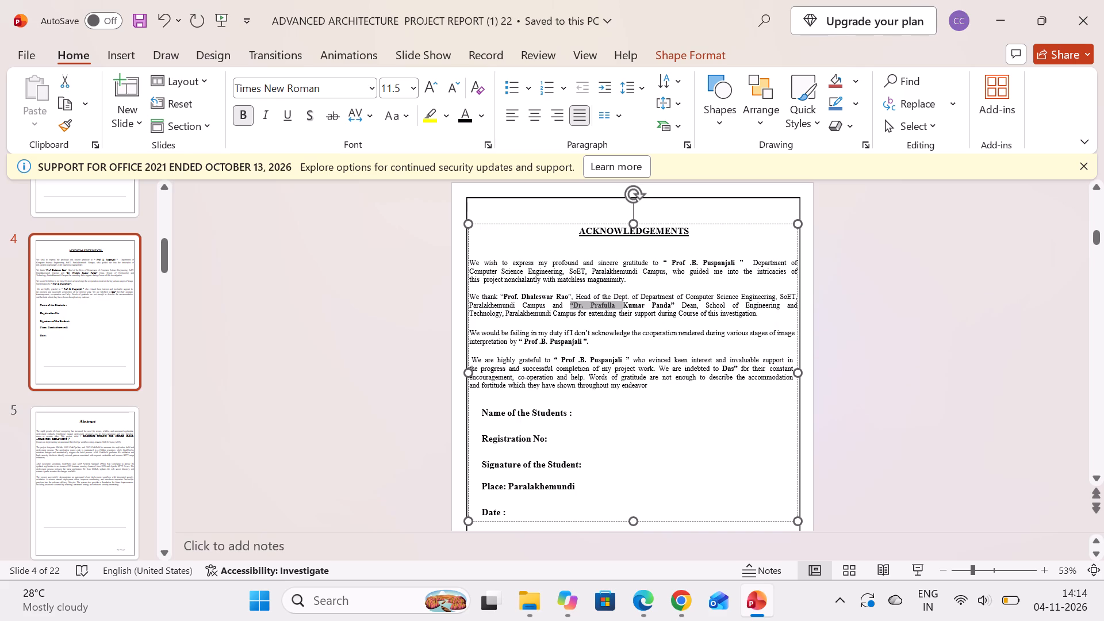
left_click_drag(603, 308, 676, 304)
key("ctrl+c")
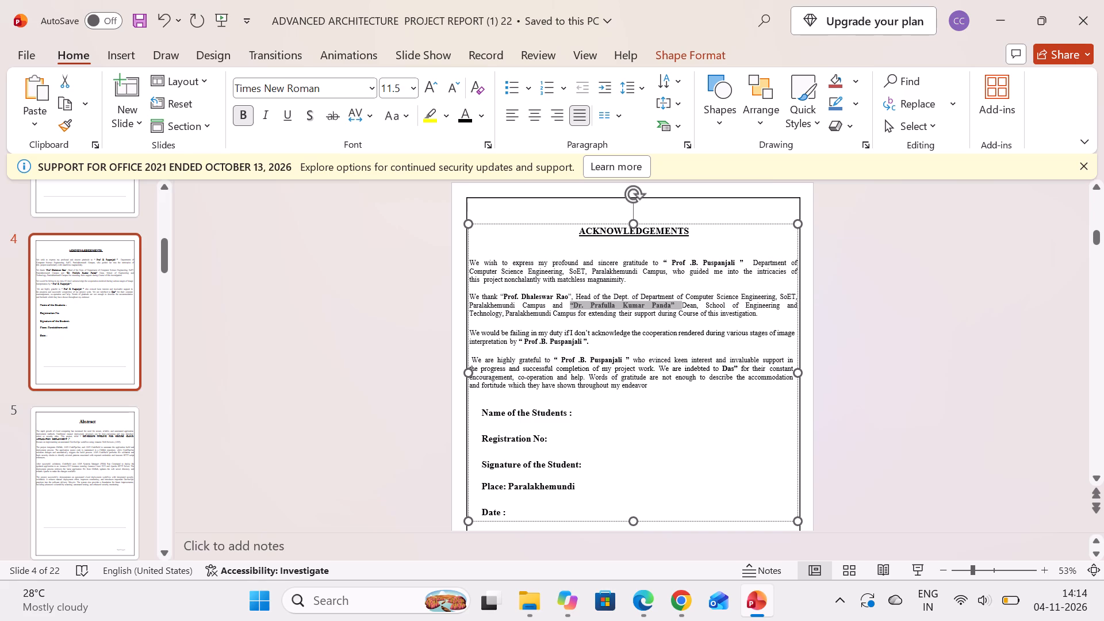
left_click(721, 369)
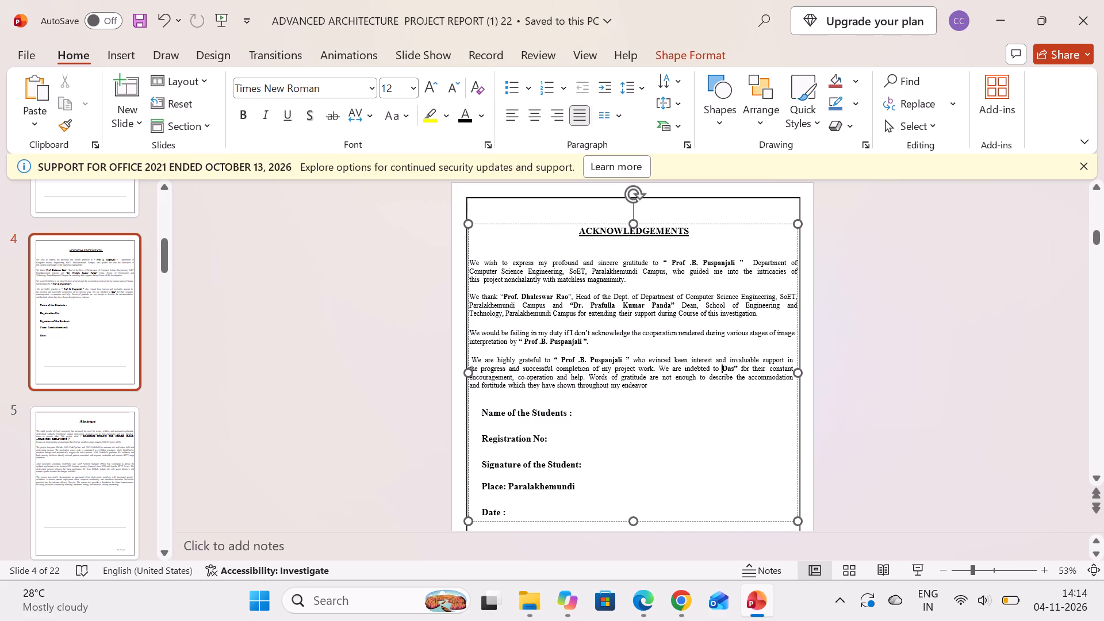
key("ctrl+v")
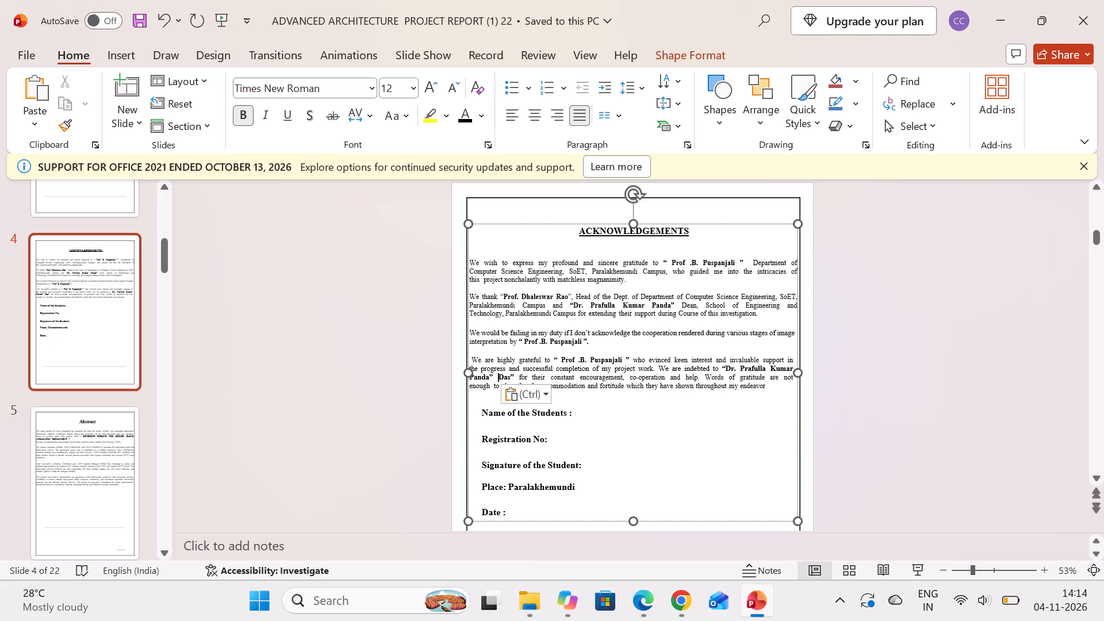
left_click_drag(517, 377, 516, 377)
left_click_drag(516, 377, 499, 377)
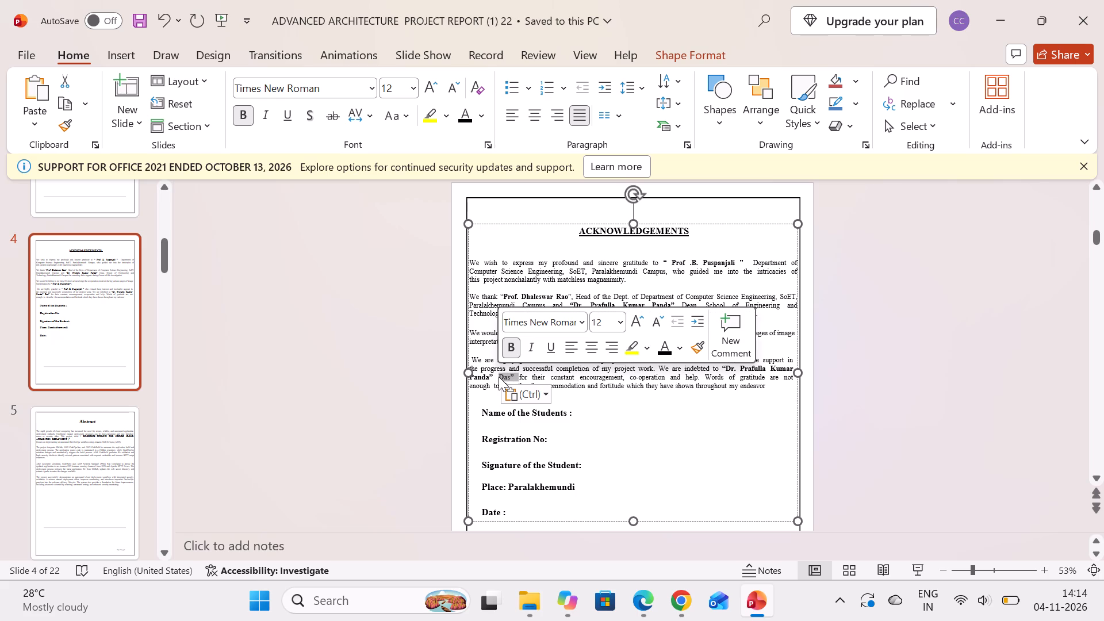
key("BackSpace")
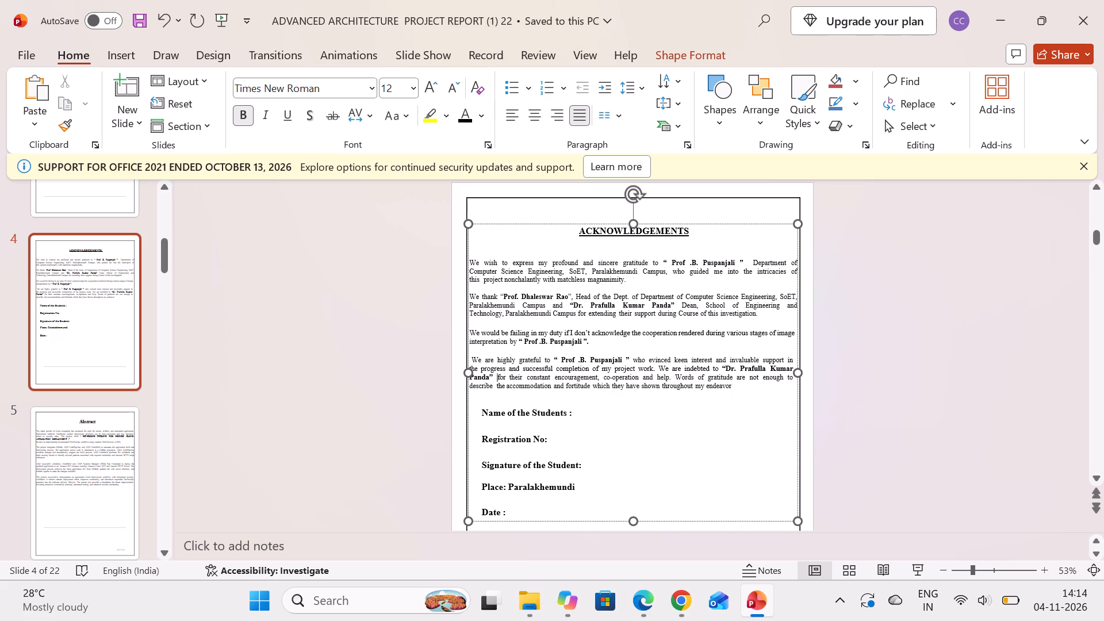
Replace the quoted name after "We are indebted to" with a copy of the guiding professor's from the third paragraph, without its full stop.
left_click(722, 370)
left_click_drag(722, 370, 784, 368)
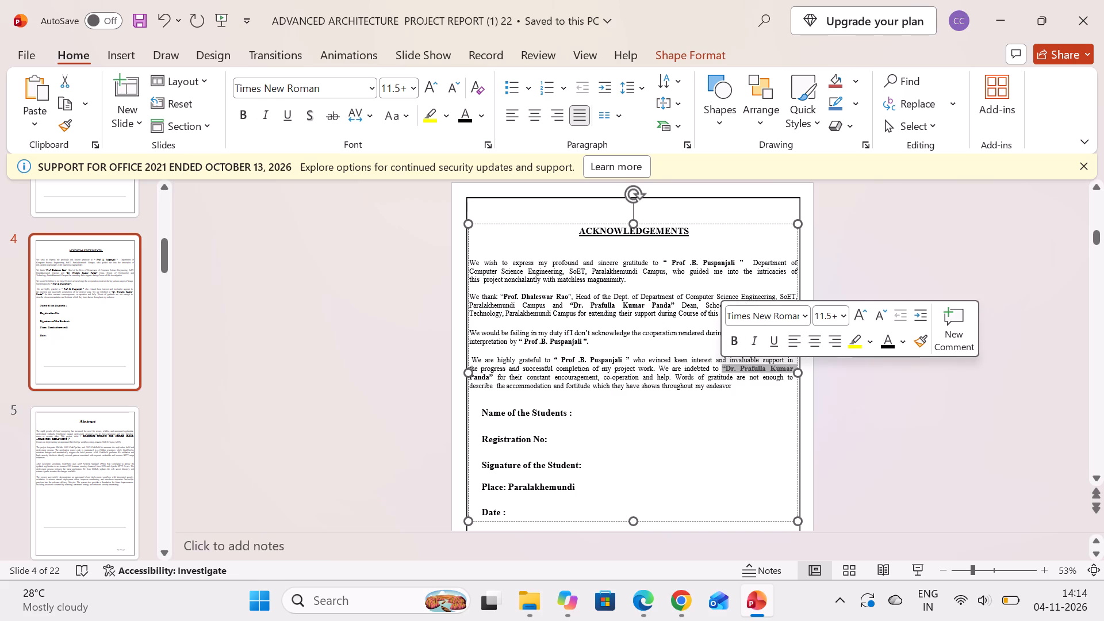
left_click_drag(784, 368, 784, 367)
key("BackSpace")
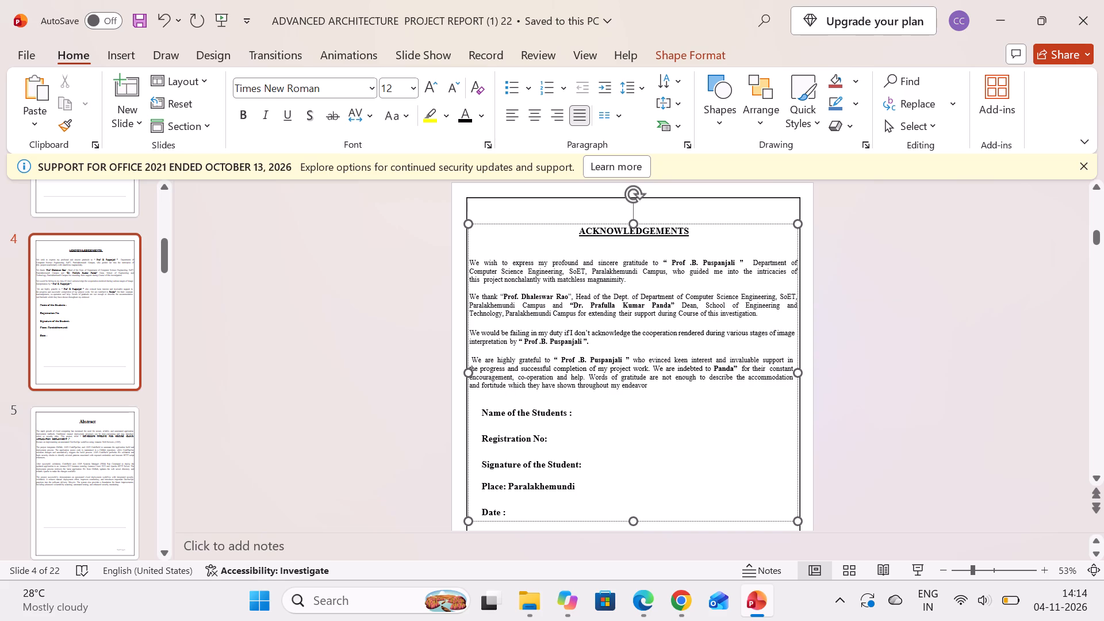
left_click_drag(519, 341, 576, 343)
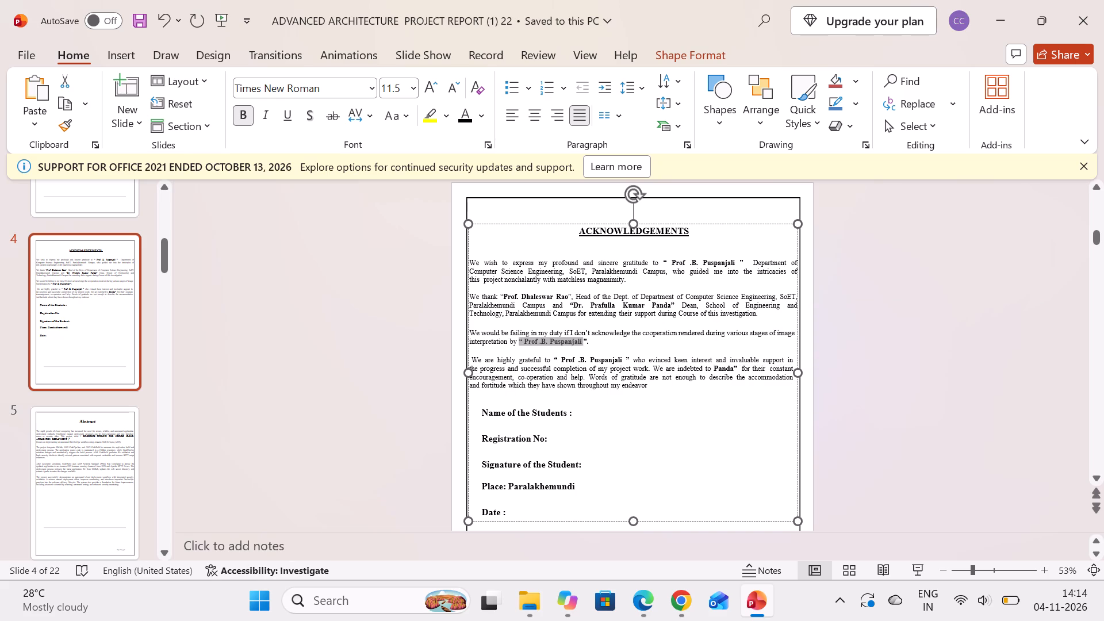
left_click_drag(576, 343, 583, 343)
left_click_drag(583, 343, 587, 343)
left_click_drag(587, 343, 586, 343)
key("ctrl+c")
left_click(714, 371)
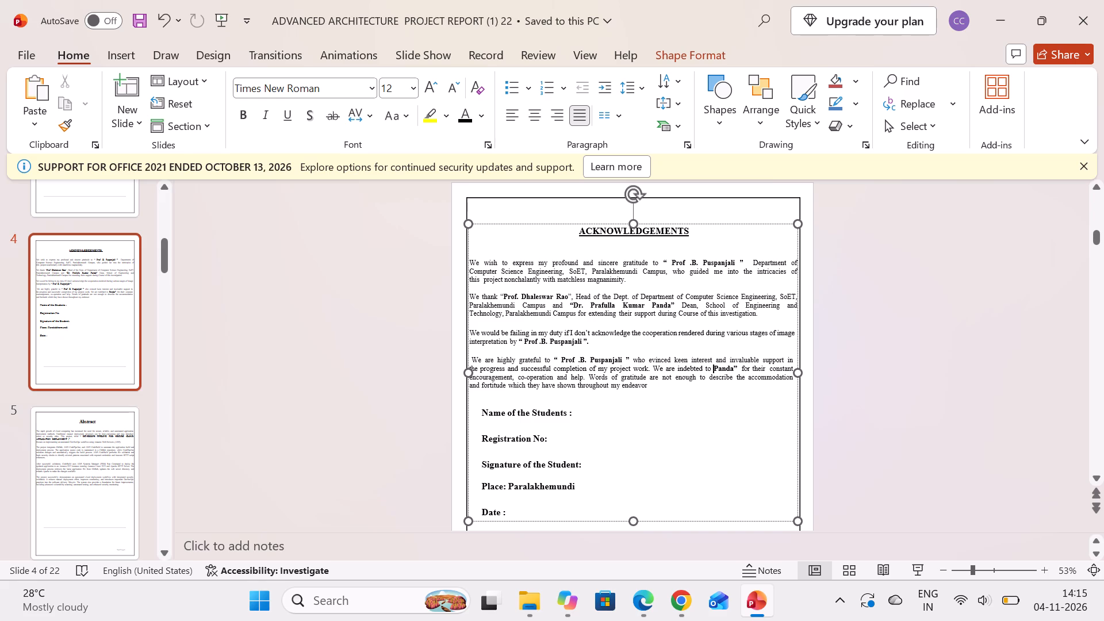
key("ctrl+v")
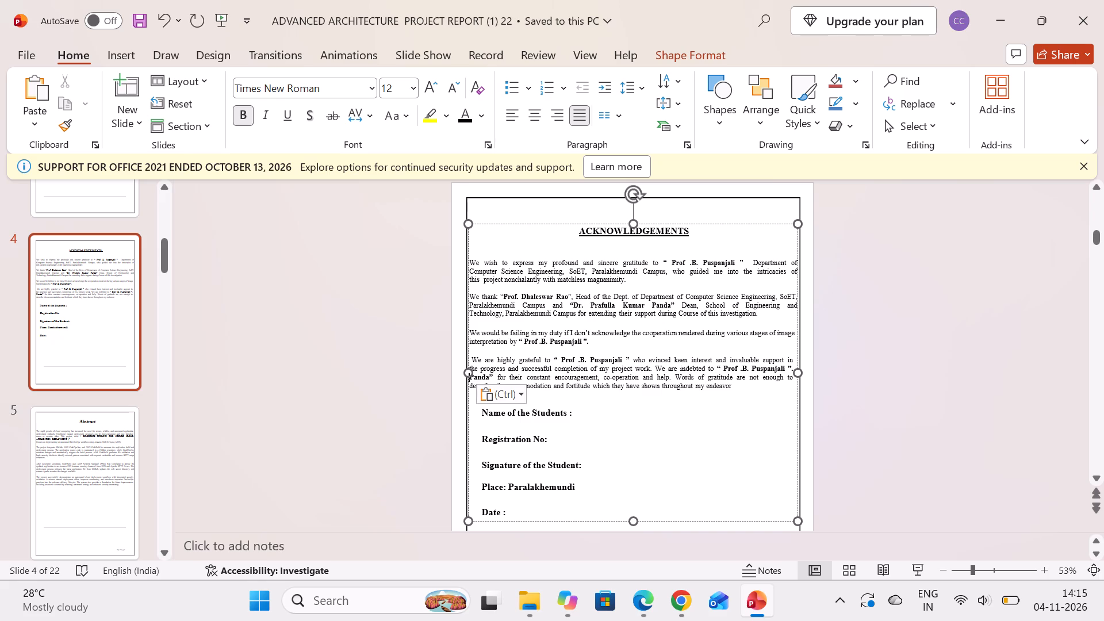
left_click_drag(495, 375, 479, 375)
left_click_drag(479, 375, 474, 376)
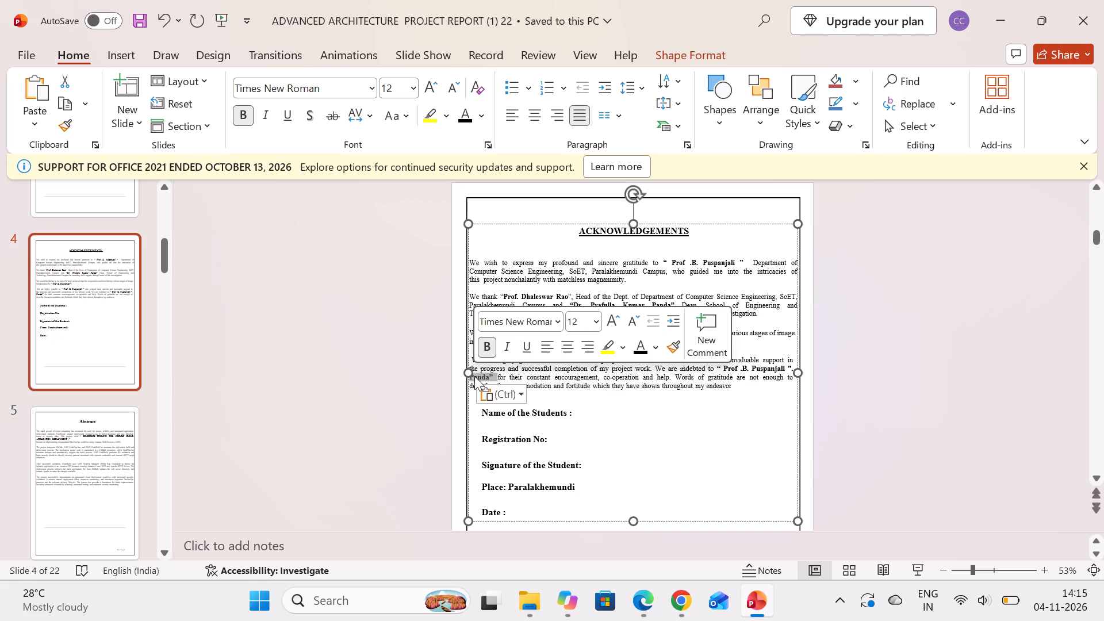
key("BackSpace")
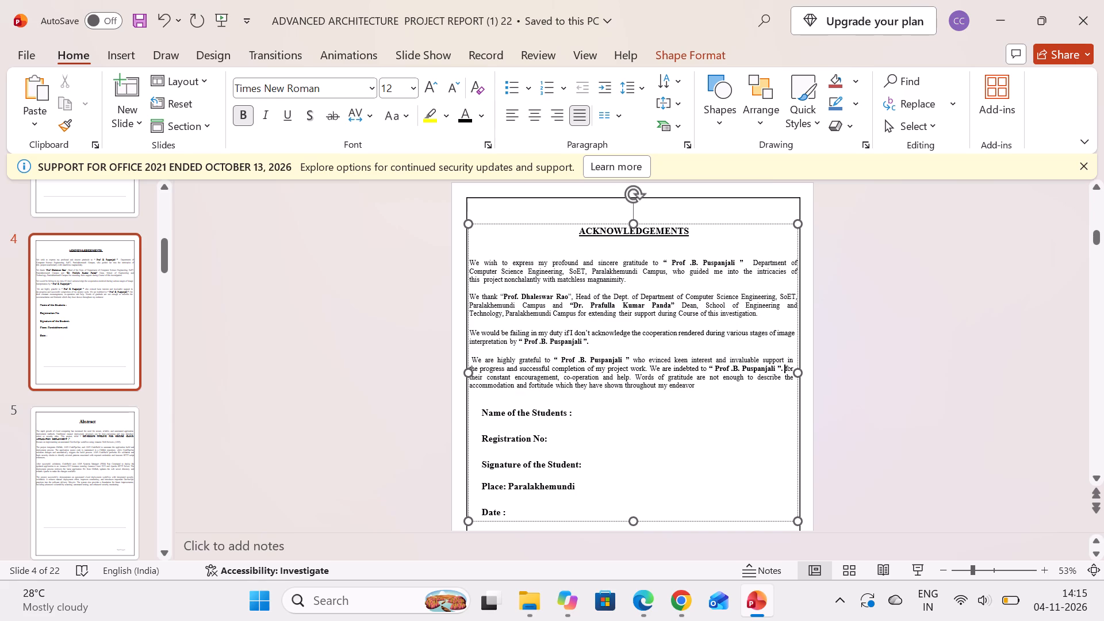
key("BackSpace")
key("BackSpace")
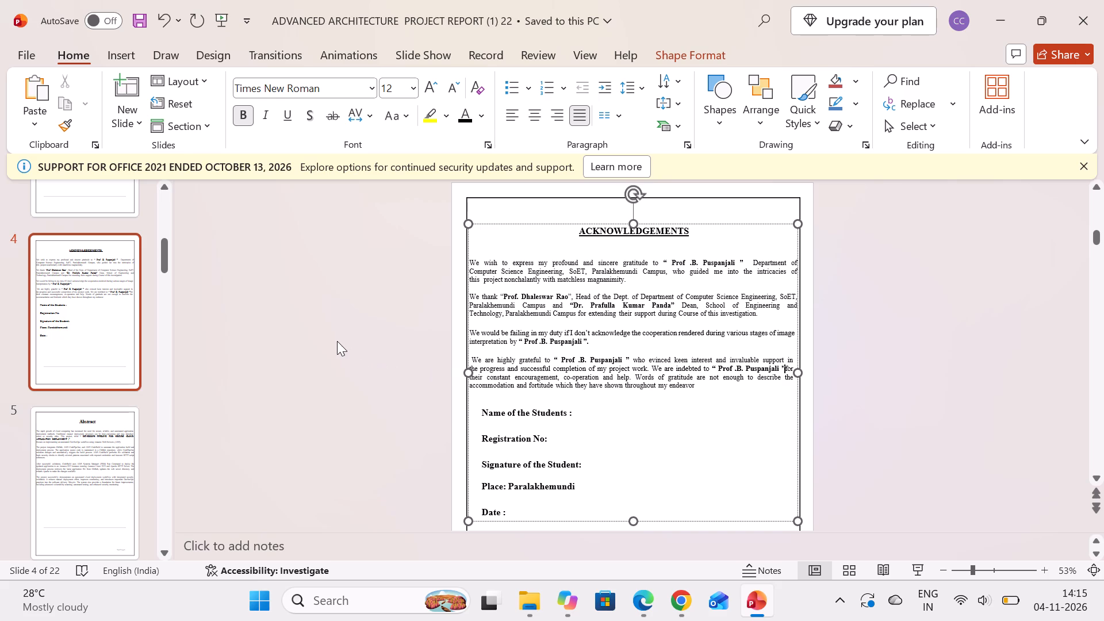
Delete the first two student names after "Bonafide work of" in the Bonafide Certificate paragraph on slide 2.
scroll(82, 311, "up", 2)
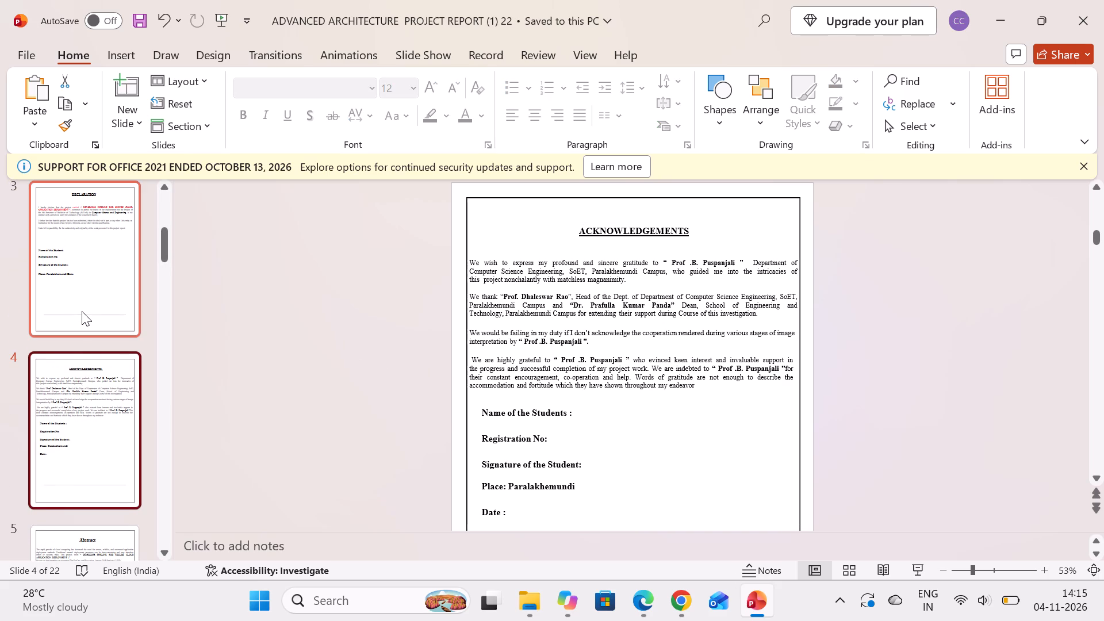
scroll(82, 311, "up", 1)
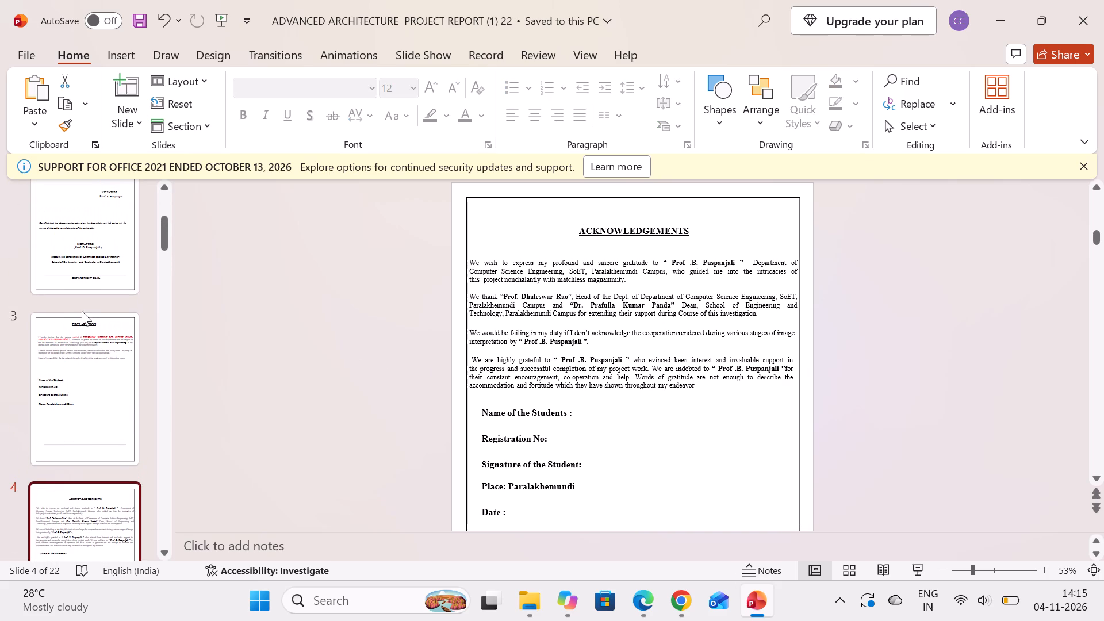
left_click(112, 389)
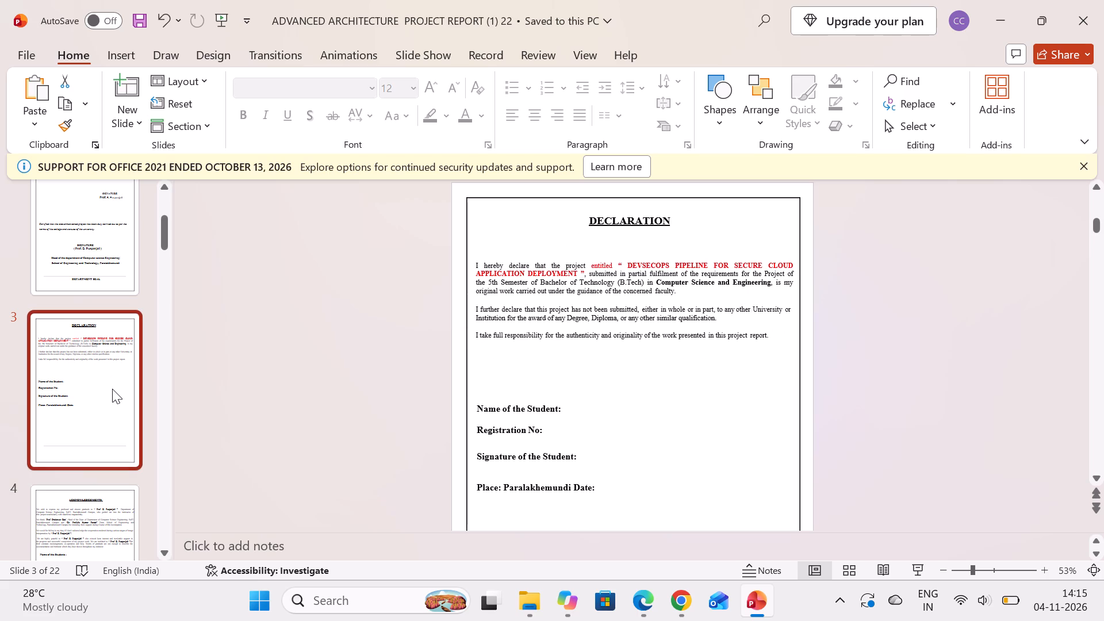
left_click(103, 267)
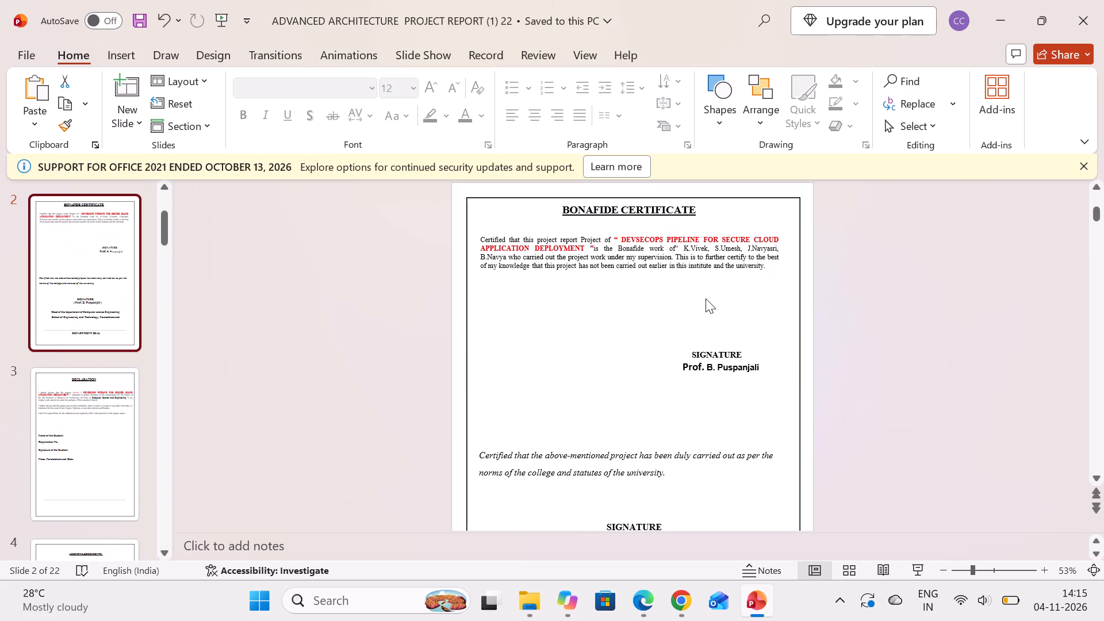
left_click_drag(683, 247, 684, 247)
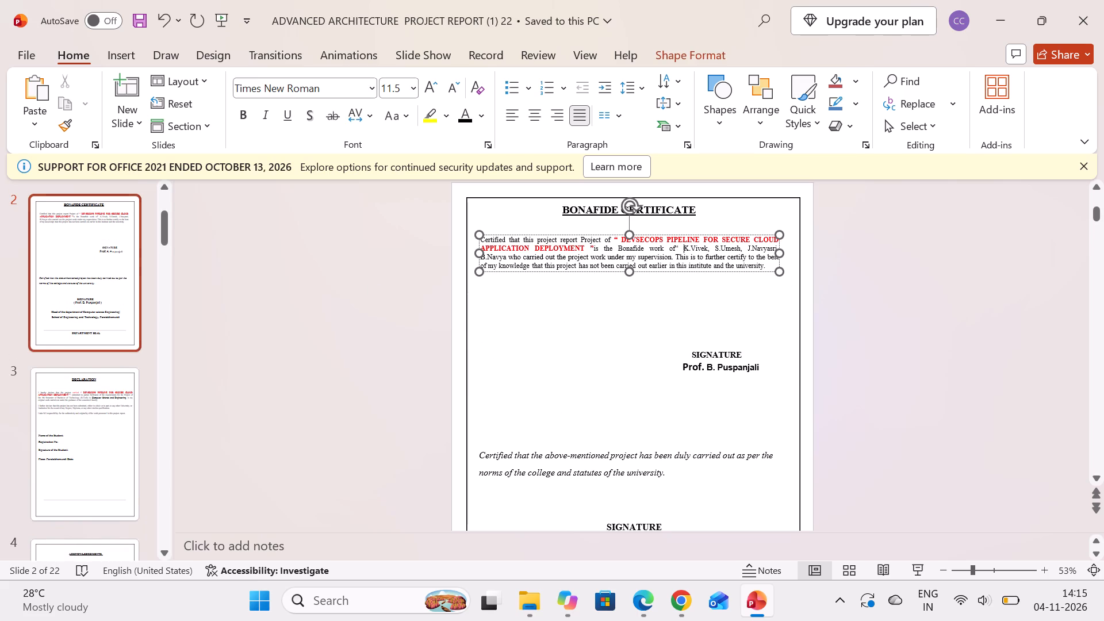
left_click_drag(684, 247, 736, 247)
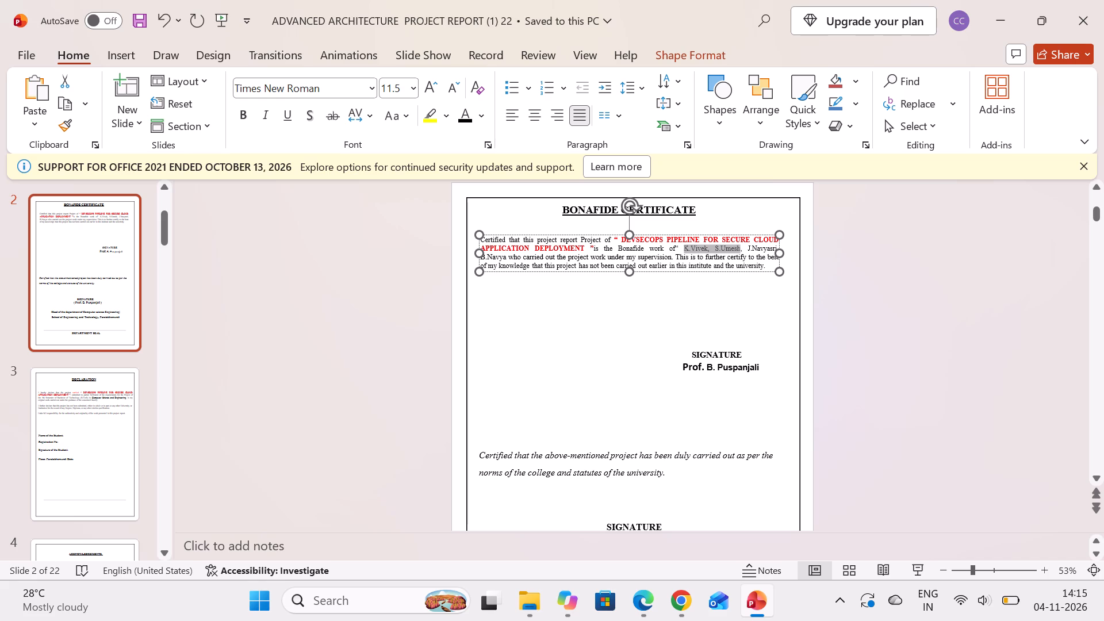
left_click_drag(736, 247, 743, 249)
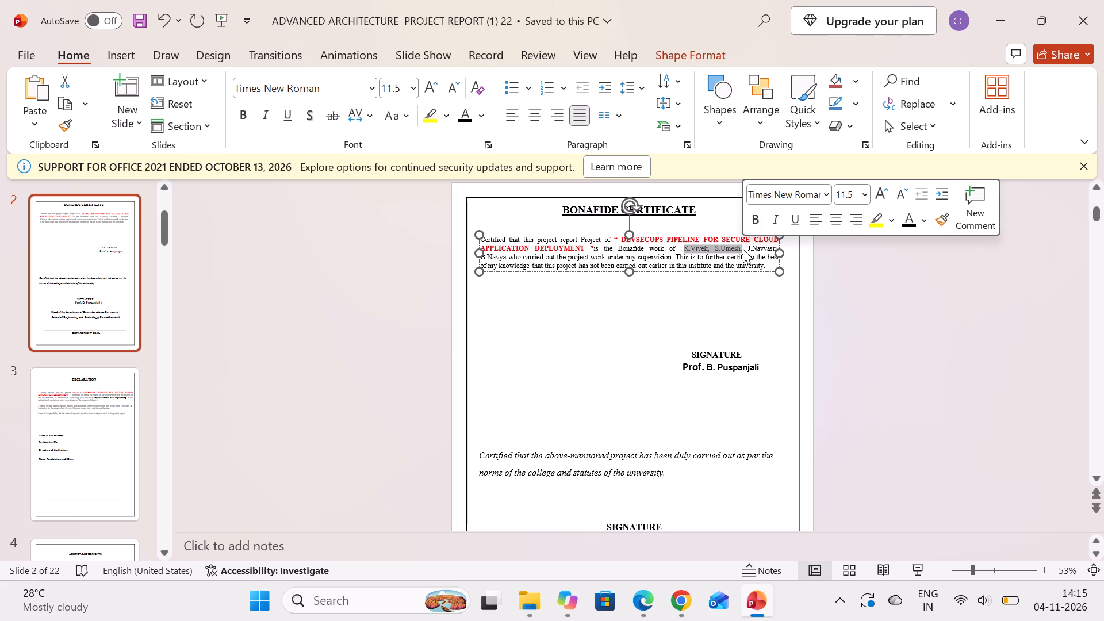
key("BackSpace")
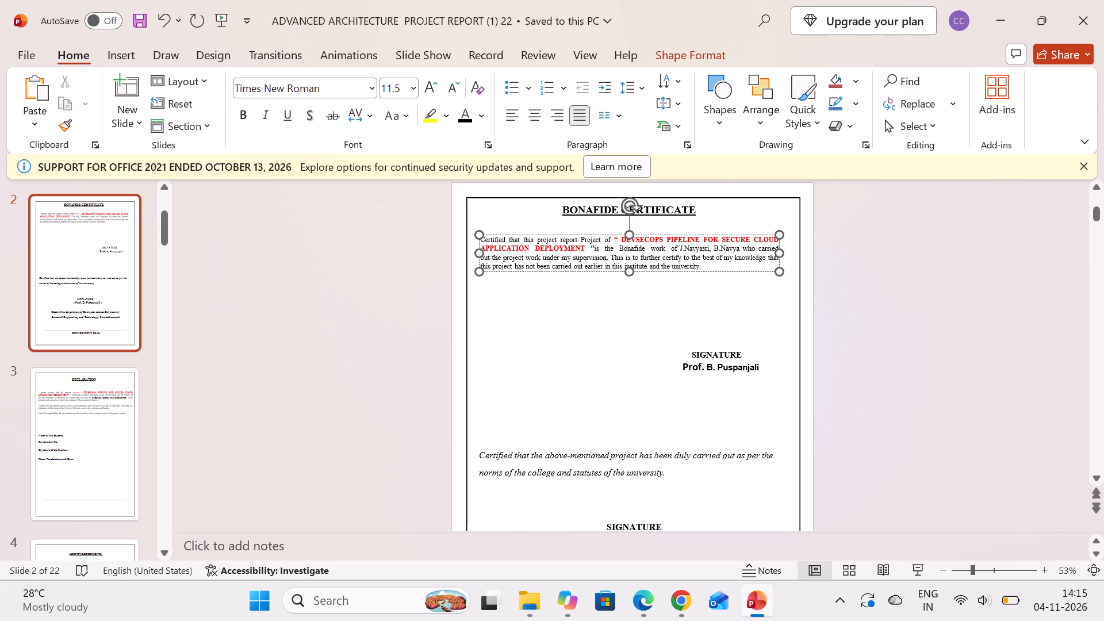
Delete the last student name from the certificate paragraph and put a space before "who carried out".
left_click_drag(711, 248, 720, 250)
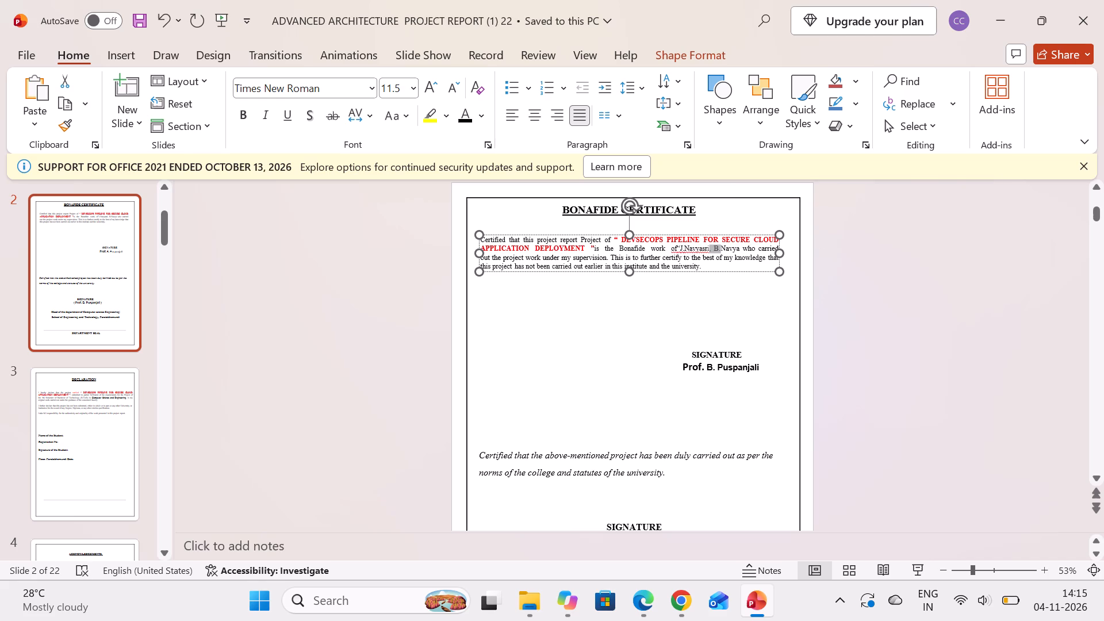
left_click_drag(720, 250, 733, 250)
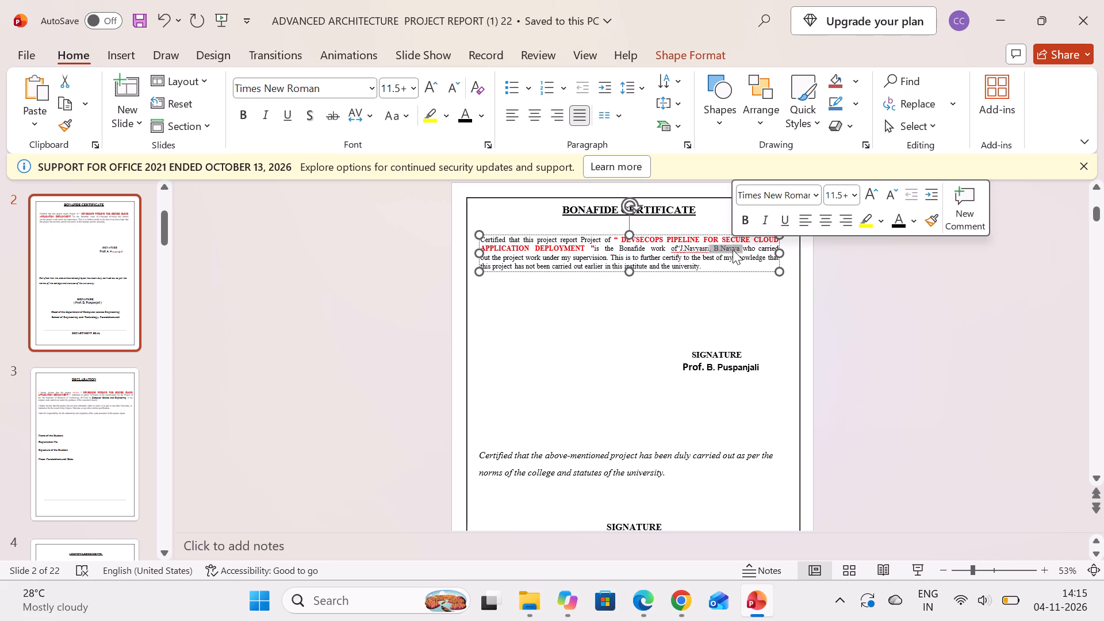
key("BackSpace")
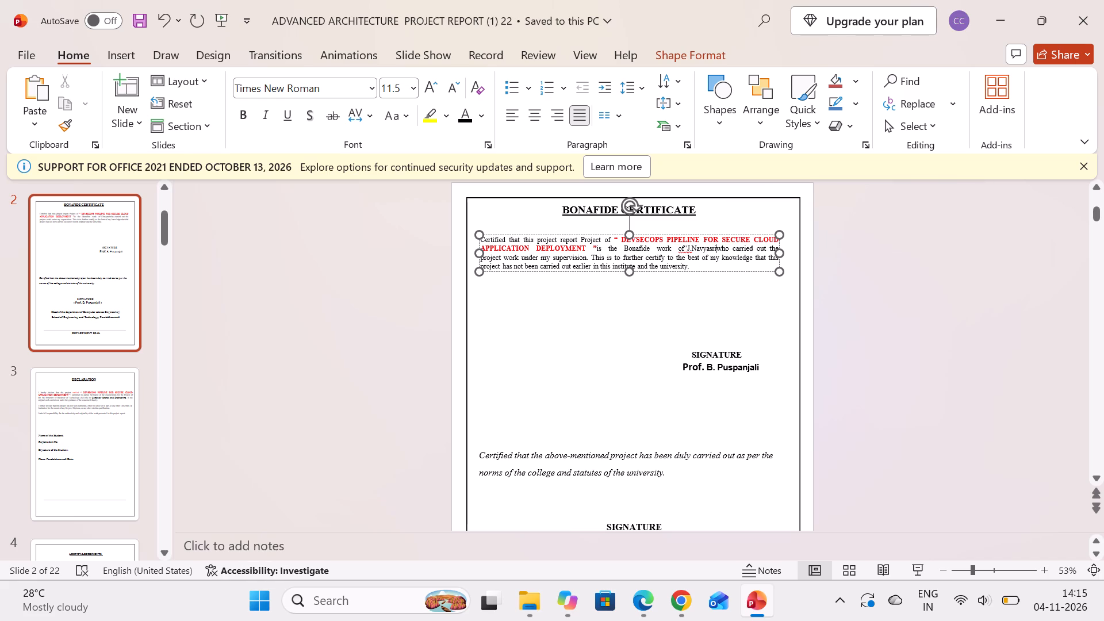
key("BackSpace")
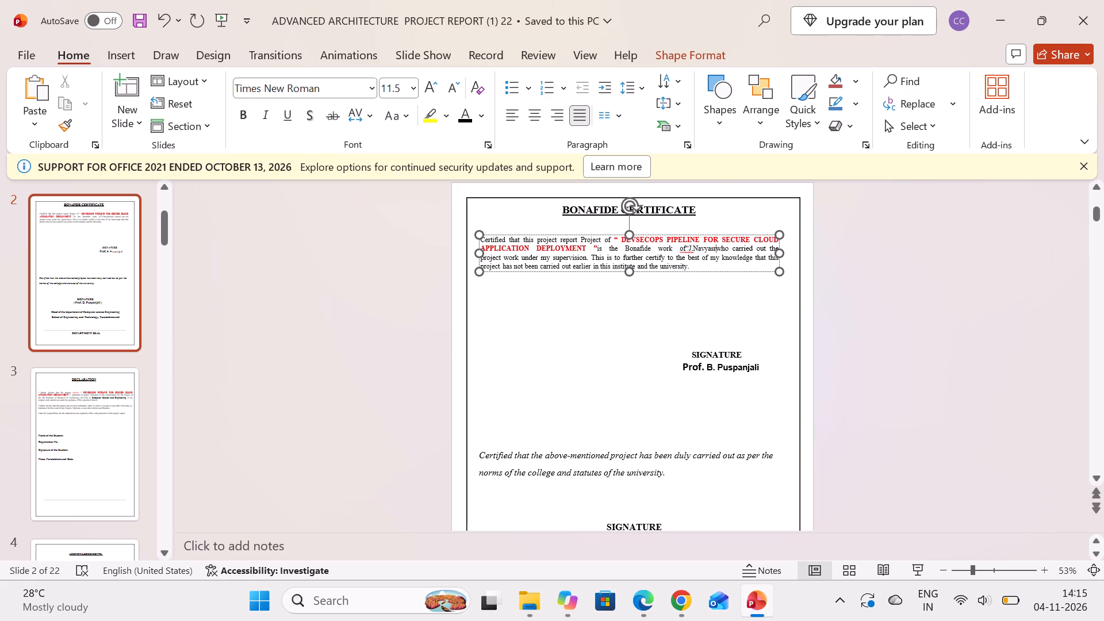
key("i")
key("space")
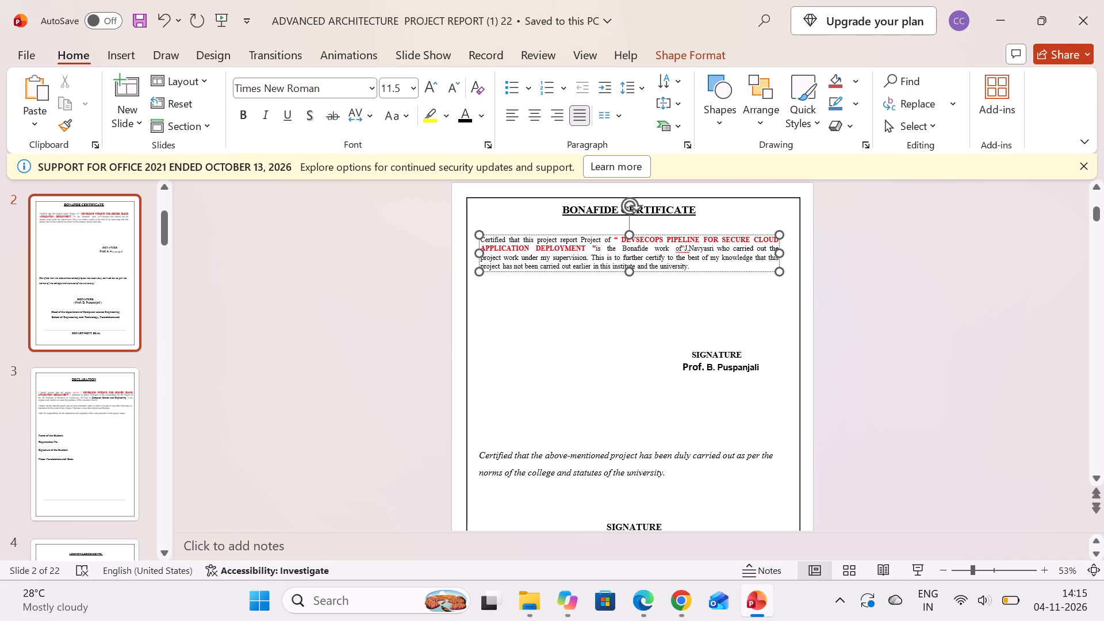
Replace the quotation mark before the remaining student's name in the certificate paragraph with a space.
left_click(684, 246)
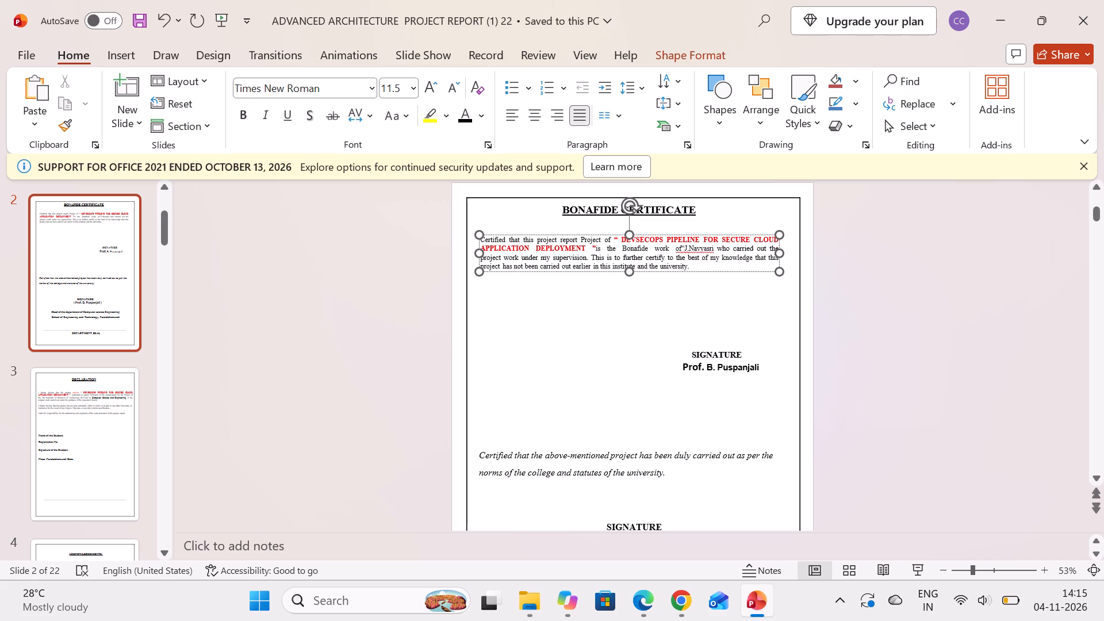
key("BackSpace")
key("space")
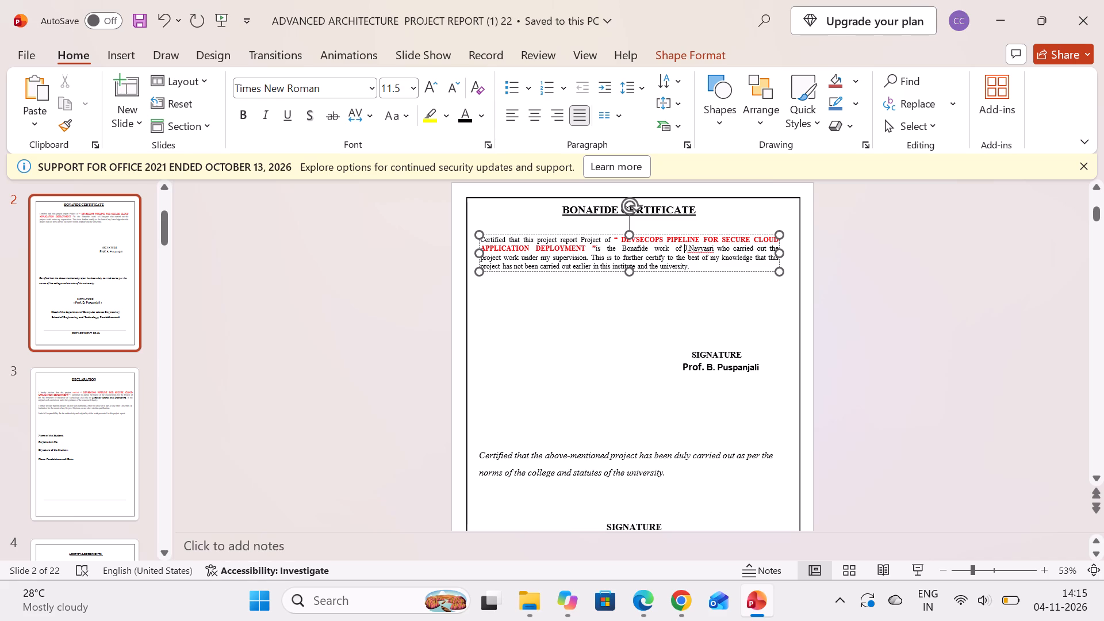
left_click(819, 269)
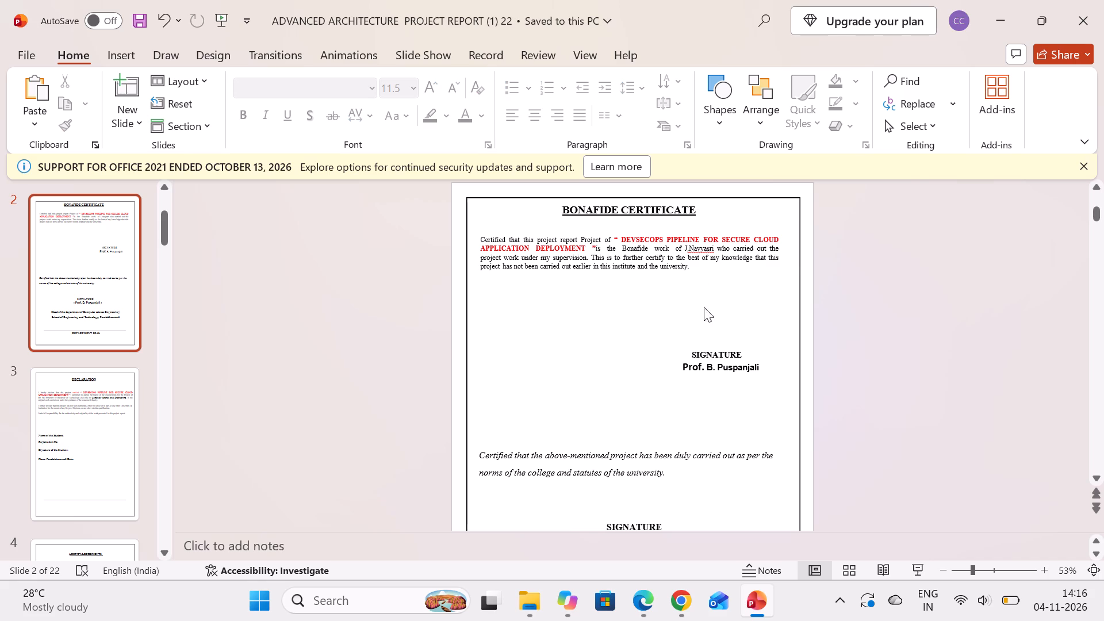
Review the rest of the Bonafide Certificate, the Declaration and the title slide.
scroll(774, 396, "down", 1)
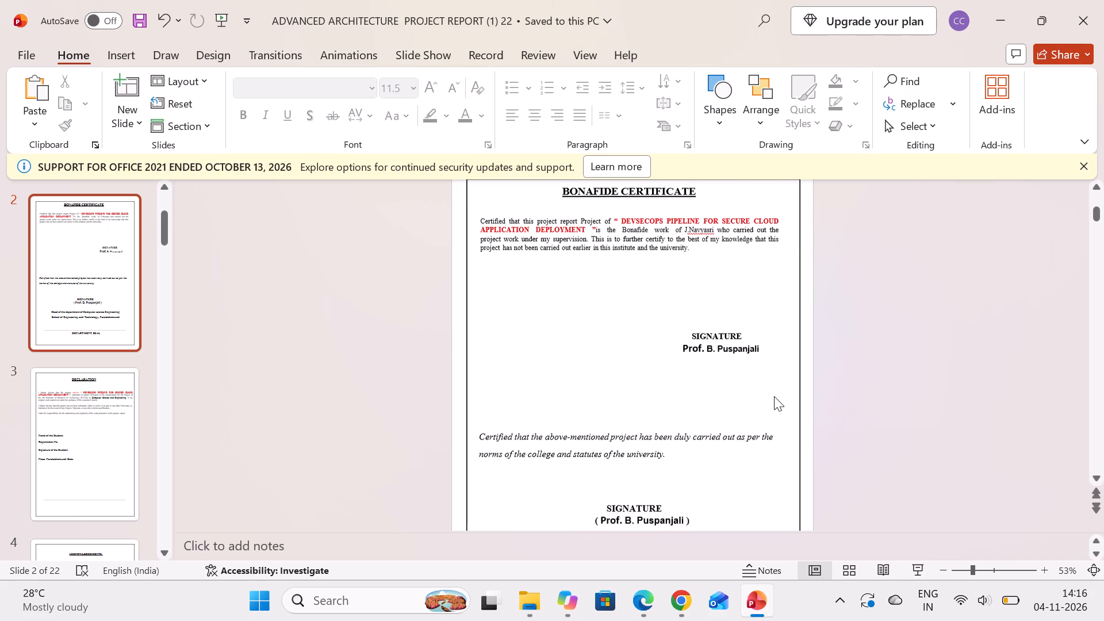
scroll(774, 396, "down", 2)
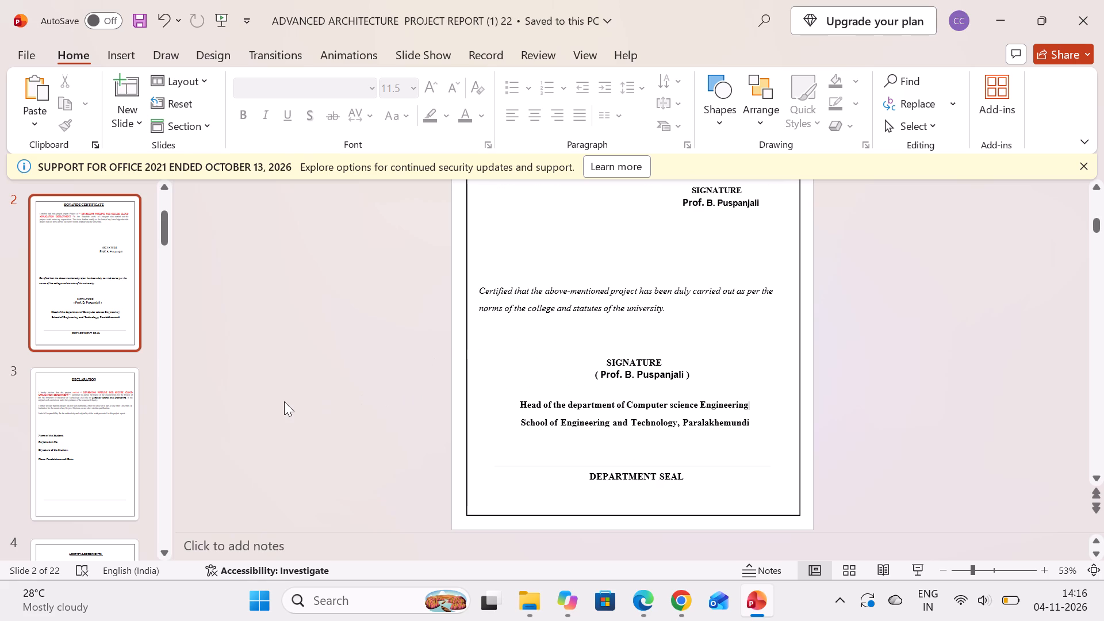
left_click(105, 434)
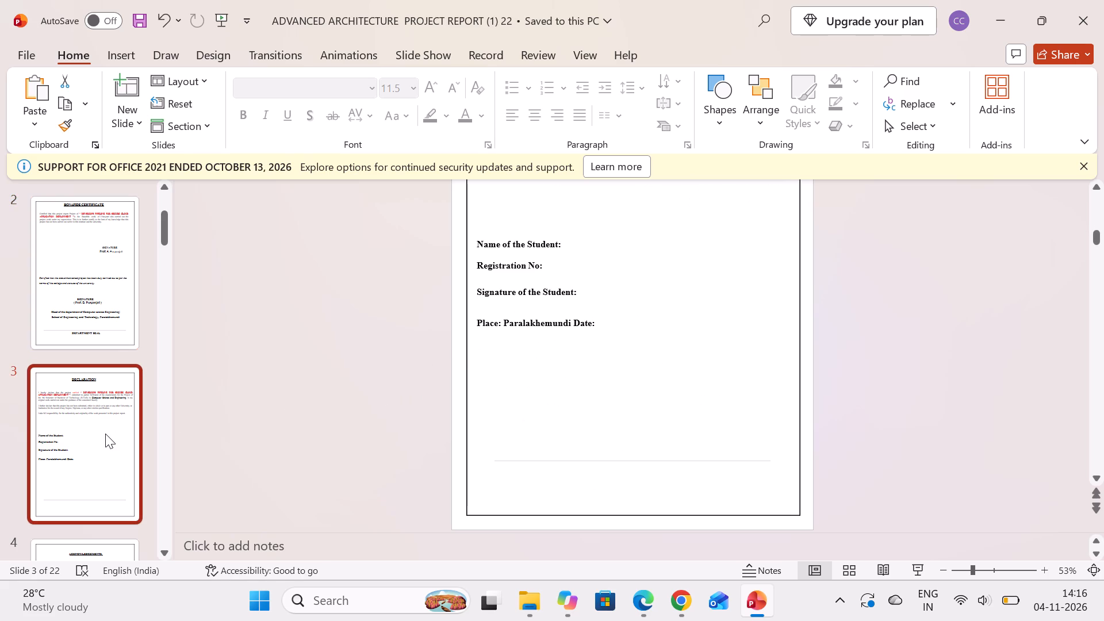
scroll(275, 366, "up", 5)
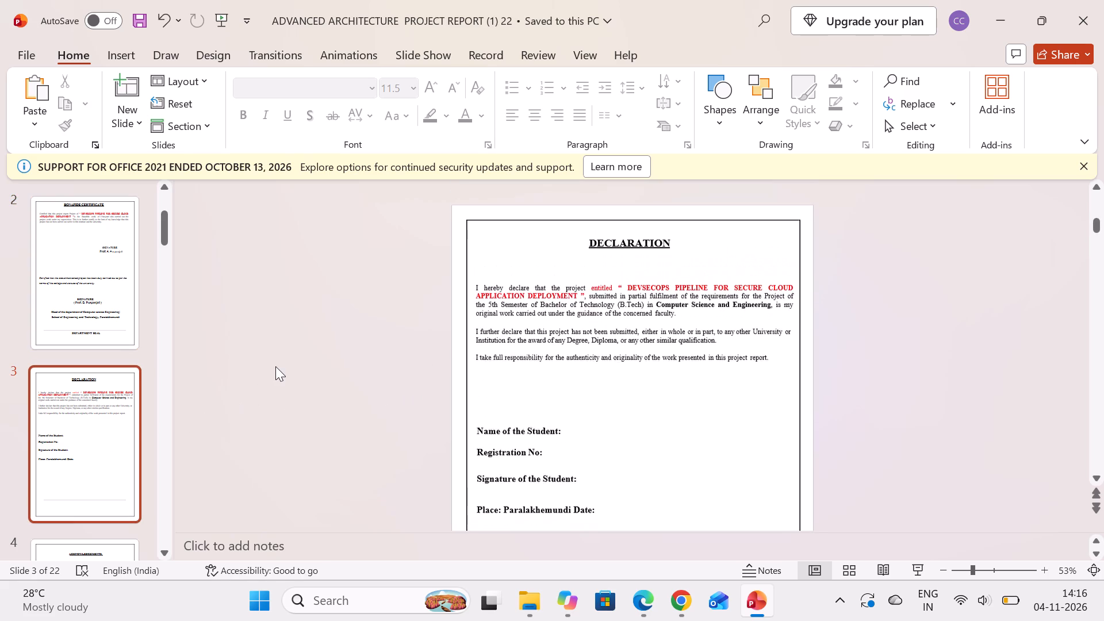
left_click(76, 308)
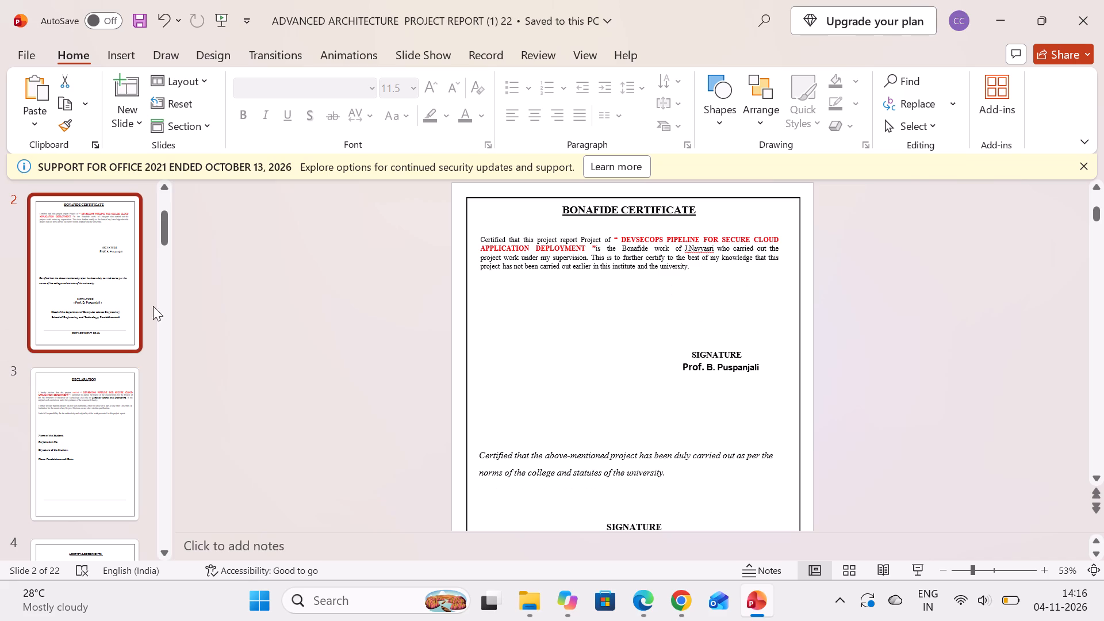
scroll(339, 331, "up", 2)
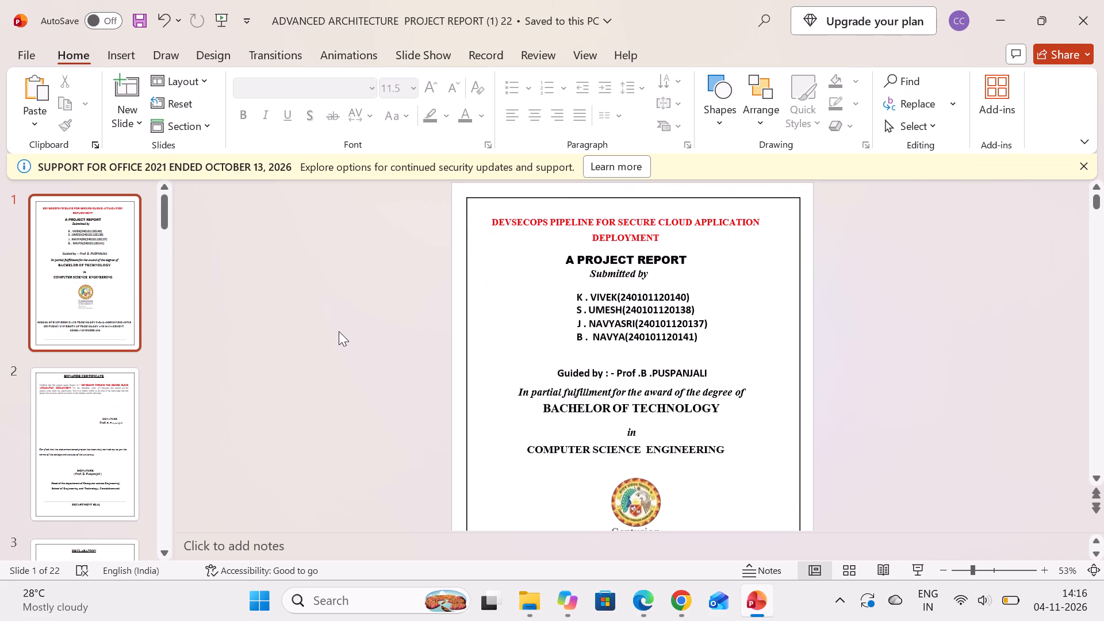
Look through the slides from the Bonafide Certificate to Chapter 8: References to check the report's content.
left_click(125, 438)
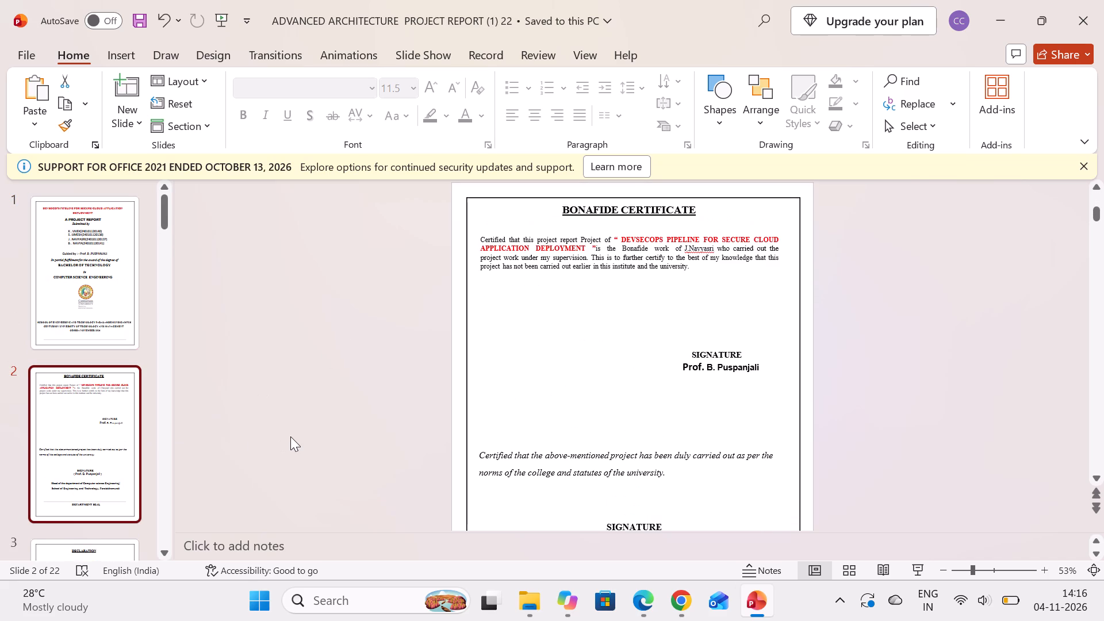
scroll(97, 466, "down", 1)
left_click(97, 466)
scroll(97, 466, "down", 1)
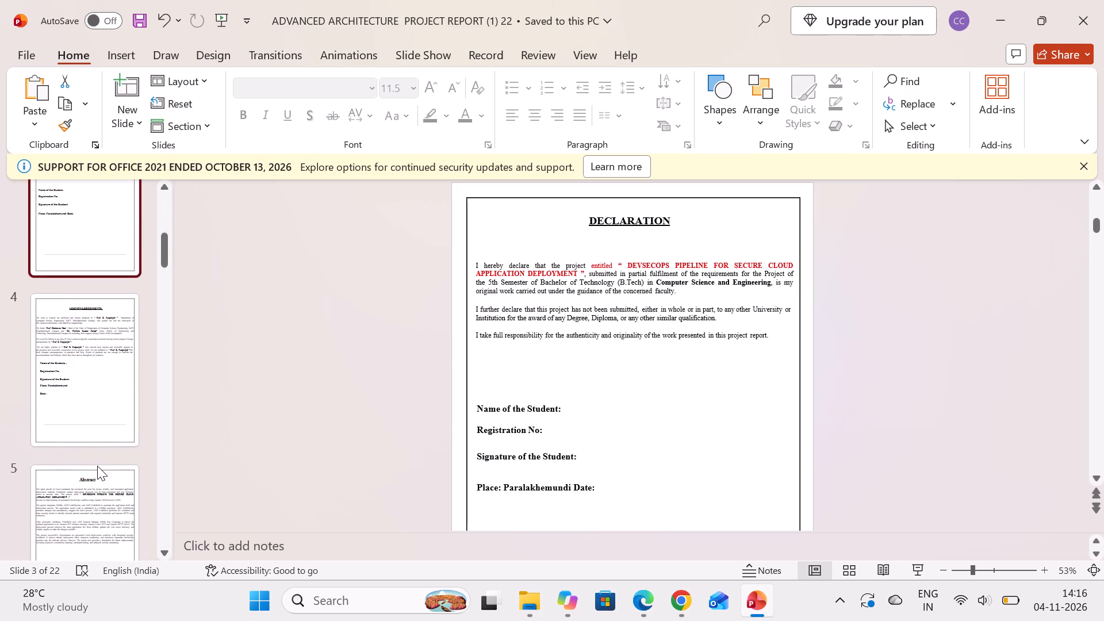
scroll(97, 466, "down", 1)
left_click(95, 414)
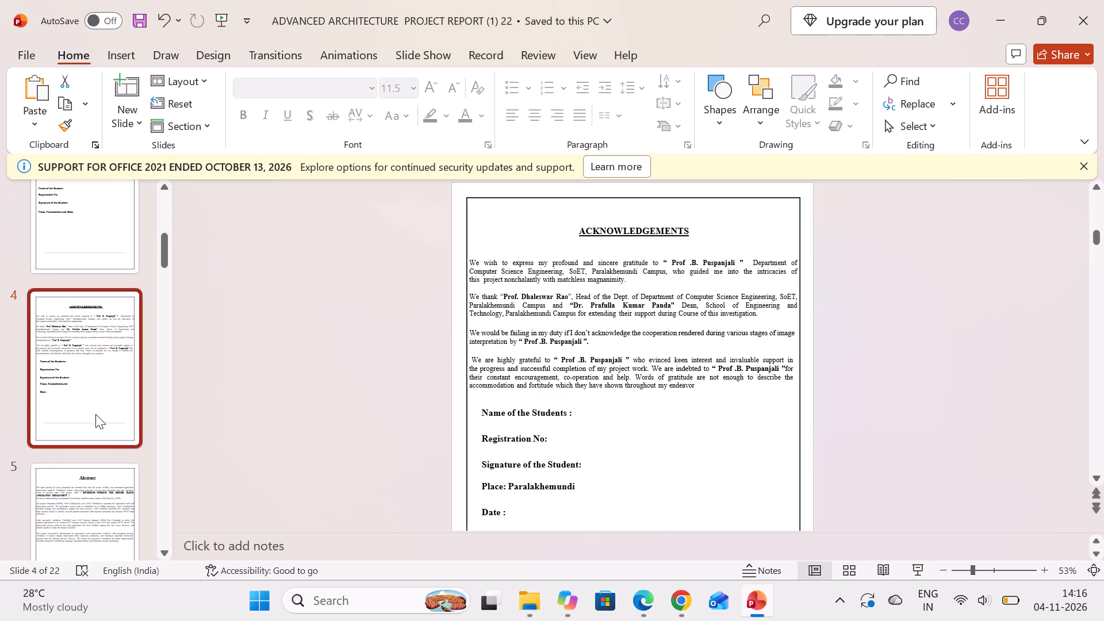
left_click(104, 504)
scroll(104, 504, "down", 1)
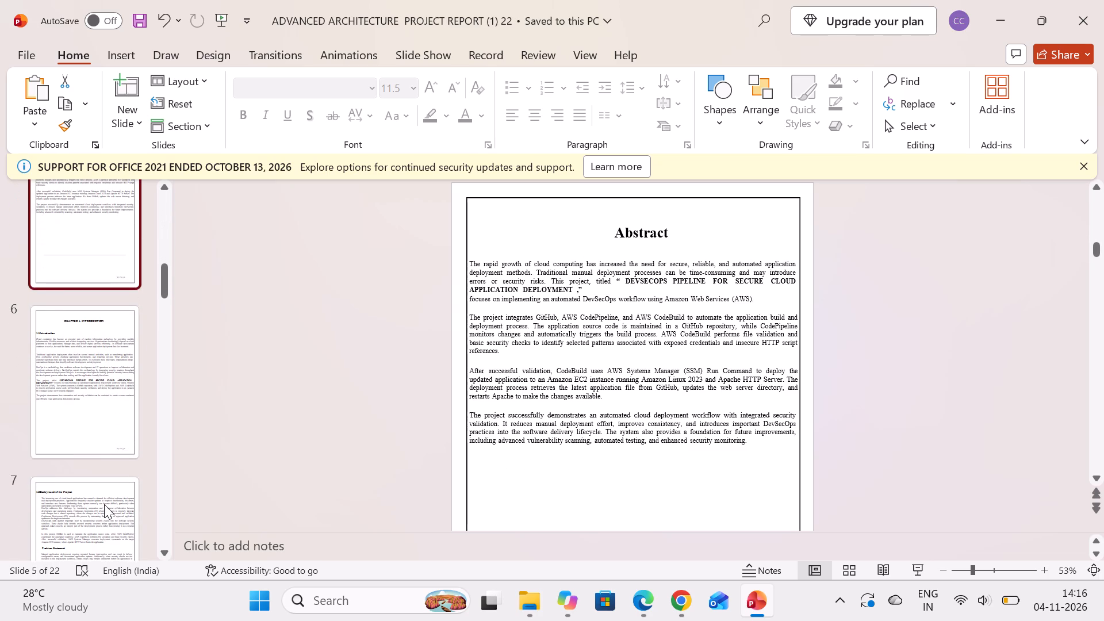
left_click(87, 402)
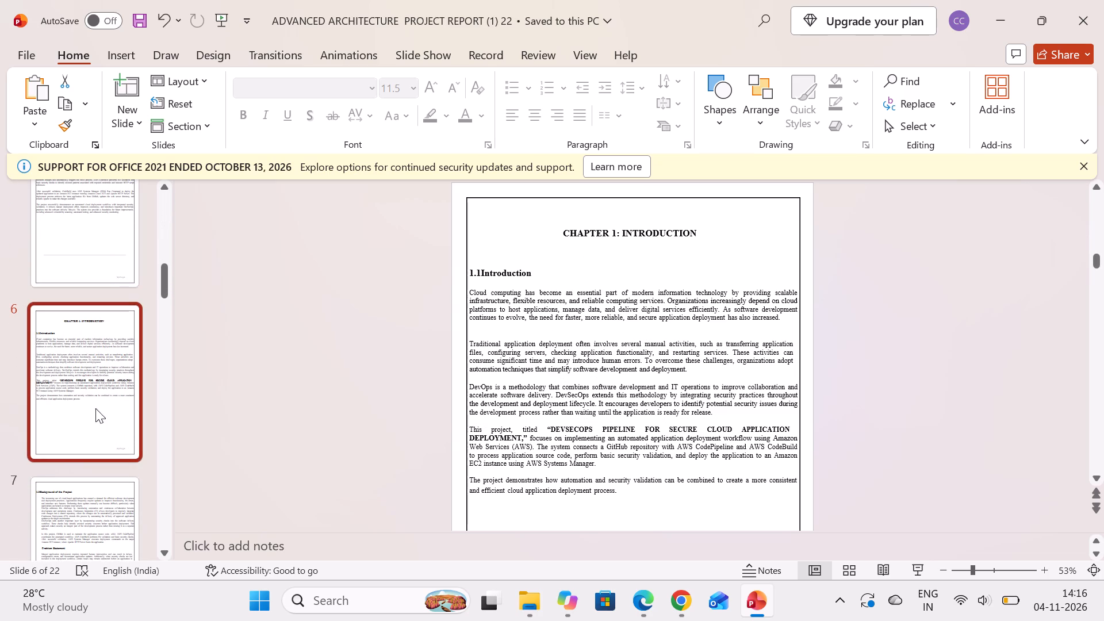
left_click(120, 513)
scroll(120, 513, "down", 1)
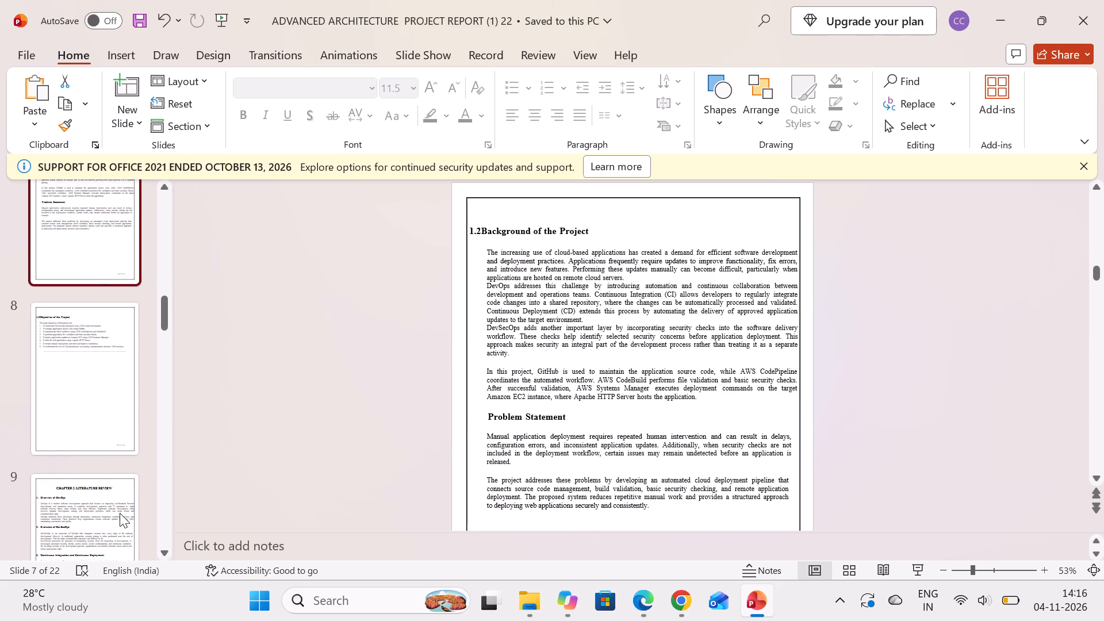
scroll(120, 513, "down", 1)
left_click(84, 377)
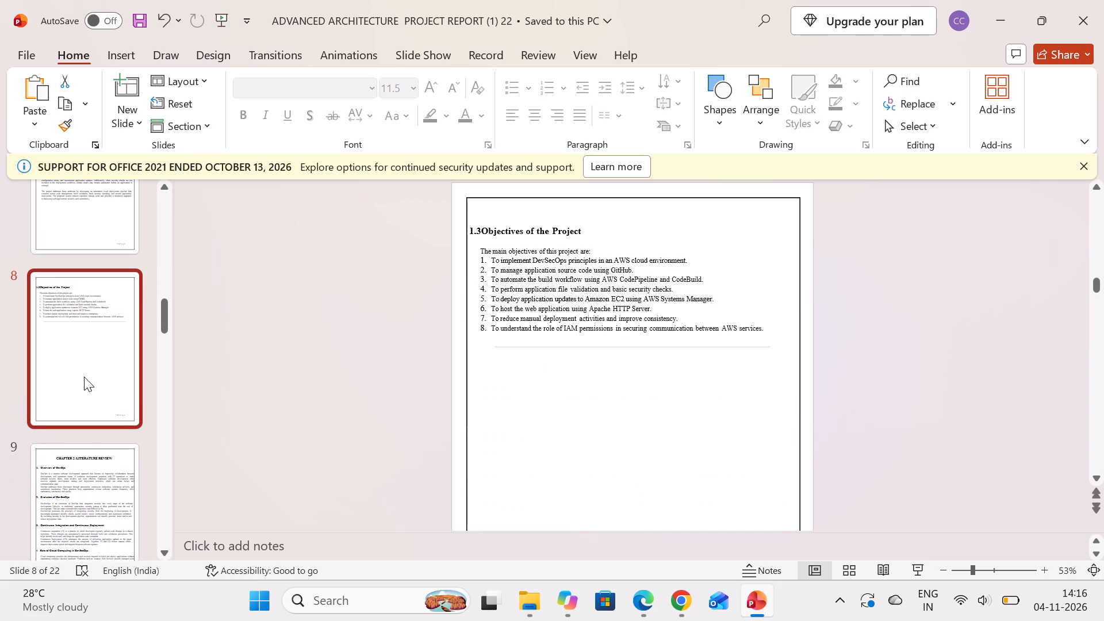
left_click(101, 451)
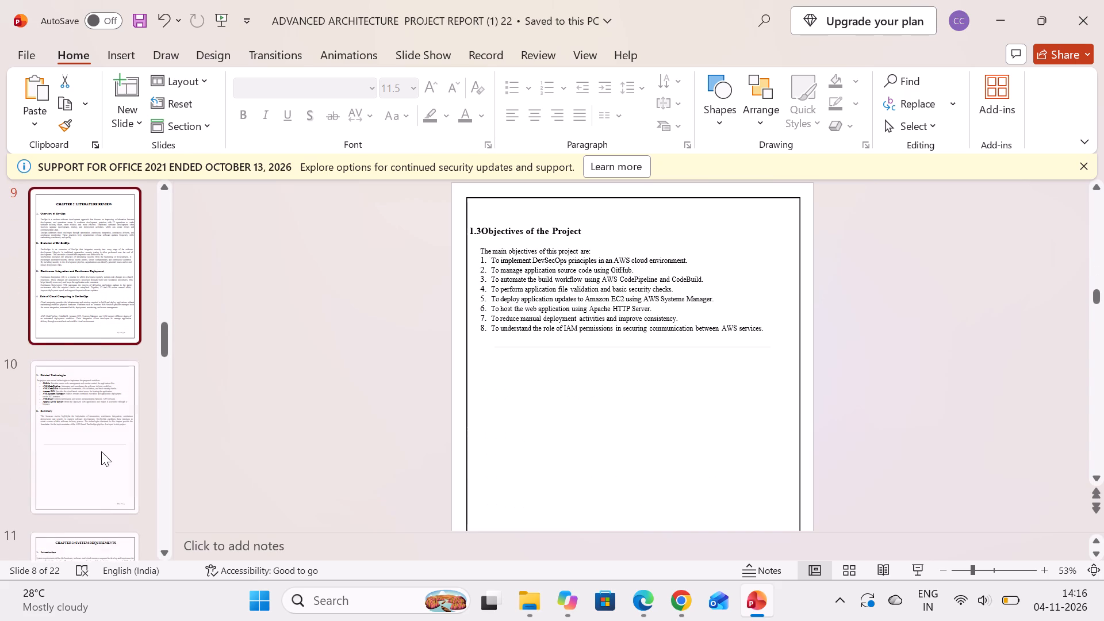
left_click(113, 538)
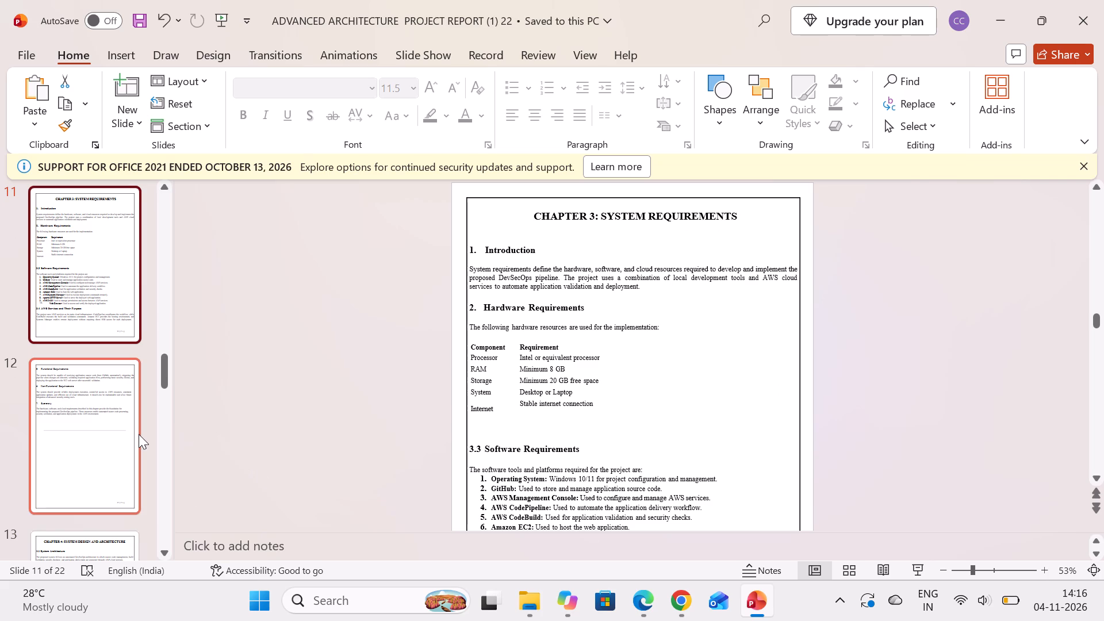
scroll(139, 434, "down", 8)
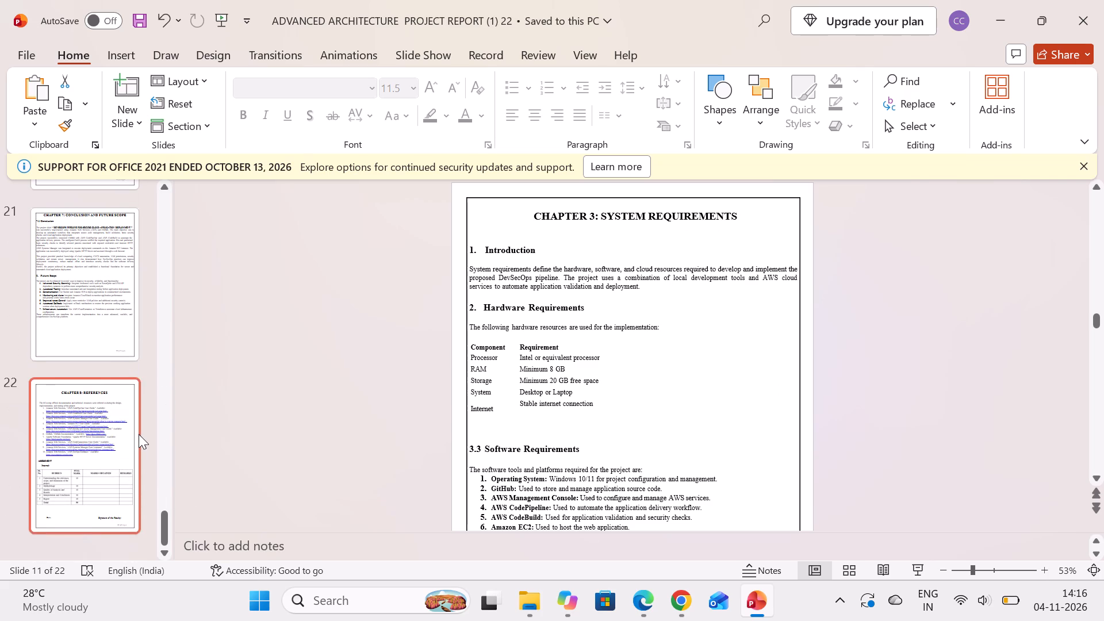
left_click(117, 440)
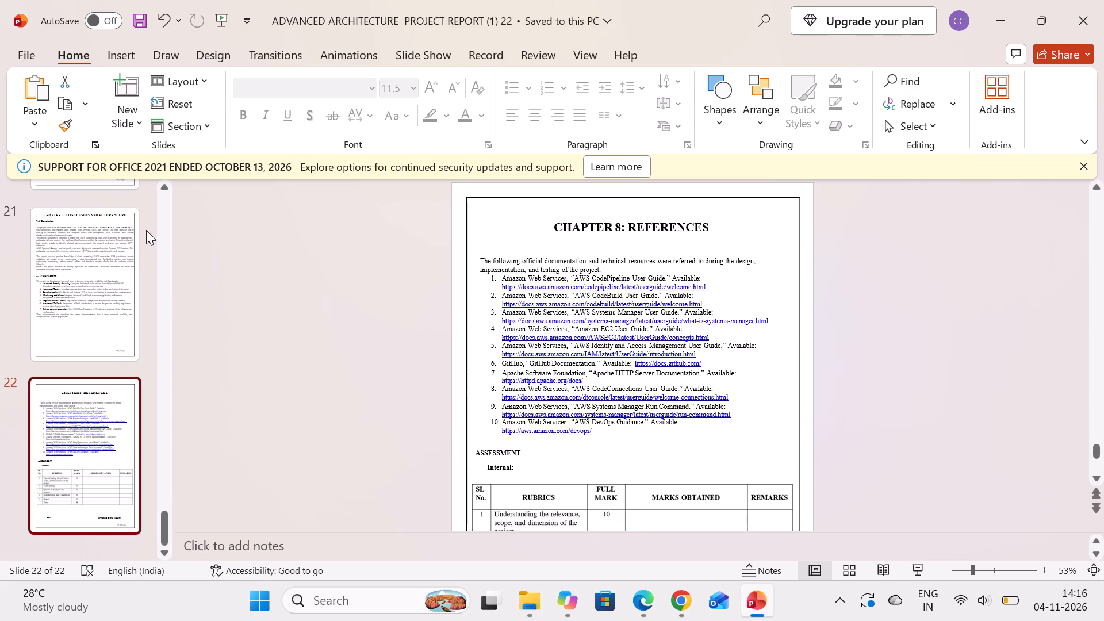
Save a copy of the presentation in the Documents folder under the file name "ADVANCED ARCHI pdf".
left_click(28, 52)
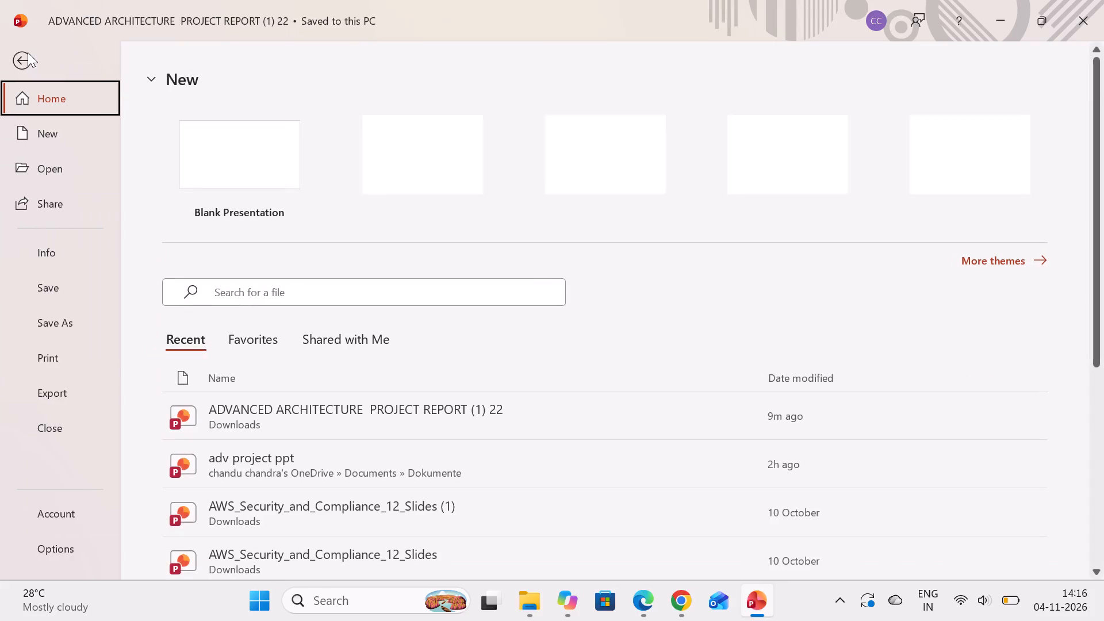
left_click(75, 320)
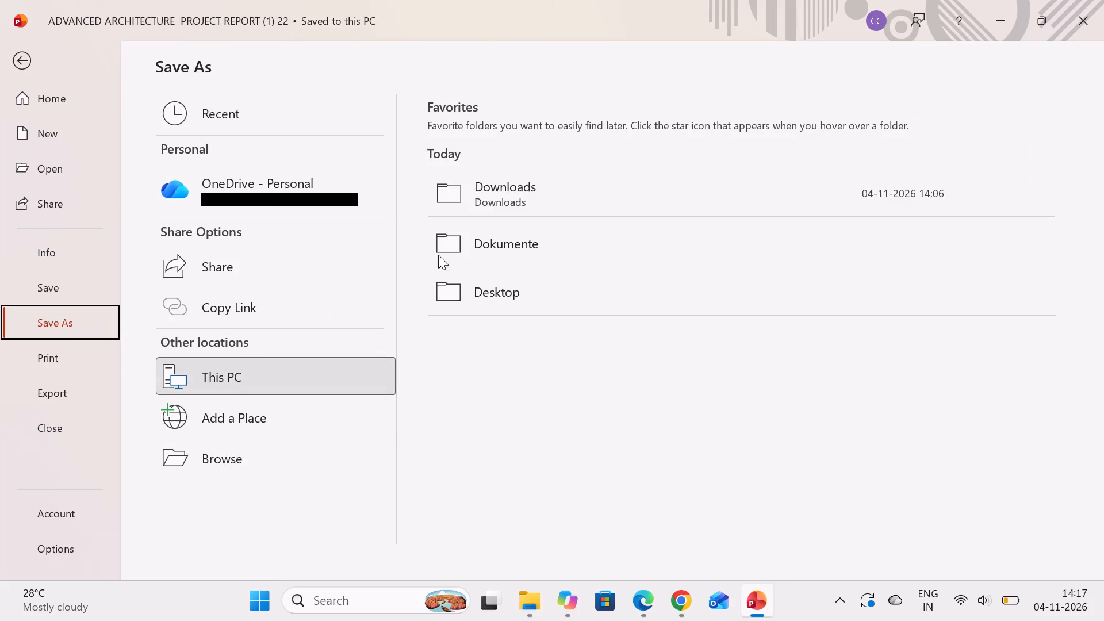
left_click(465, 250)
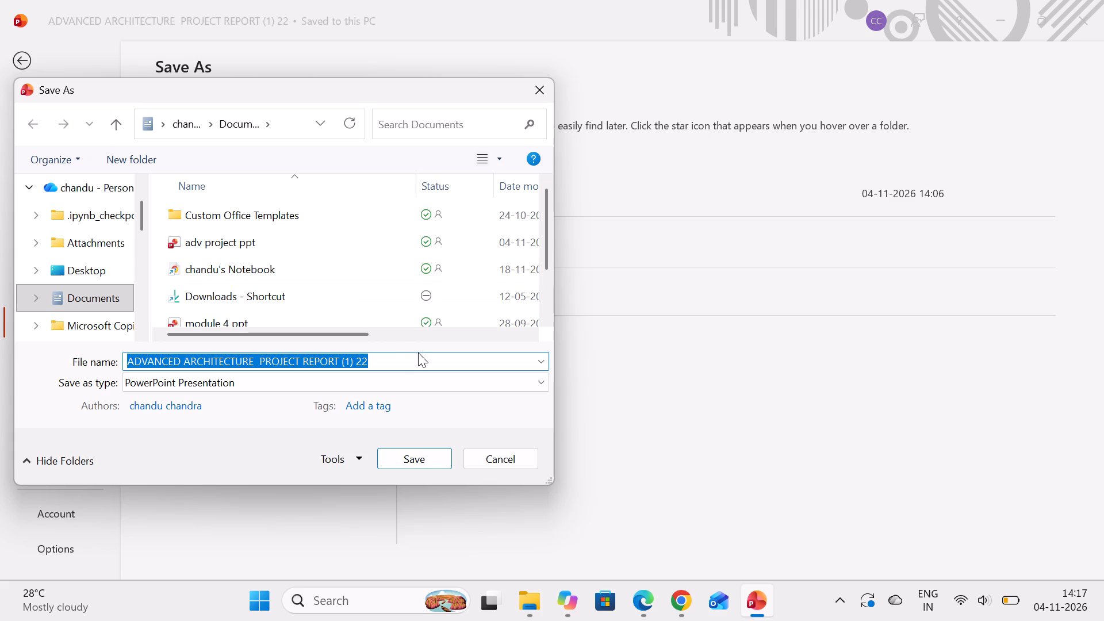
left_click(387, 366)
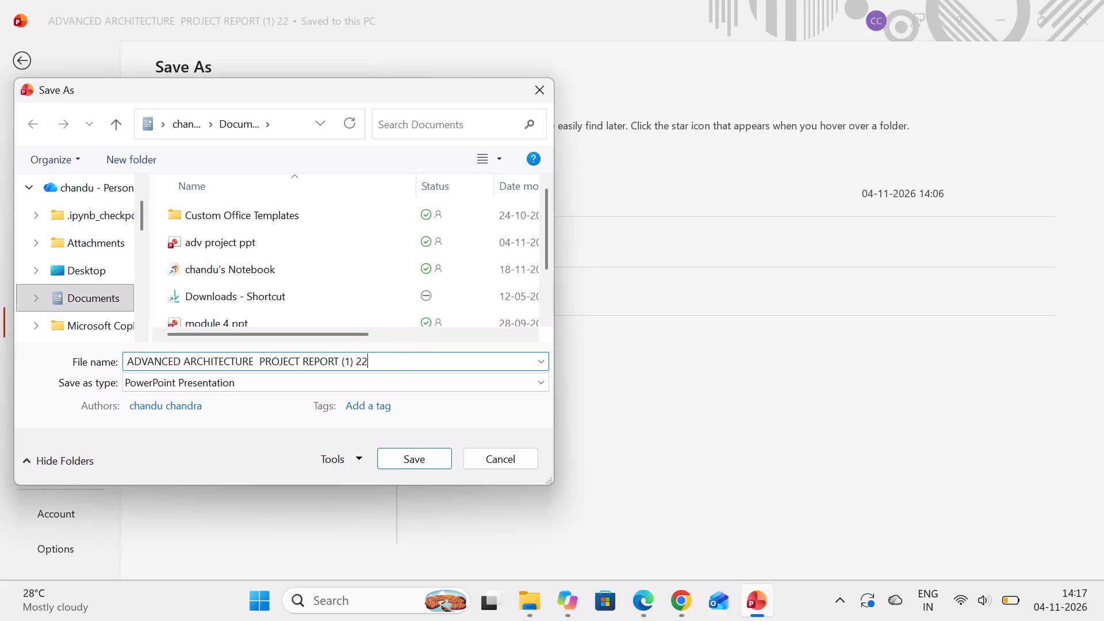
key("BackSpace")
key("BackSpace")
key("BackSpace")
key("BackSpace")
key("BackSpace")
key("BackSpace")
key("BackSpace")
key("BackSpace")
key("BackSpace")
key("BackSpace")
key("BackSpace")
key("BackSpace")
key("BackSpace")
key("BackSpace")
key("BackSpace")
key("BackSpace")
key("BackSpace")
key("BackSpace")
key("BackSpace")
key("BackSpace")
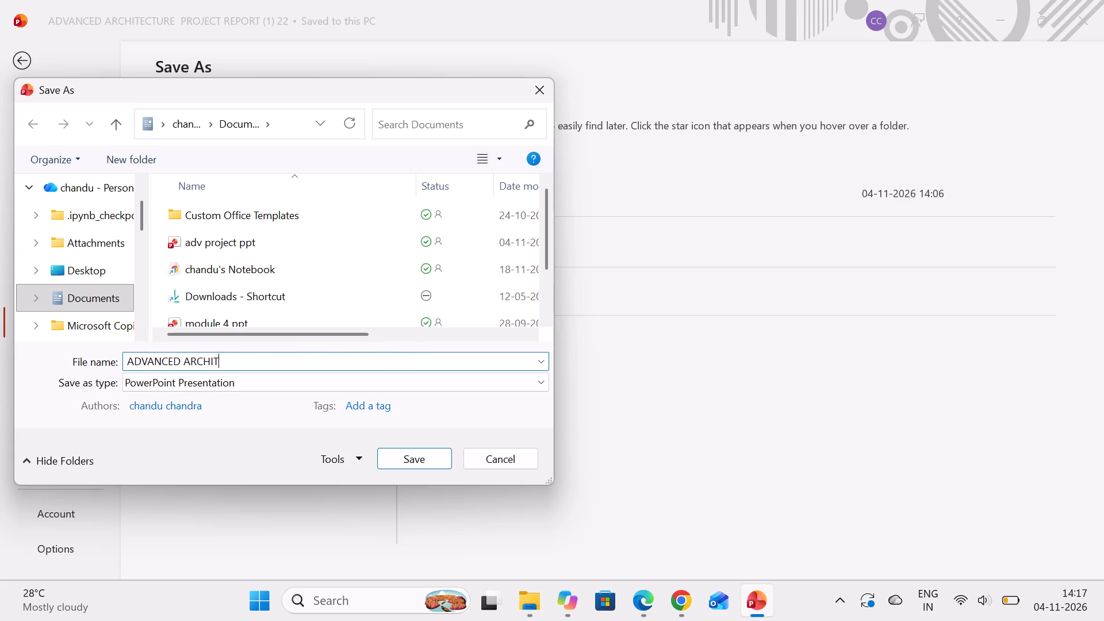
key("e")
type("tur")
key("BackSpace")
key("BackSpace")
key("BackSpace")
key("BackSpace")
key("BackSpace")
key("space")
key("p")
type("df")
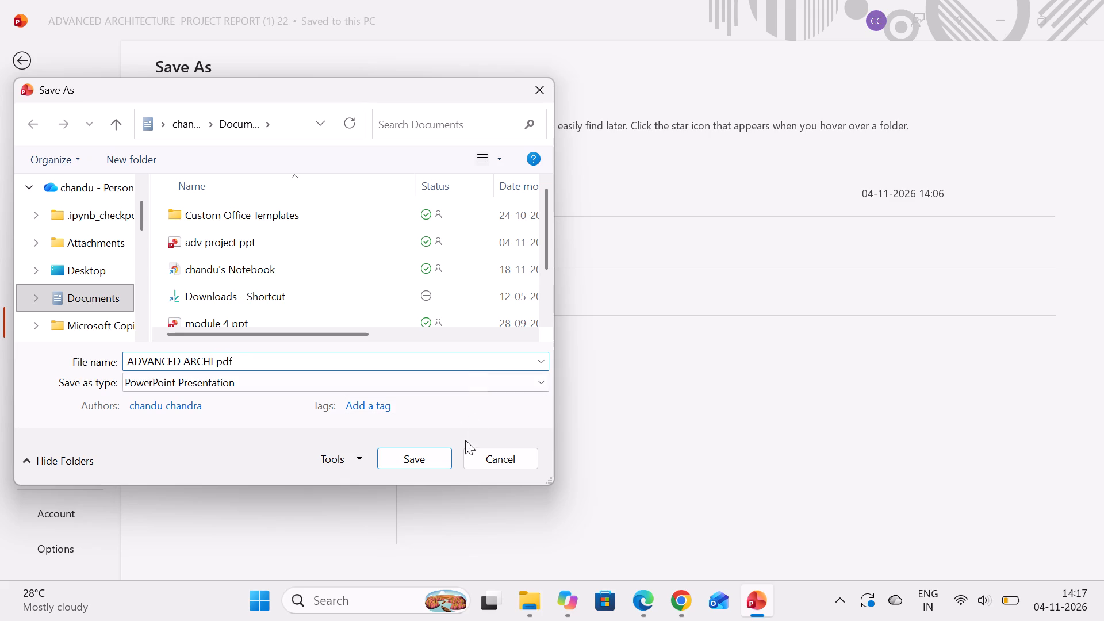
left_click(440, 456)
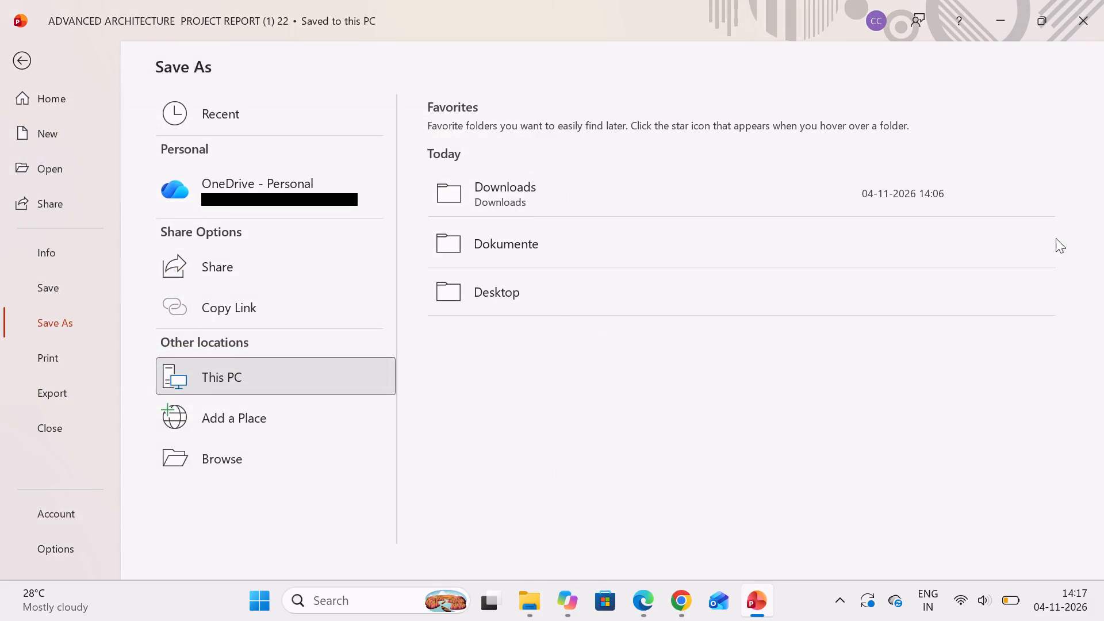
Close the presentation and return to the iLovePDF page in Edge.
left_click_drag(1074, 38, 1078, 32)
left_click(1078, 32)
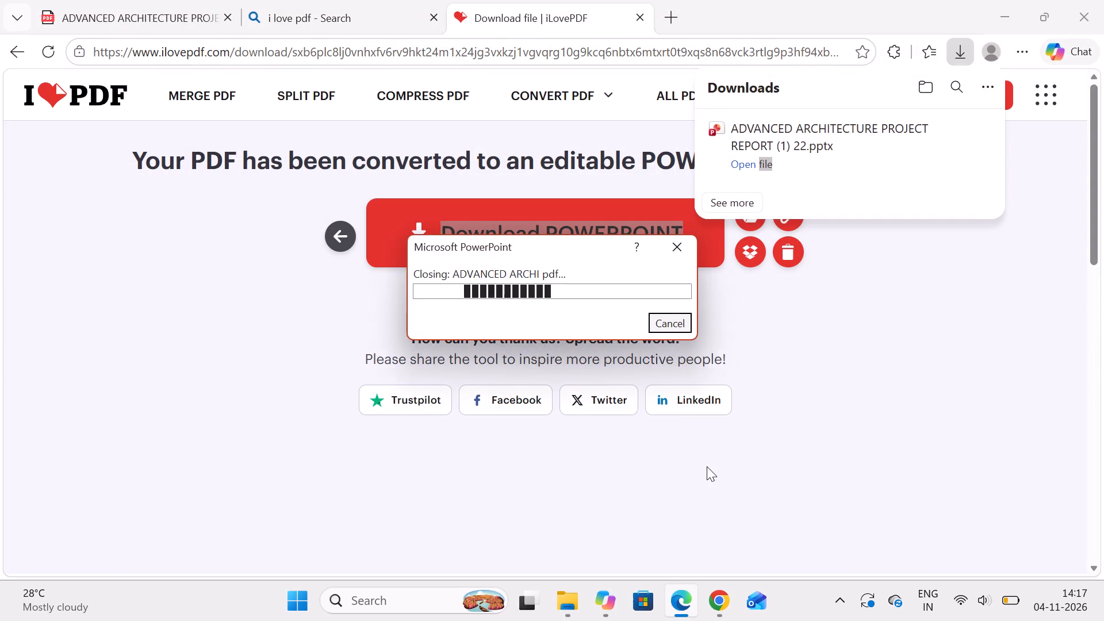
left_click(707, 466)
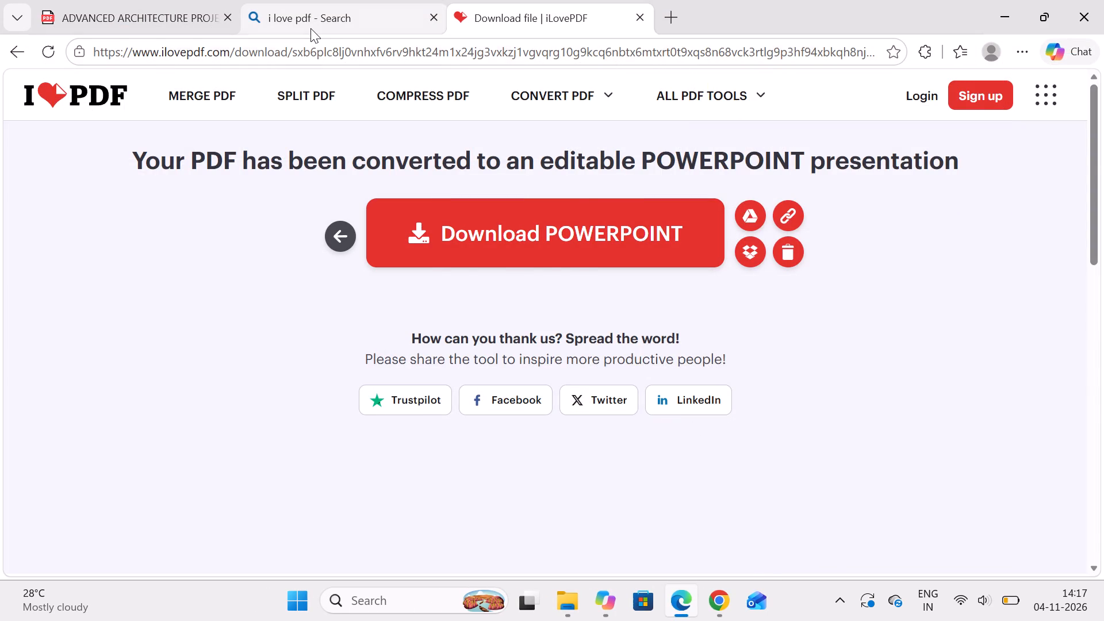
Open iLovePDF's home page from the "i love pdf" search results and choose its PowerPoint to PDF converter.
left_click(310, 28)
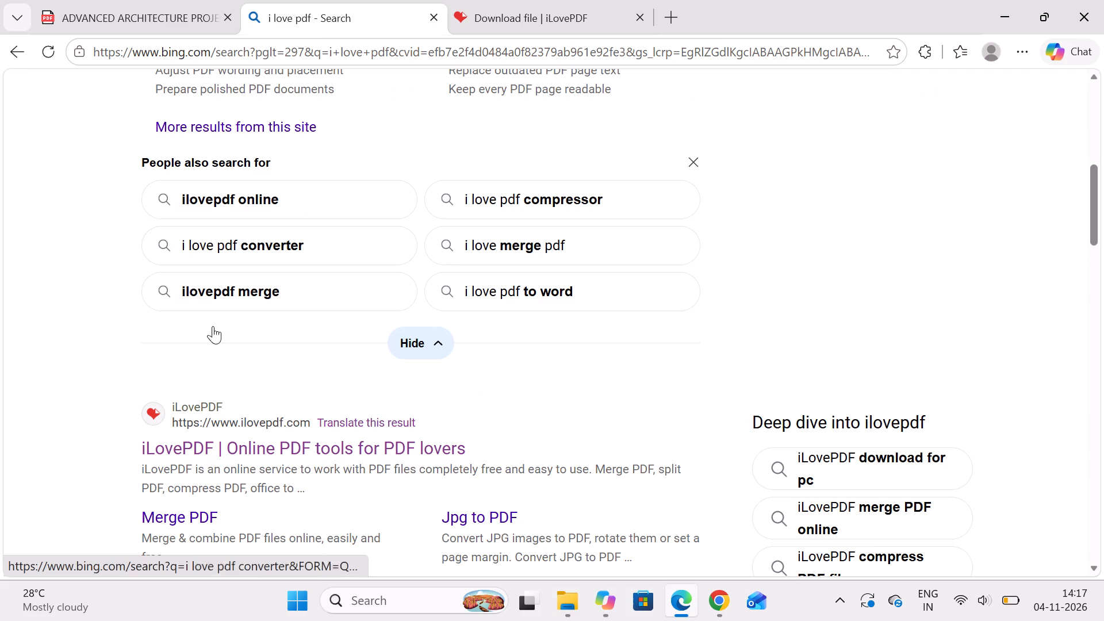
double_click(172, 450)
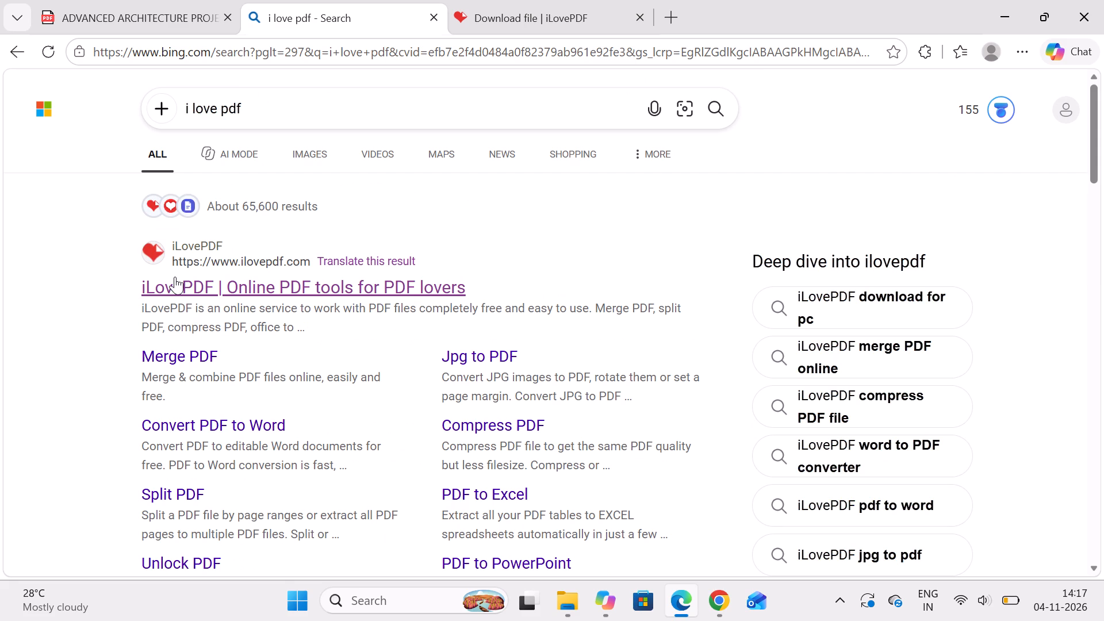
double_click(175, 277)
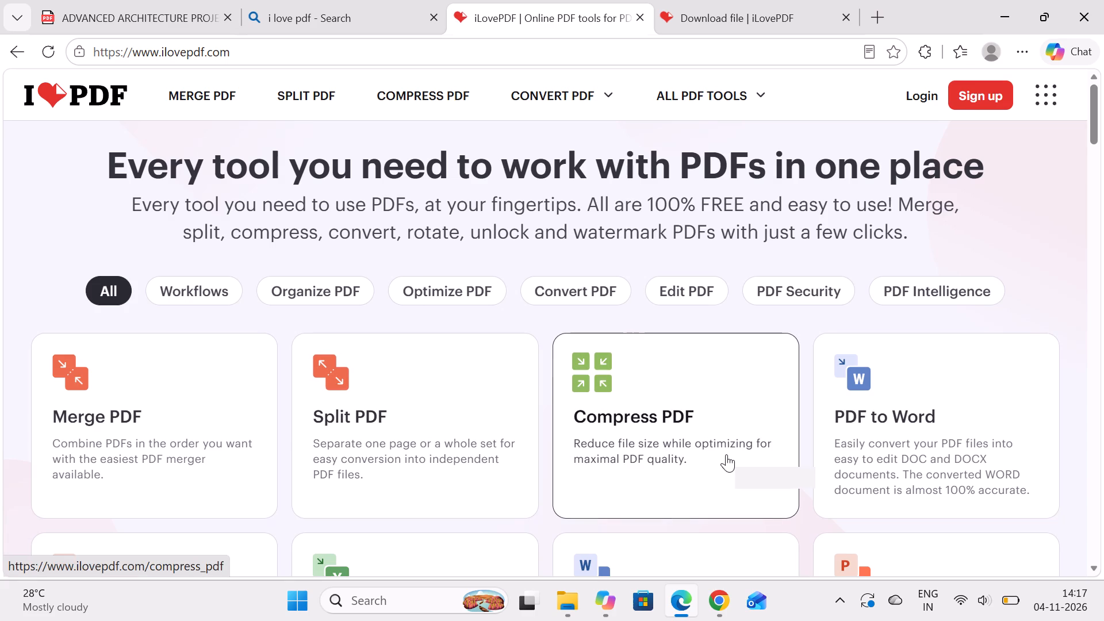
scroll(515, 473, "down", 1)
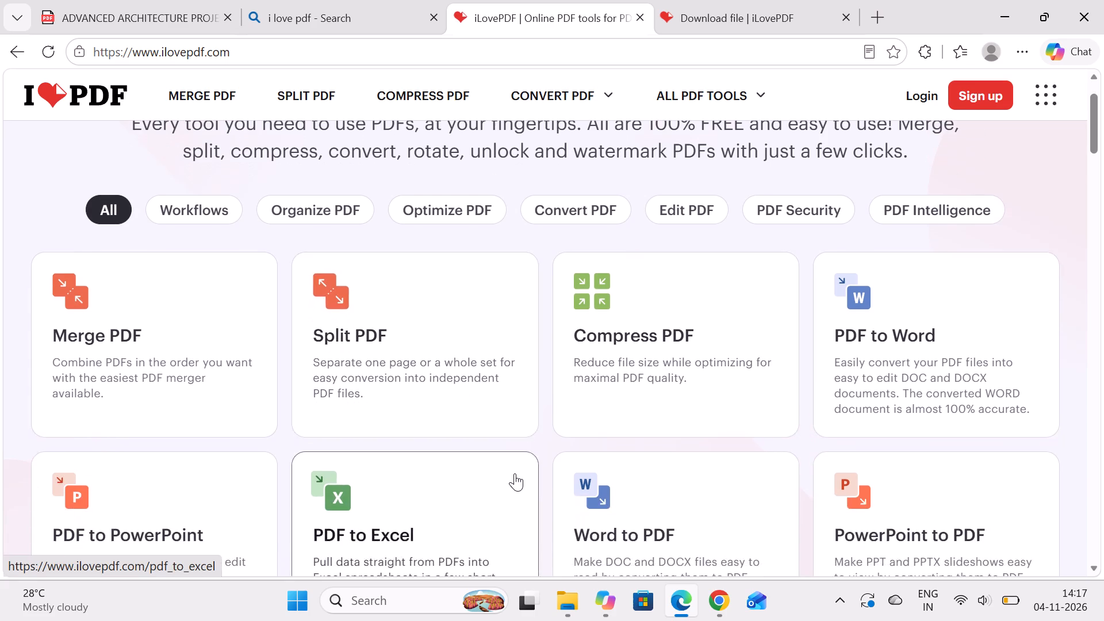
scroll(515, 473, "down", 1)
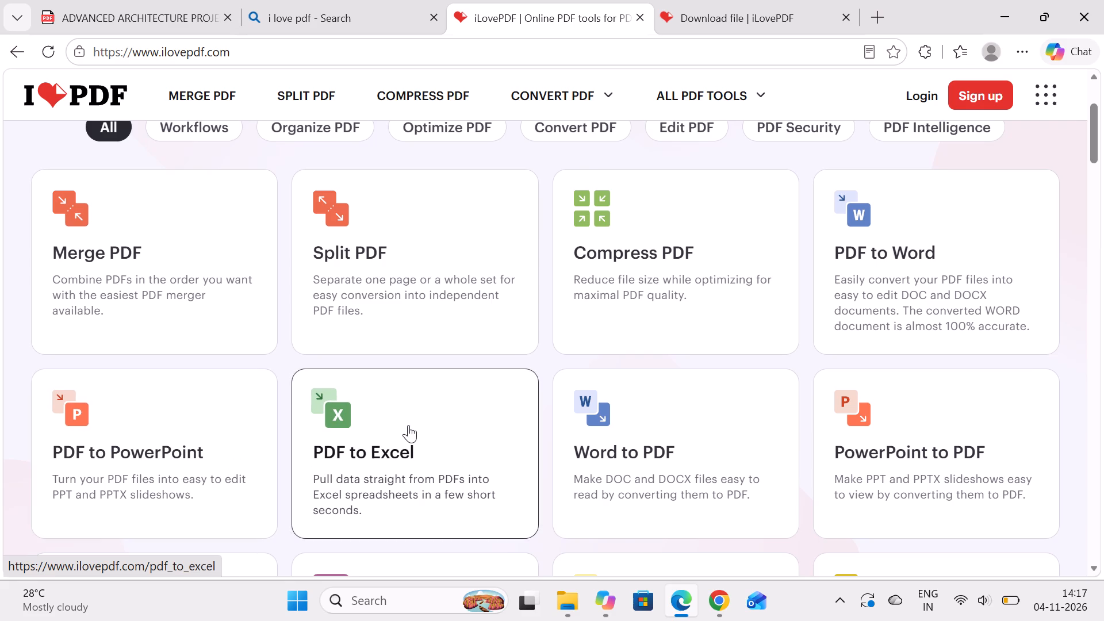
double_click(877, 432)
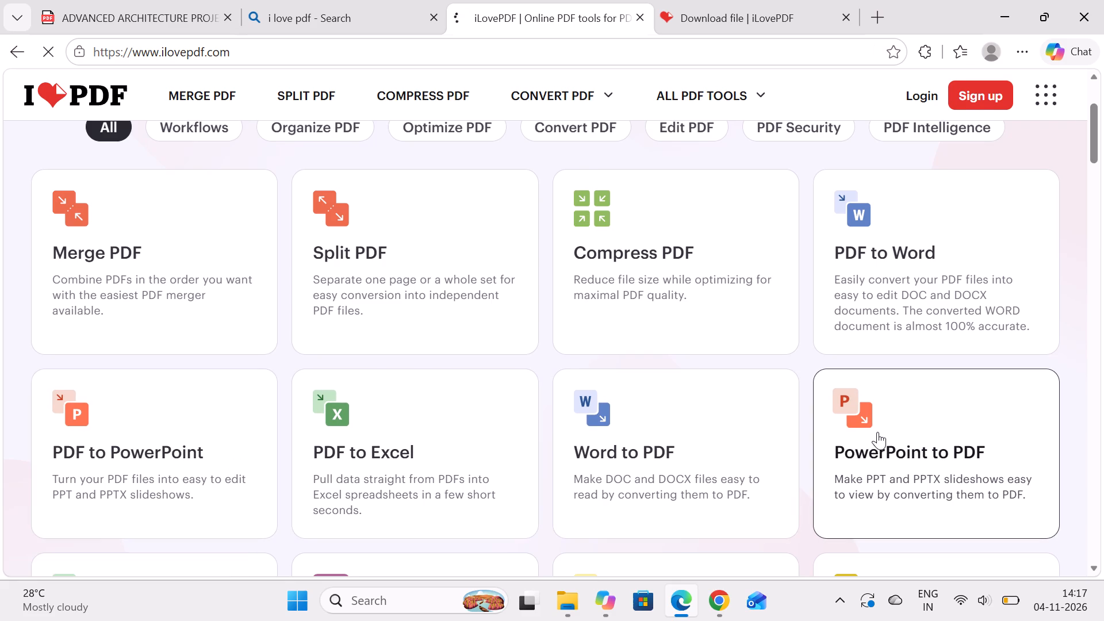
Upload the "ADVANCED ARCHI pdf" presentation from the Documents folder to the converter.
double_click(591, 278)
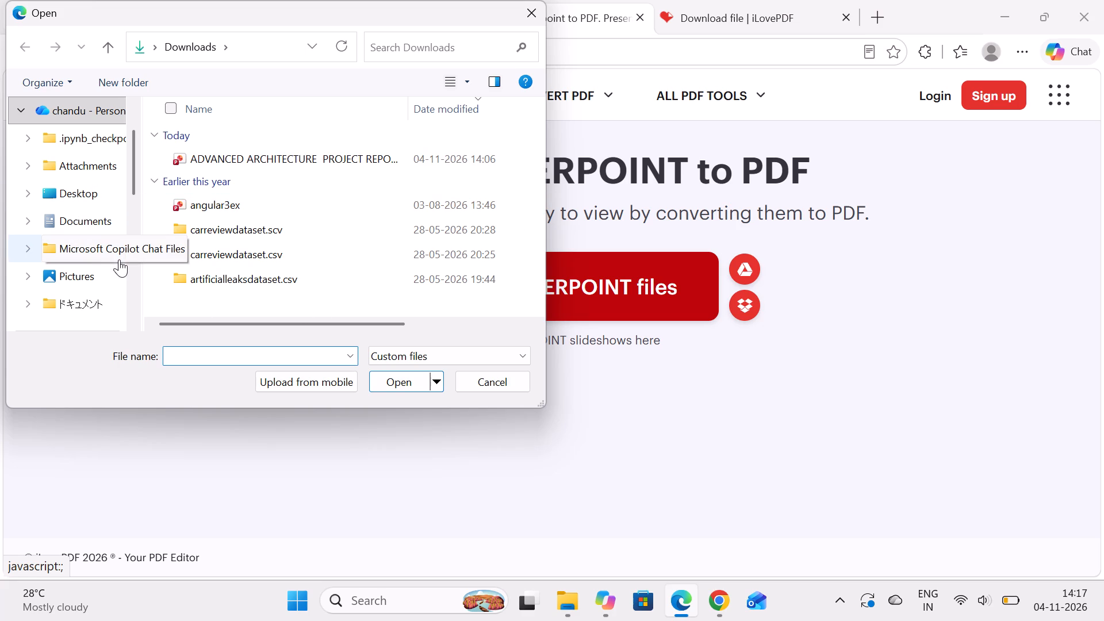
left_click(97, 229)
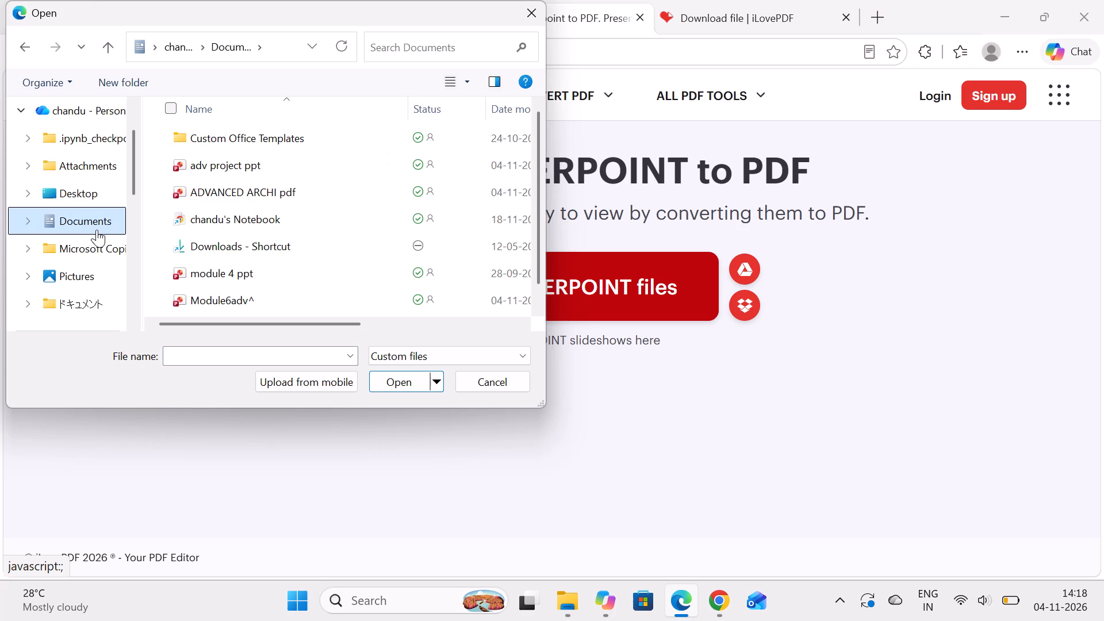
left_click(249, 197)
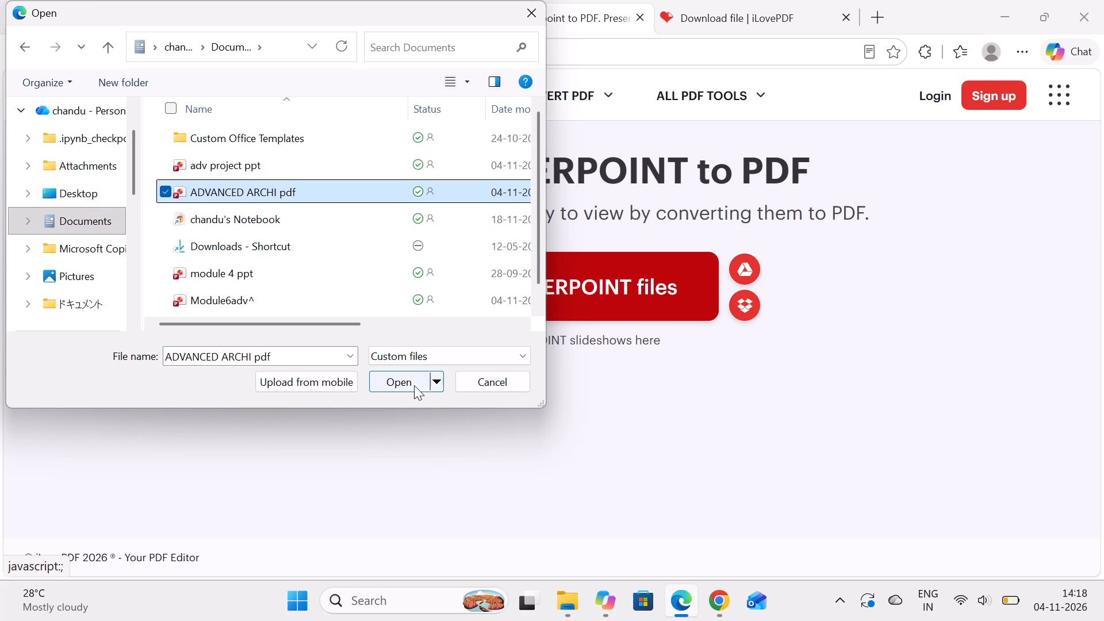
left_click(412, 384)
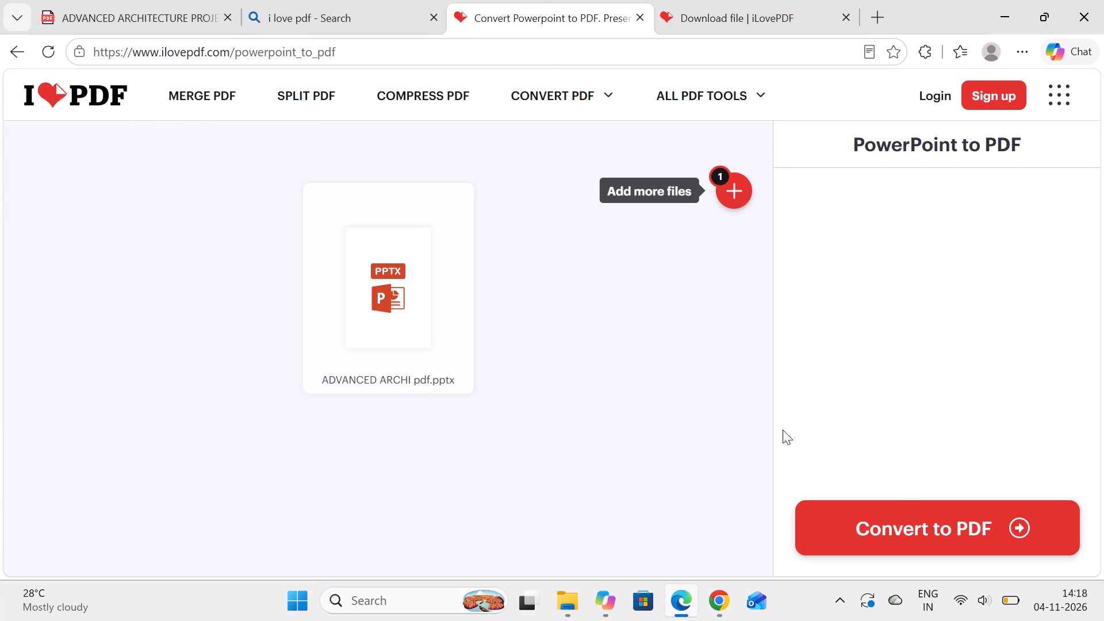
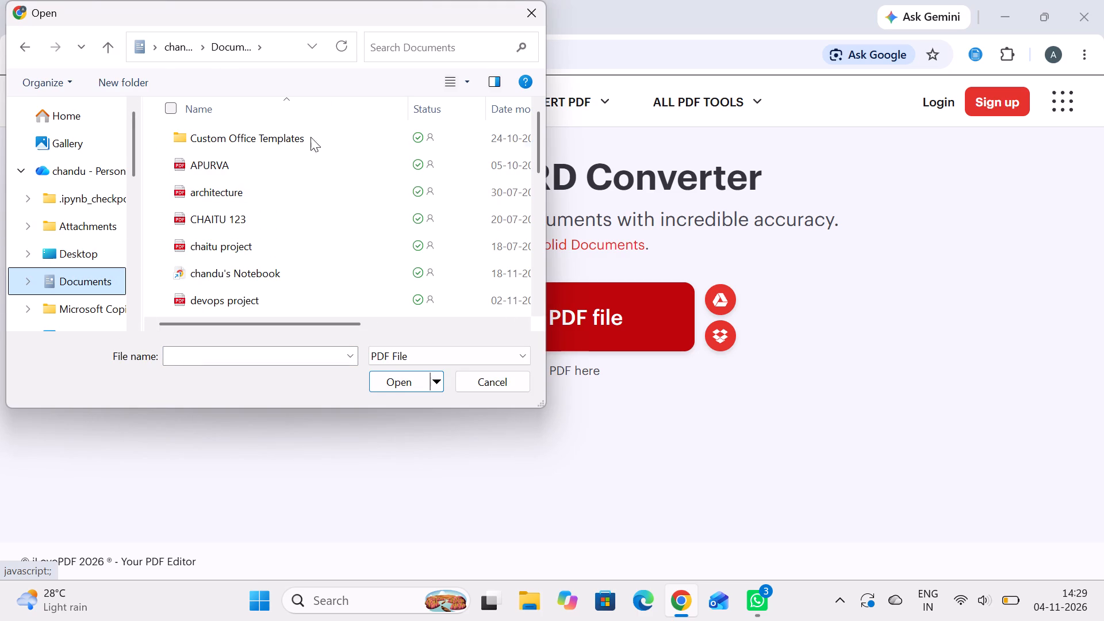
left_click(405, 48)
type("dev")
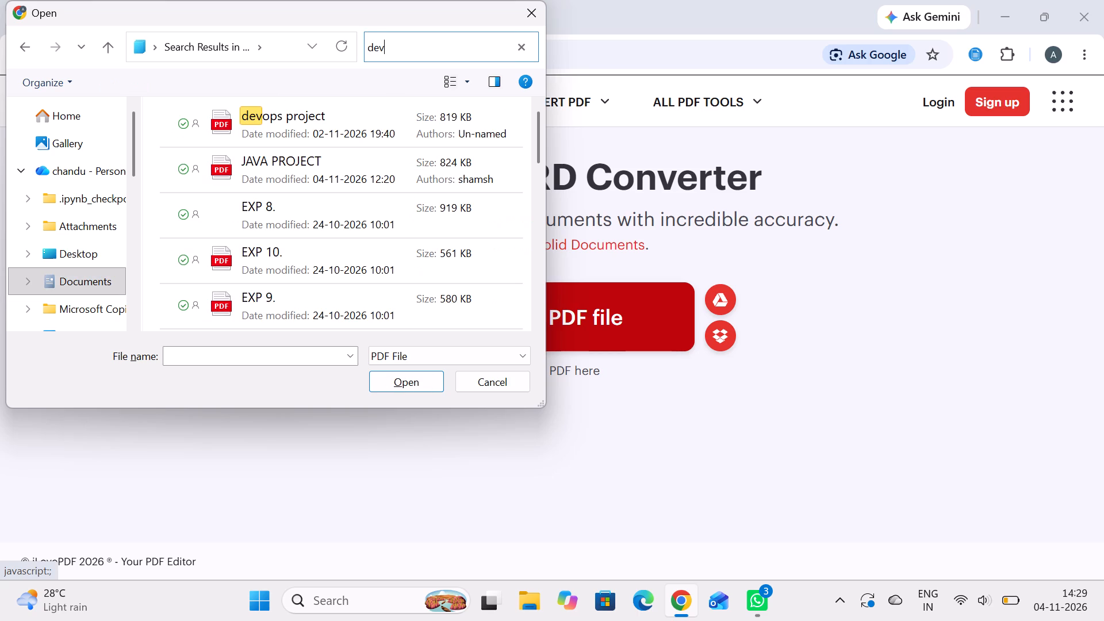
Look through the Documents and Downloads folders for a PDF for the Word converter, and close the file chooser without uploading one.
scroll(91, 282, "down", 1)
left_click(84, 302)
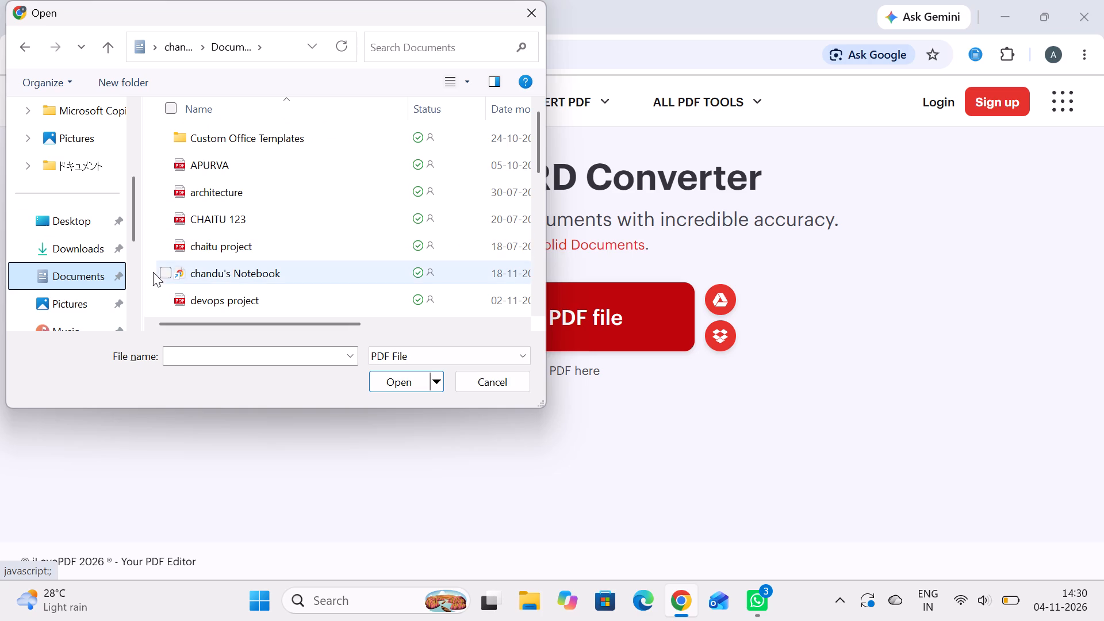
scroll(234, 262, "down", 1)
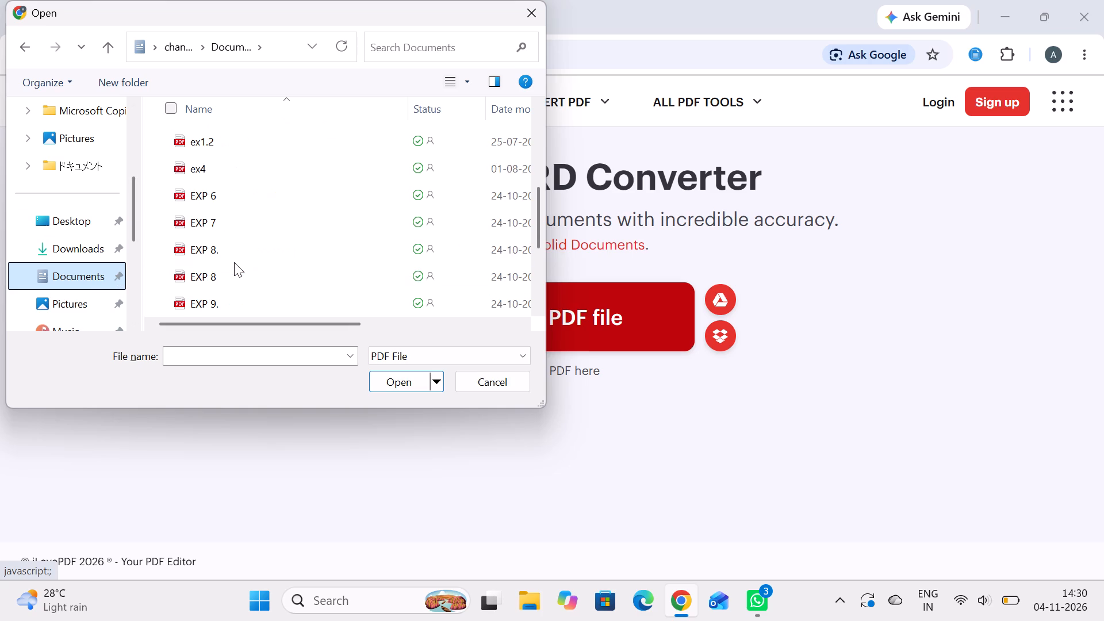
scroll(234, 262, "down", 4)
scroll(234, 262, "up", 15)
left_click(69, 239)
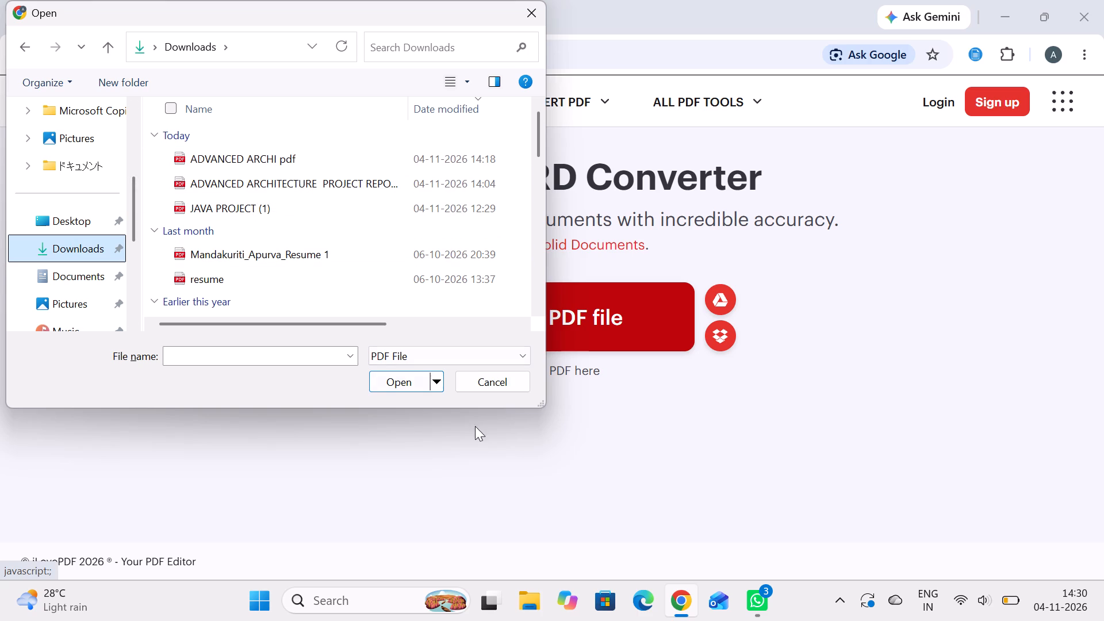
left_click(542, 490)
left_click_drag(532, 33, 530, 17)
left_click(530, 17)
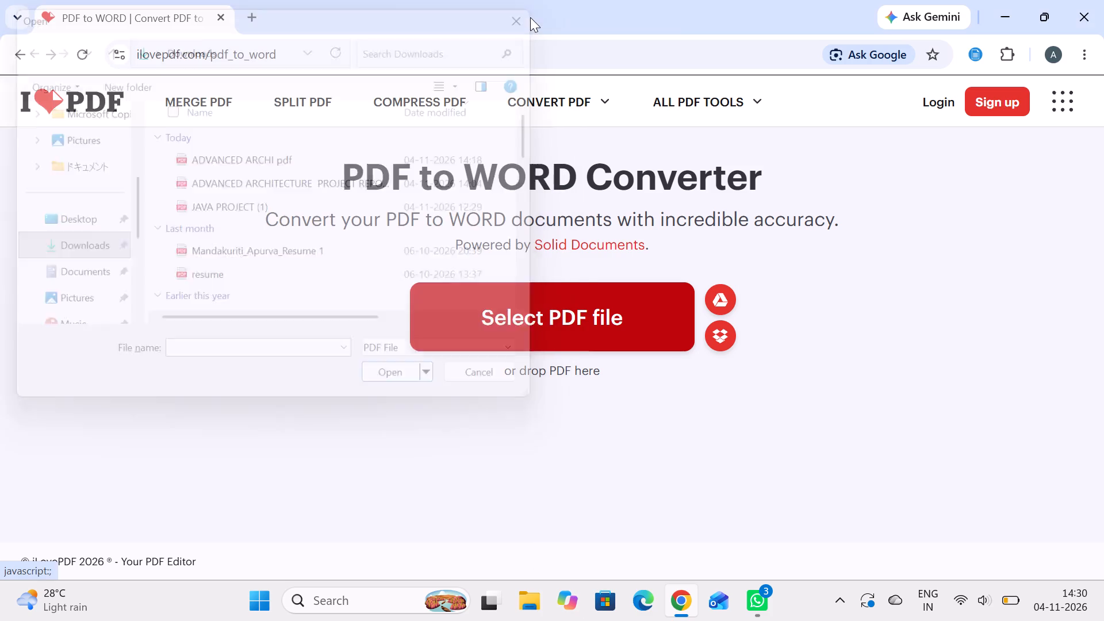
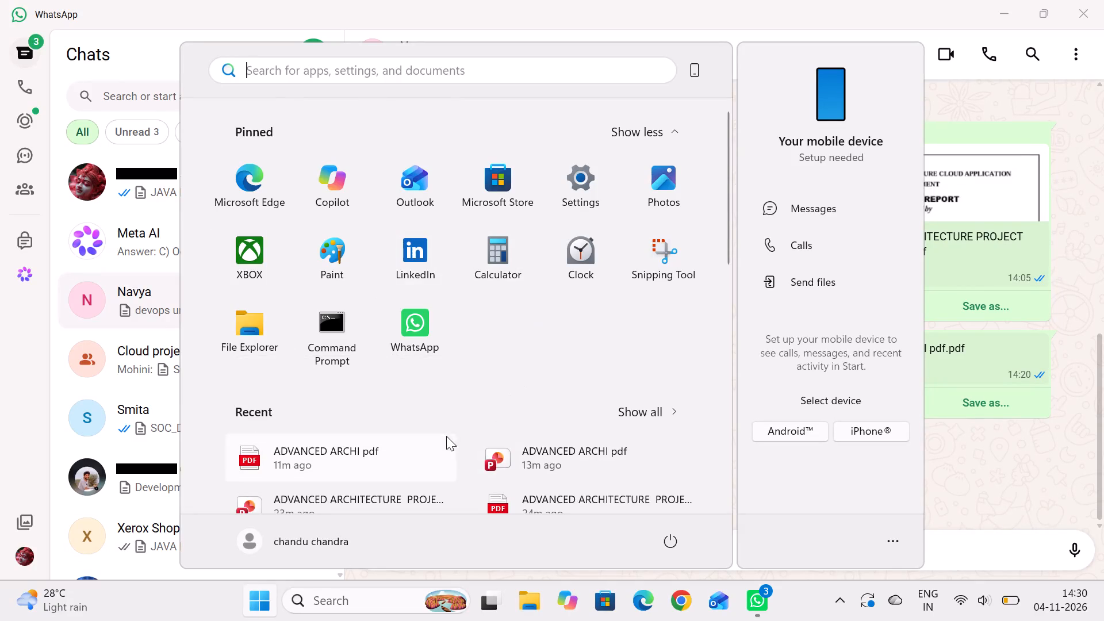
Open the recent "ADVANCED ARCHI pdf" presentation in PowerPoint and bring up its sharing dialog.
double_click(526, 456)
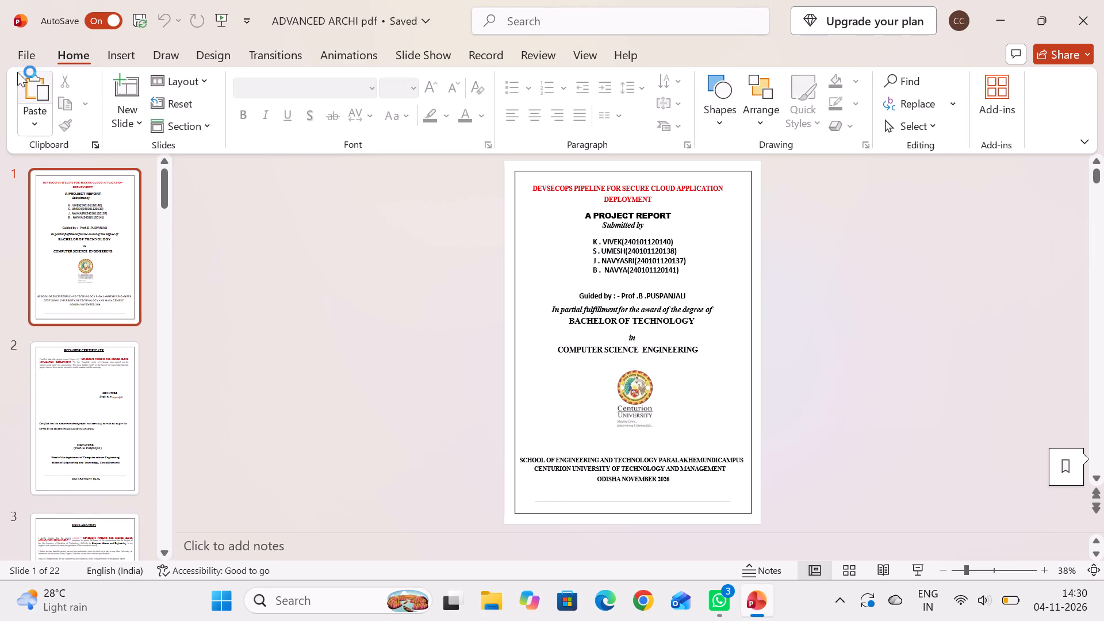
left_click(18, 50)
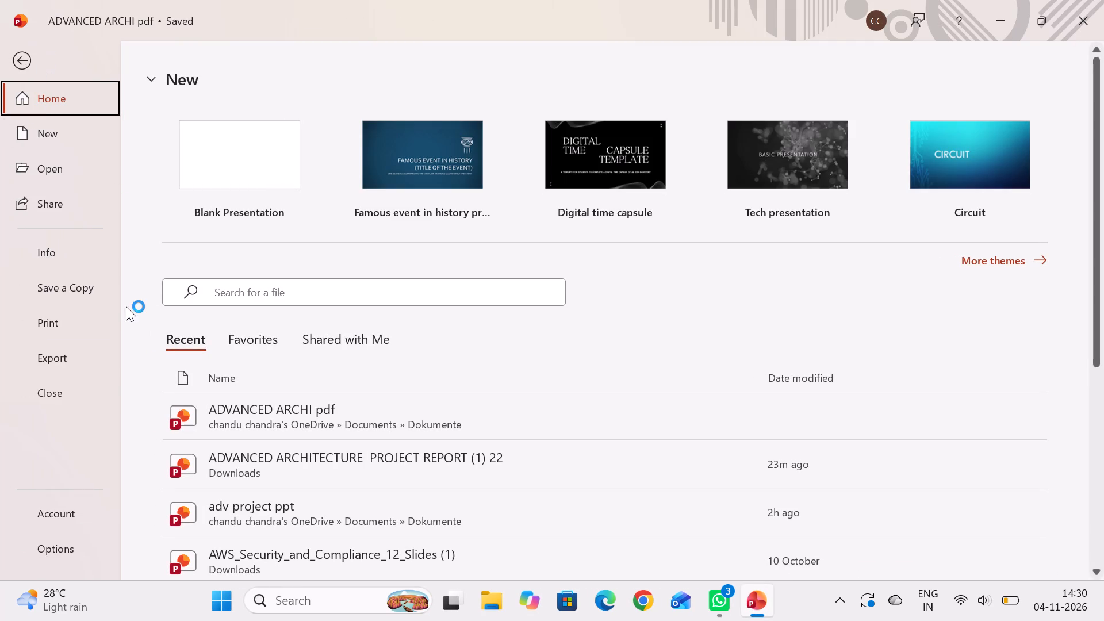
left_click(59, 206)
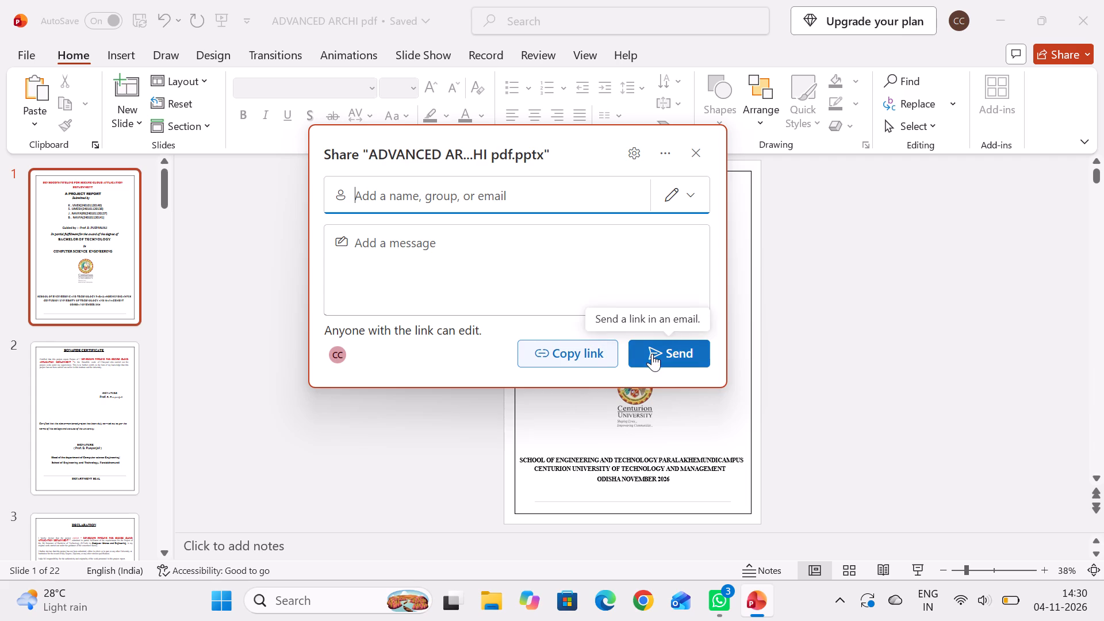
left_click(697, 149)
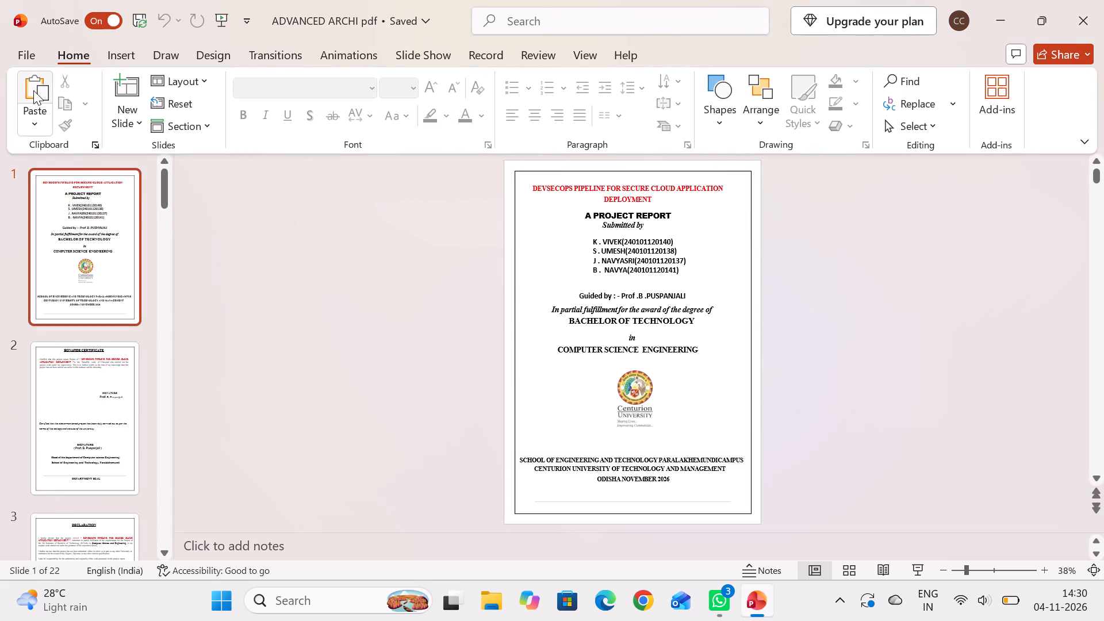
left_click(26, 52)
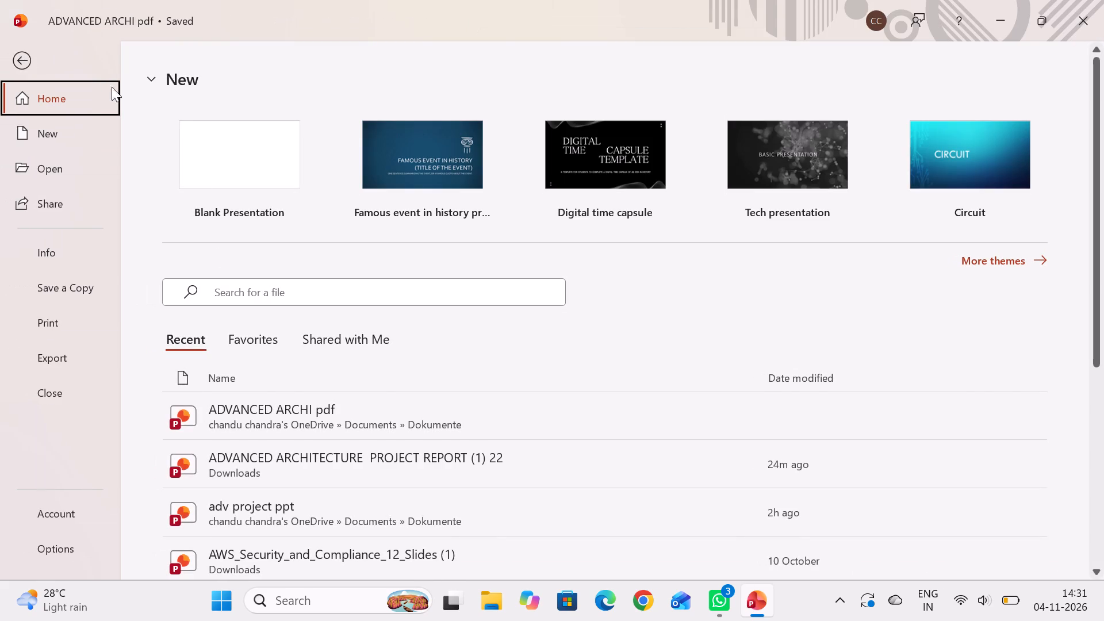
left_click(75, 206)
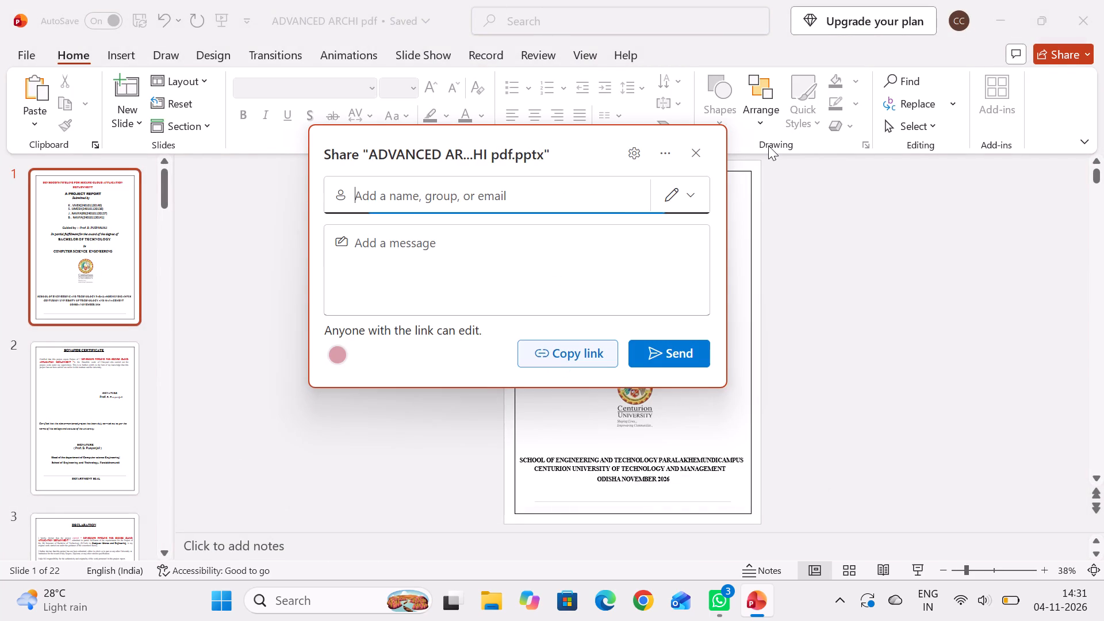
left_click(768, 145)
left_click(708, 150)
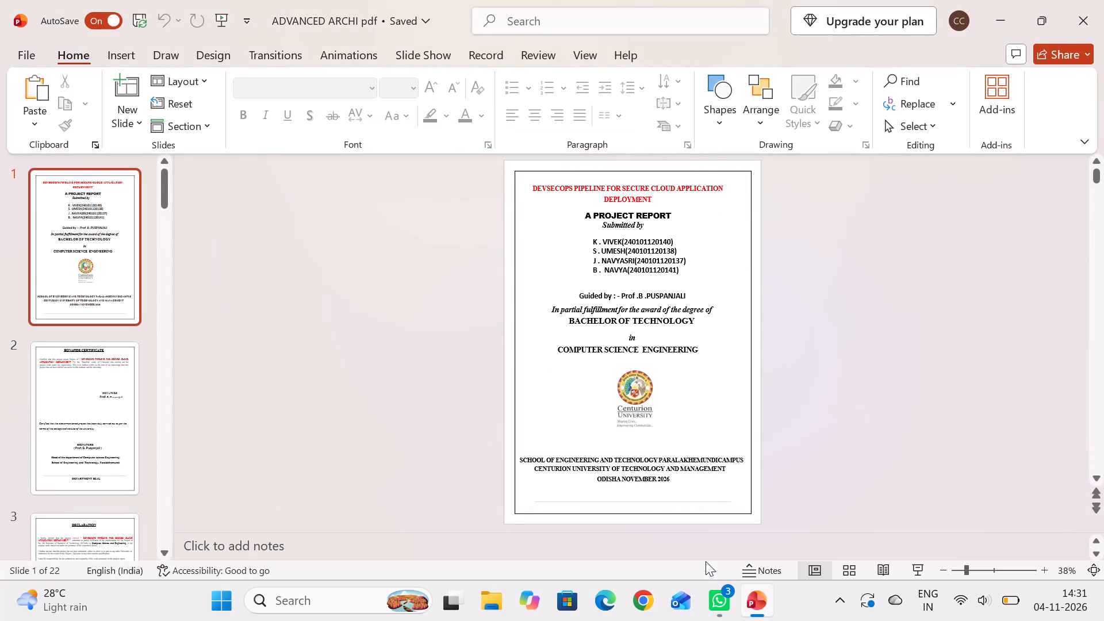
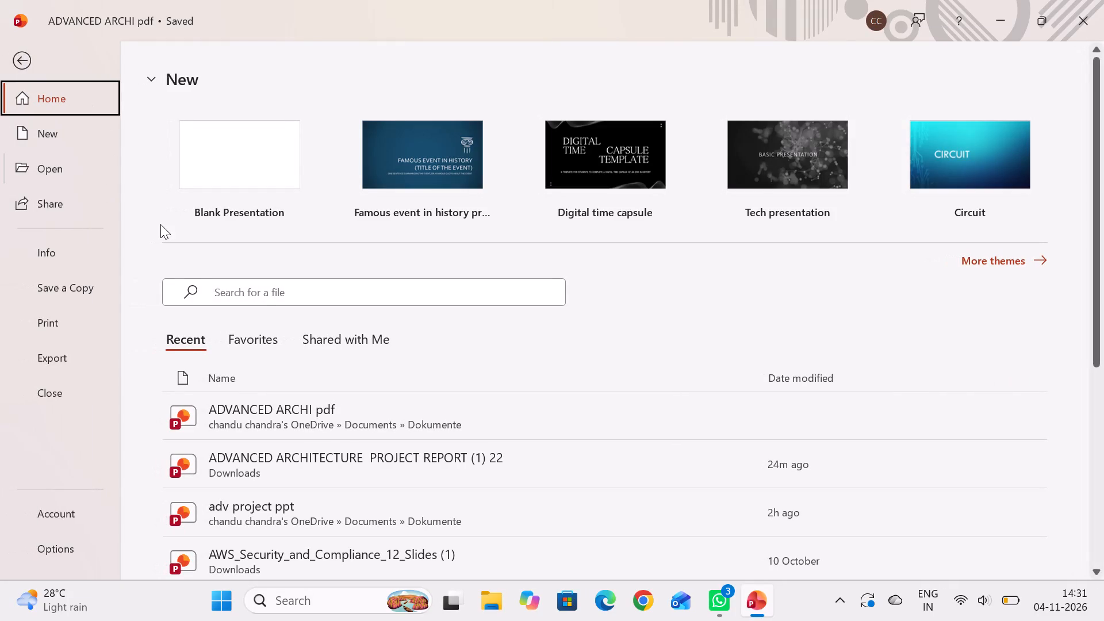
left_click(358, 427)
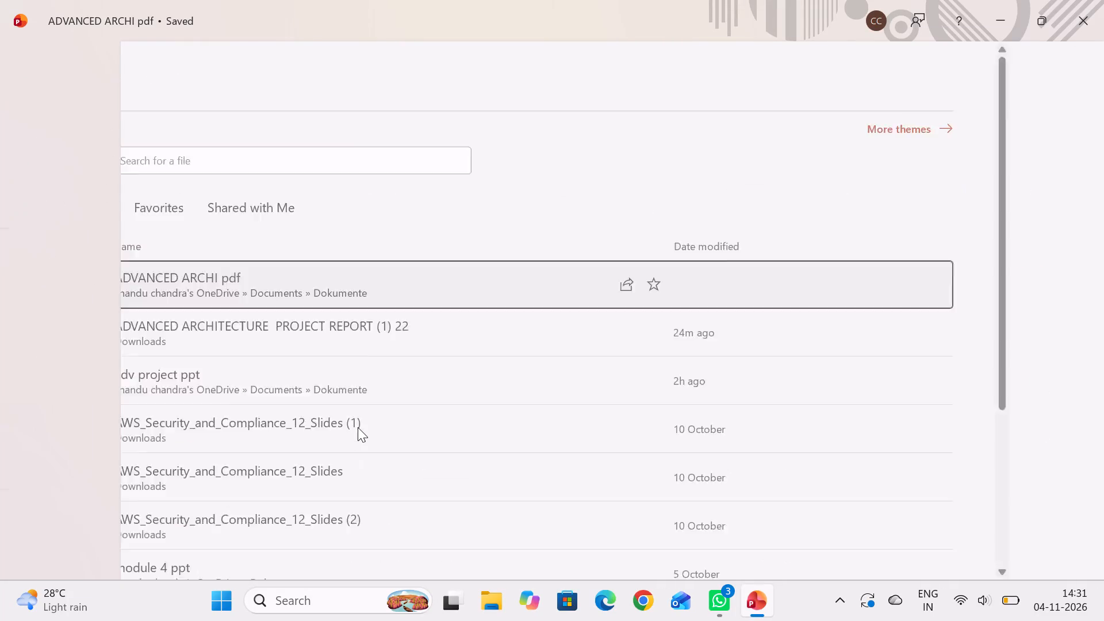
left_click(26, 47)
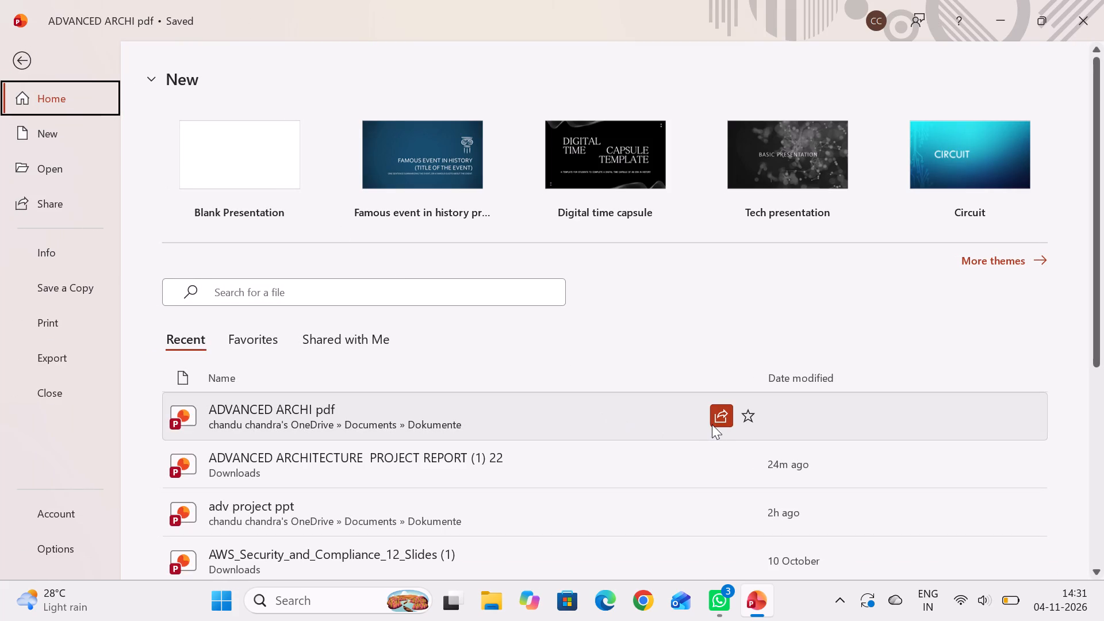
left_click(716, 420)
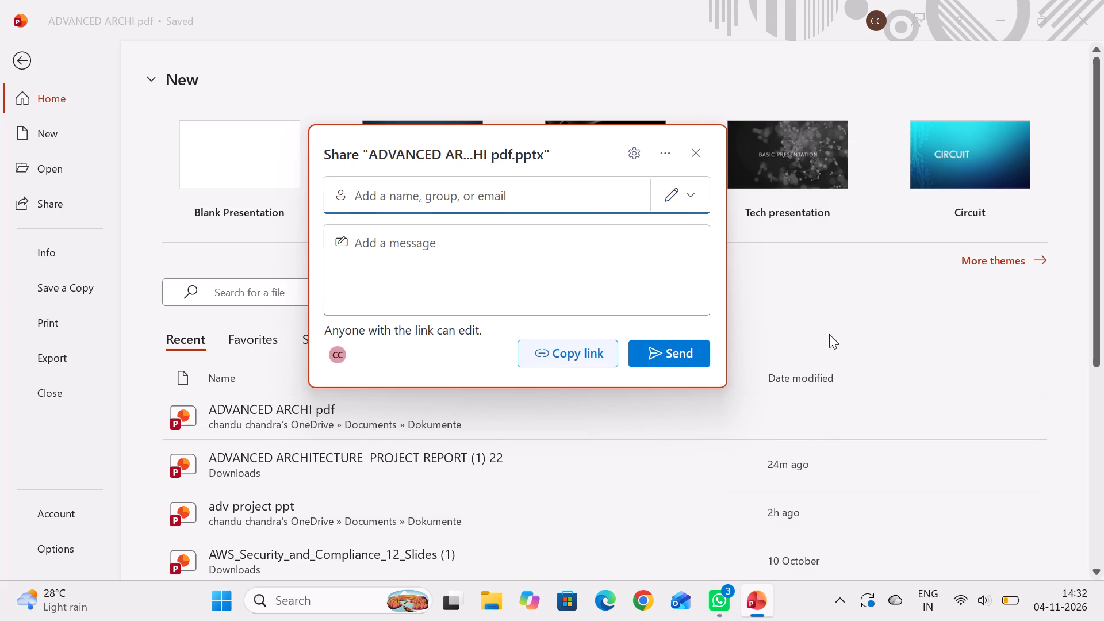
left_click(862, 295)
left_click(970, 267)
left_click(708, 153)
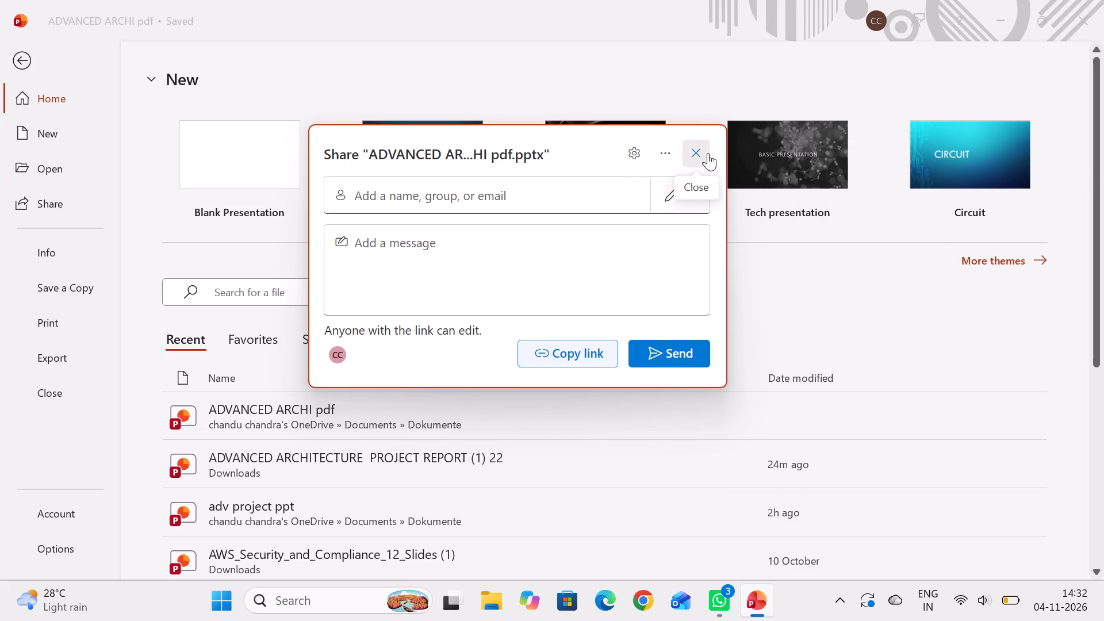
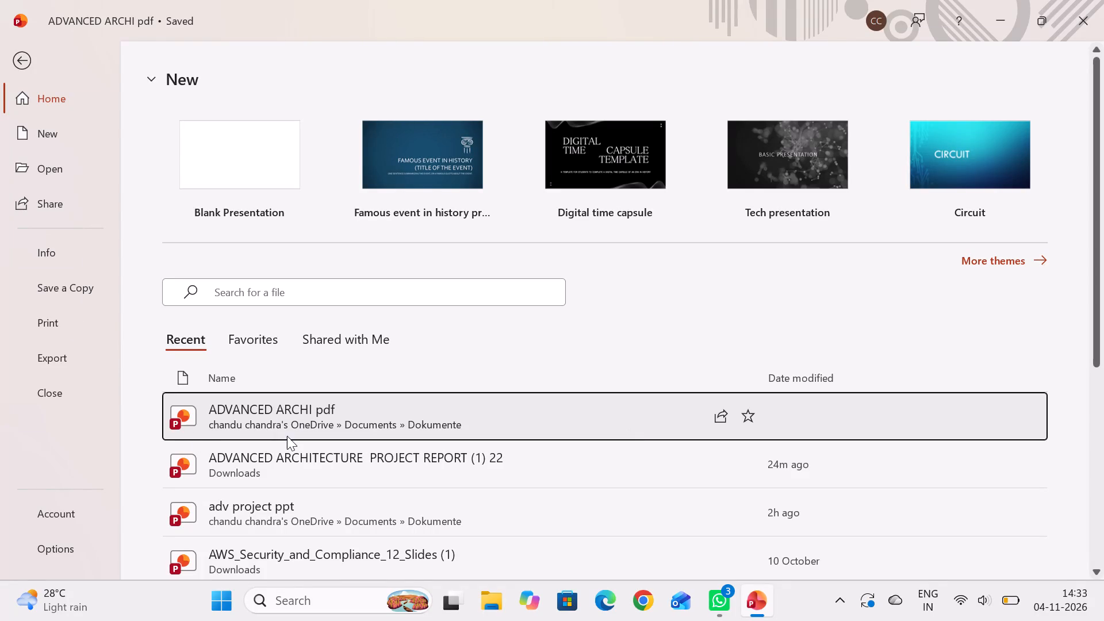
Open the recent presentation ADVANCED ARCHI pdf from OneDrive and look over its slide thumbnails.
scroll(287, 436, "down", 1)
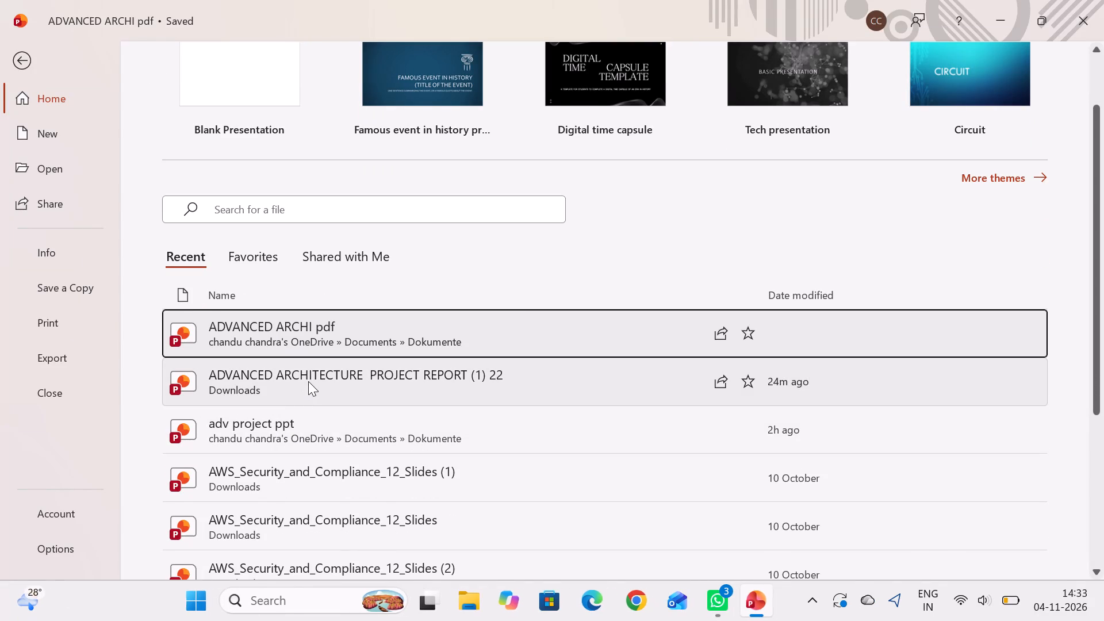
double_click(291, 328)
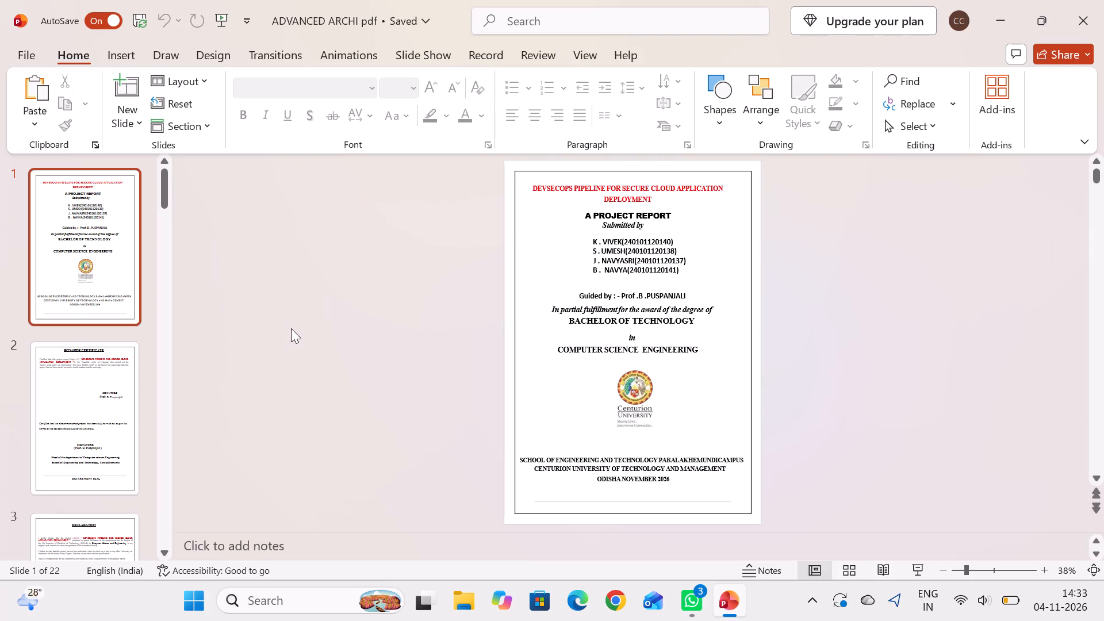
scroll(120, 363, "down", 4)
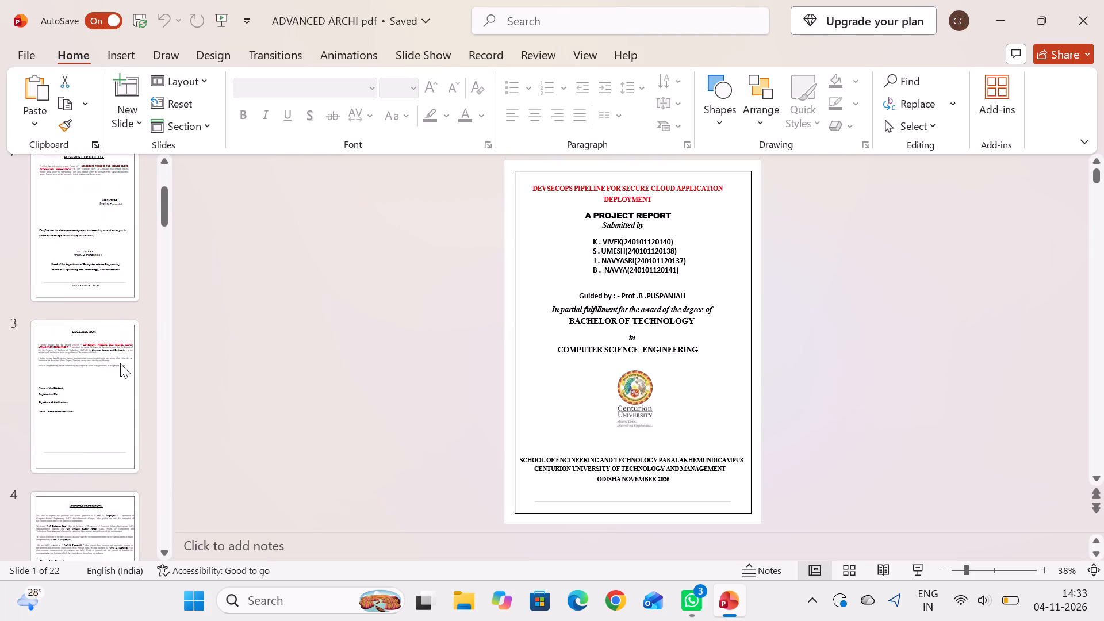
scroll(120, 363, "down", 3)
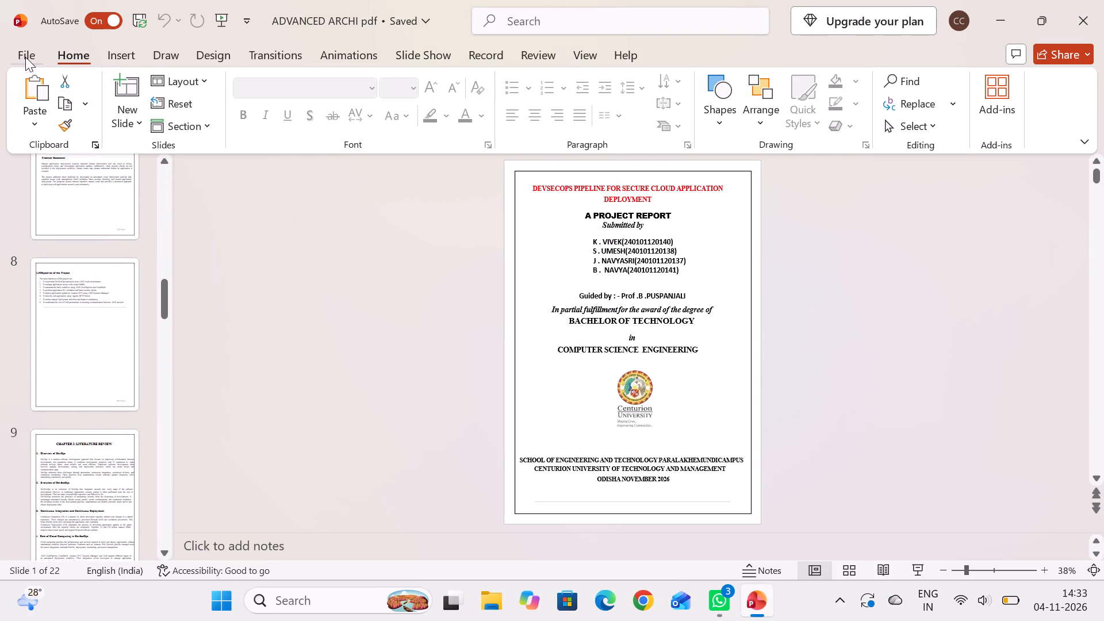
Save a copy of the presentation to the Downloads folder on this PC as ADVANCED ARCHI pdf, in PowerPoint Presentation format.
left_click(25, 57)
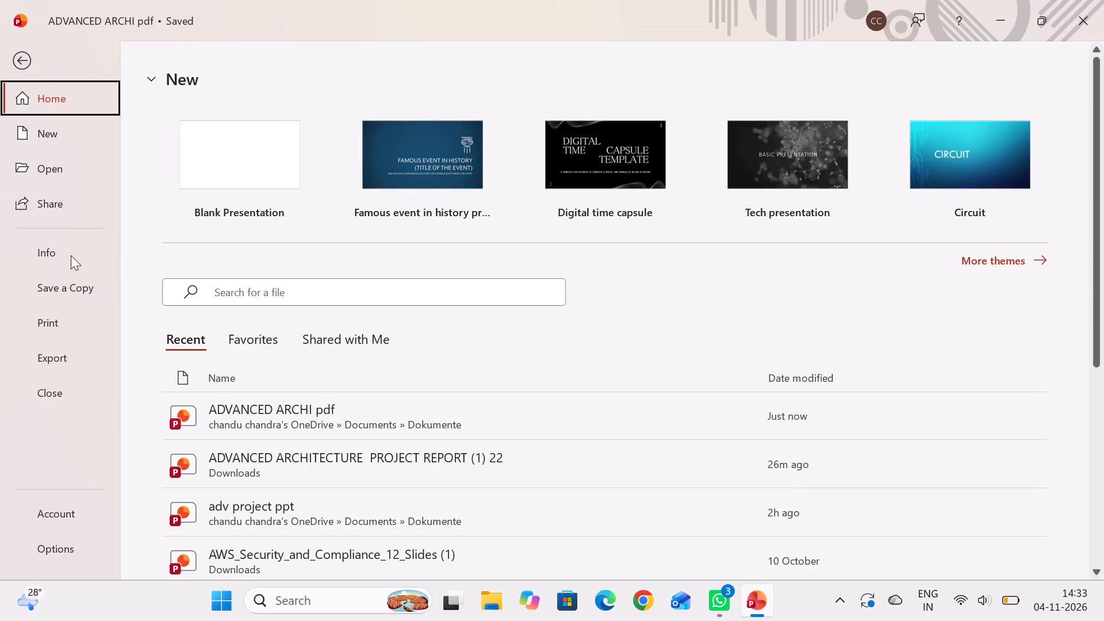
left_click(71, 287)
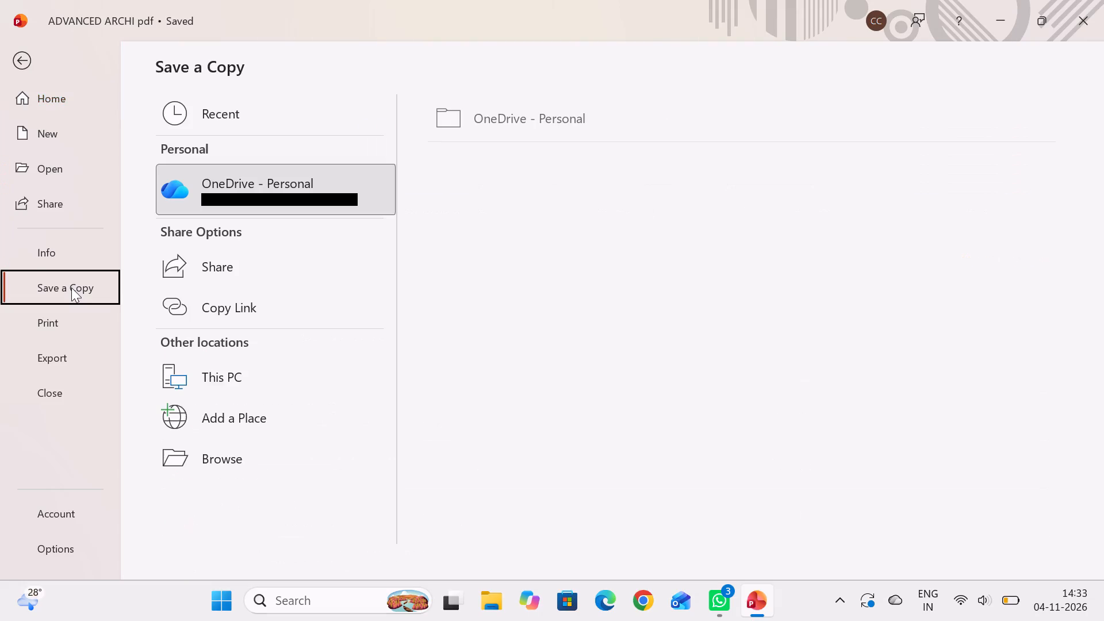
left_click(213, 385)
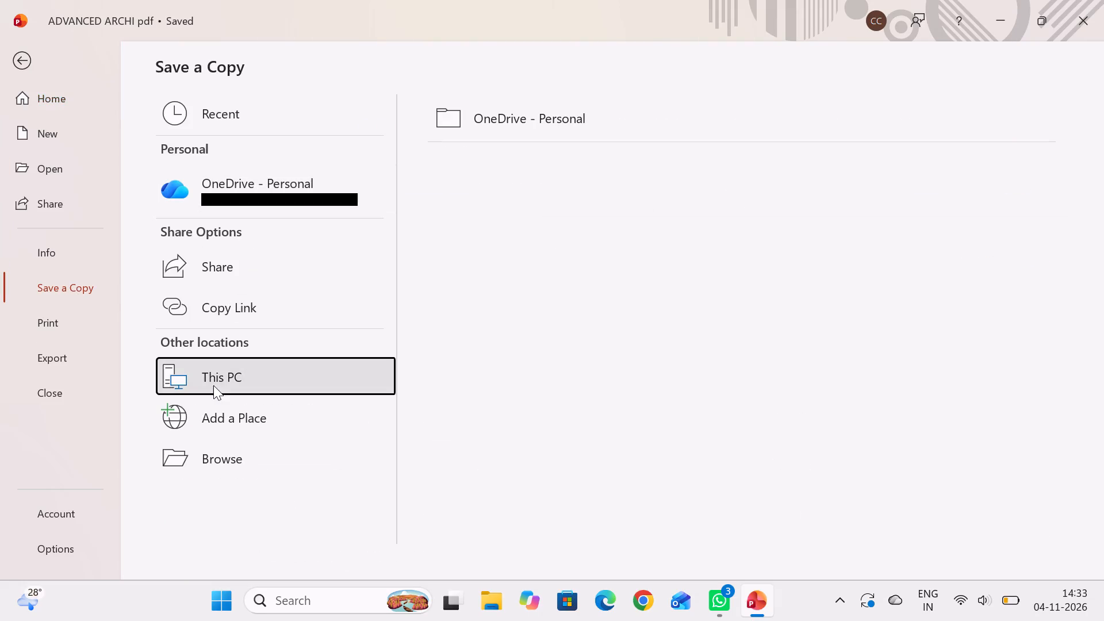
left_click(567, 196)
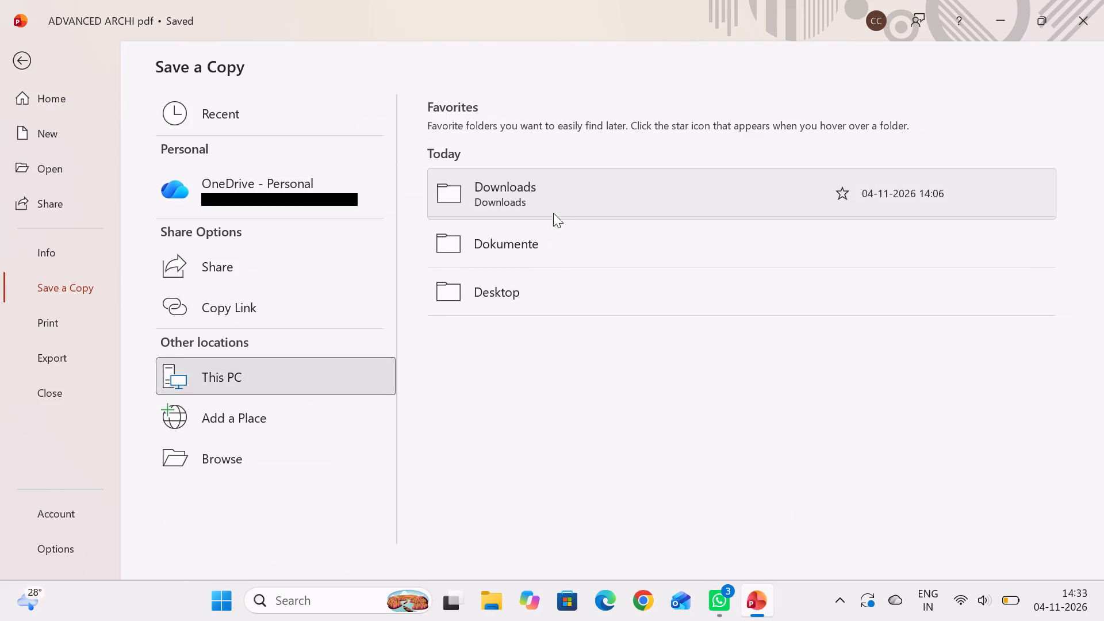
left_click_drag(477, 332, 380, 377)
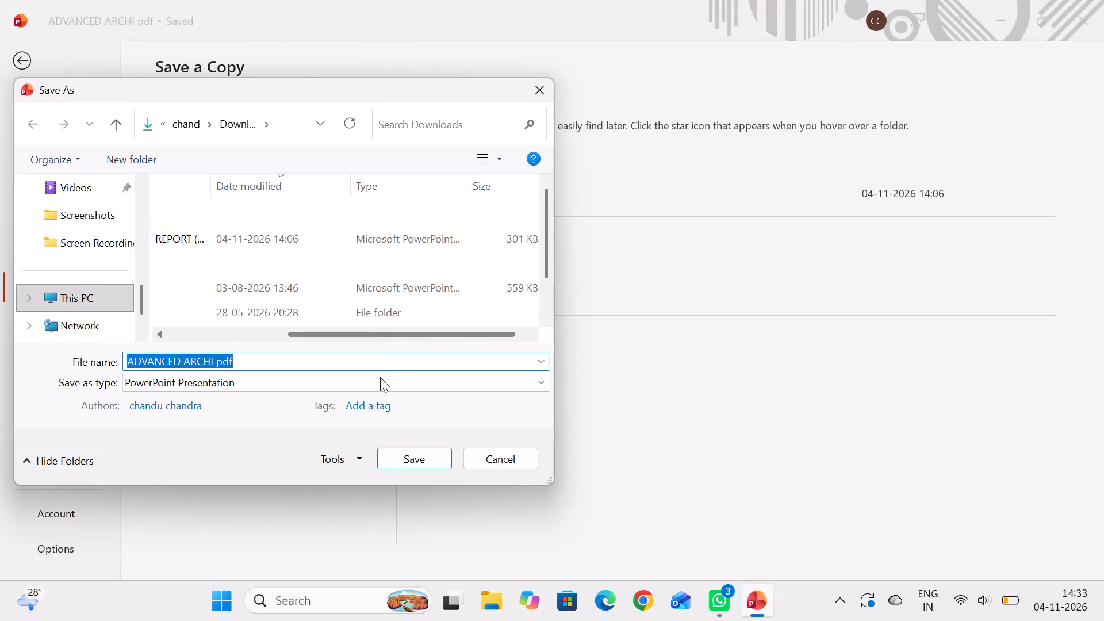
left_click_drag(380, 377, 399, 362)
left_click(399, 362)
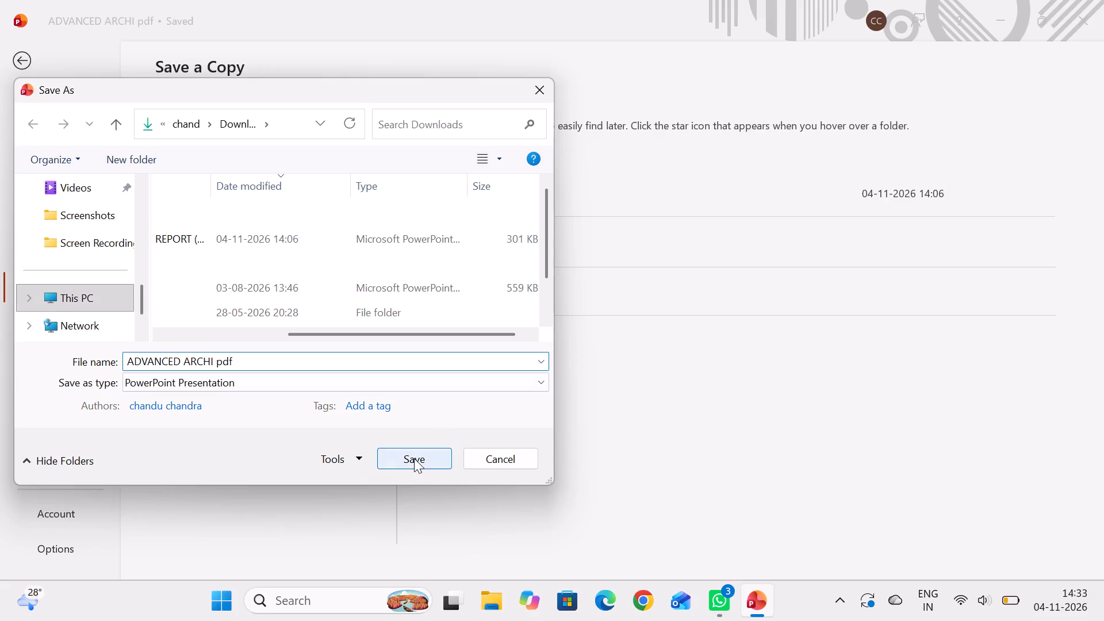
left_click(414, 458)
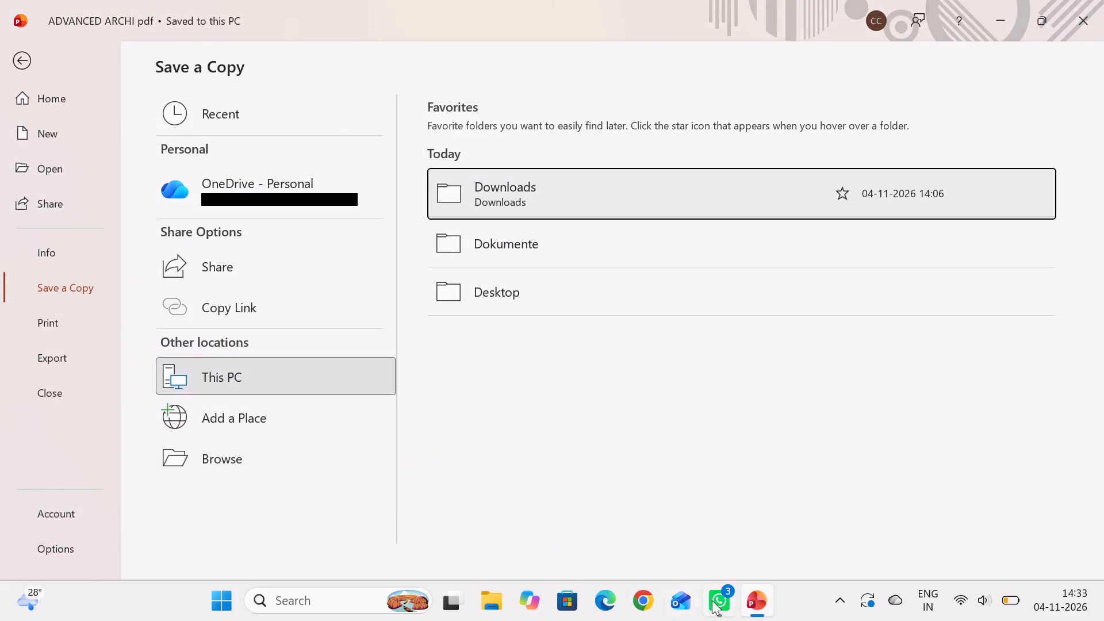
Switch to WhatsApp.
left_click(718, 603)
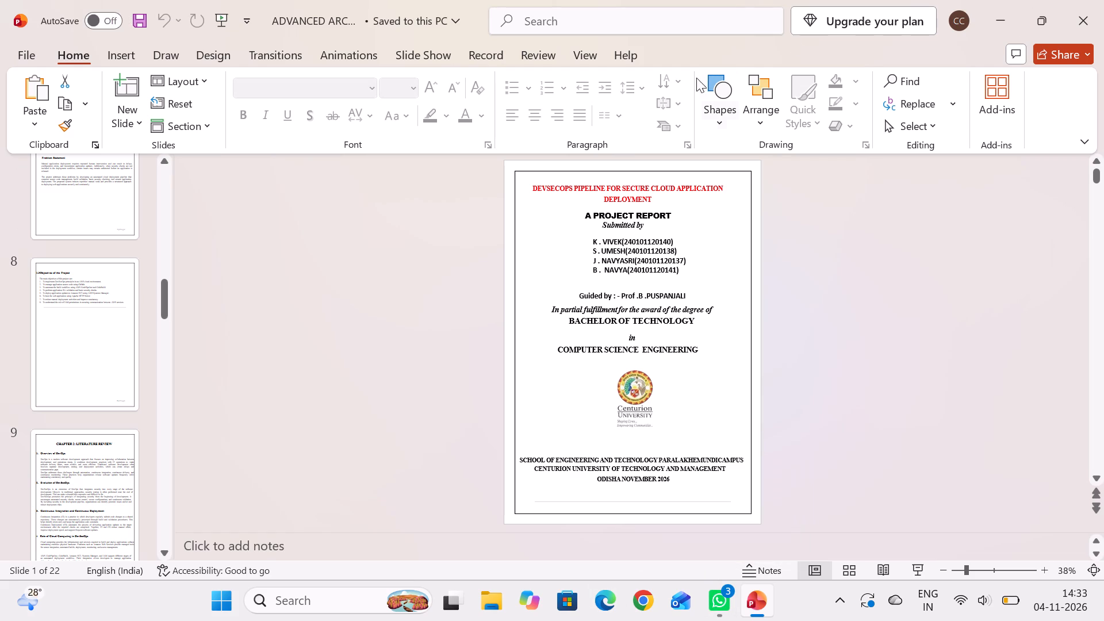
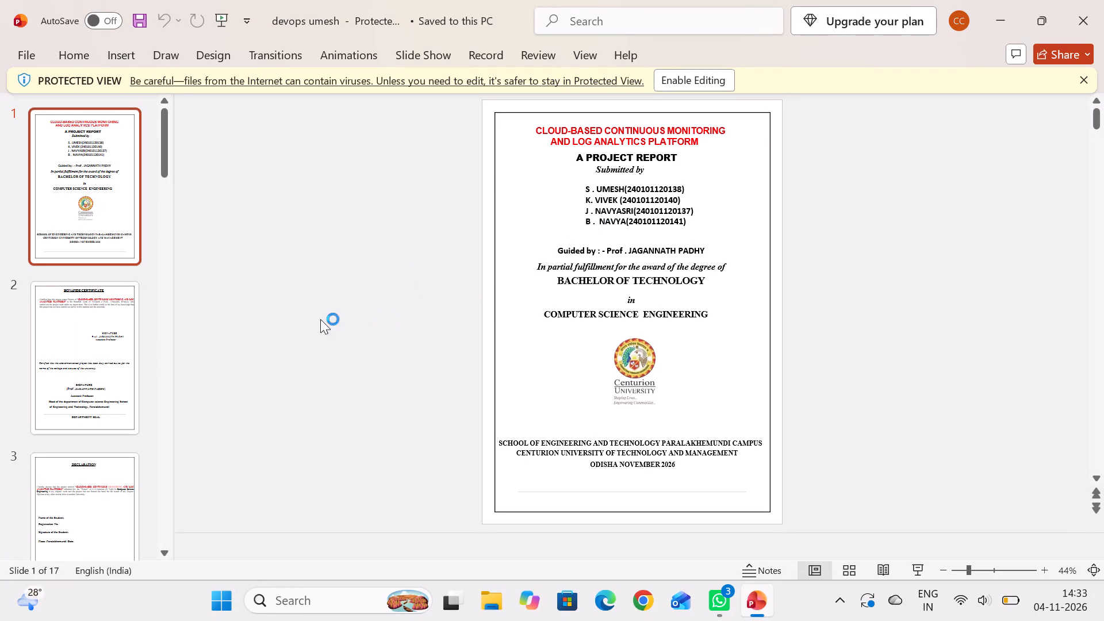
Select the Bonafide Certificate slide in the converted project report presentation and enable editing for the file.
left_click(99, 360)
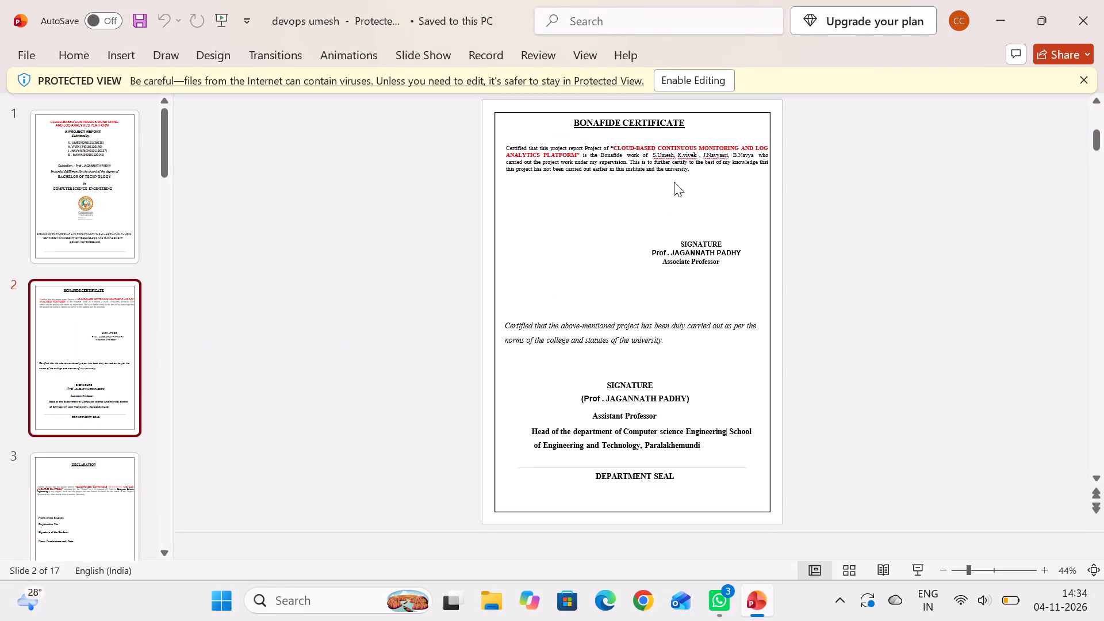
left_click(678, 74)
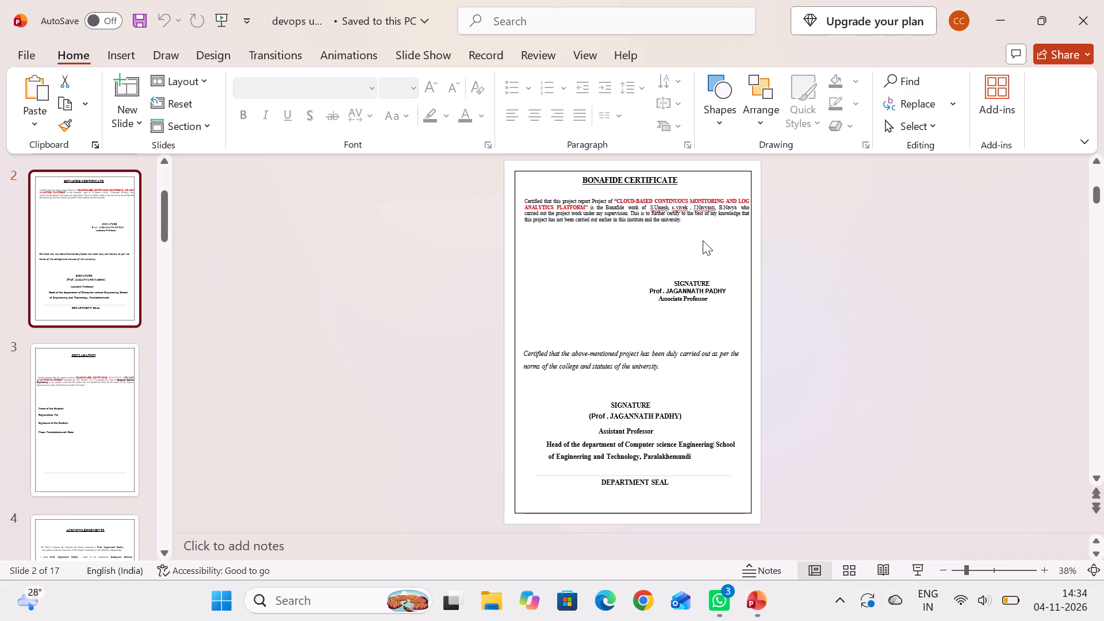
left_click_drag(703, 240, 804, 224)
scroll(804, 224, "up", 1, "ctrl")
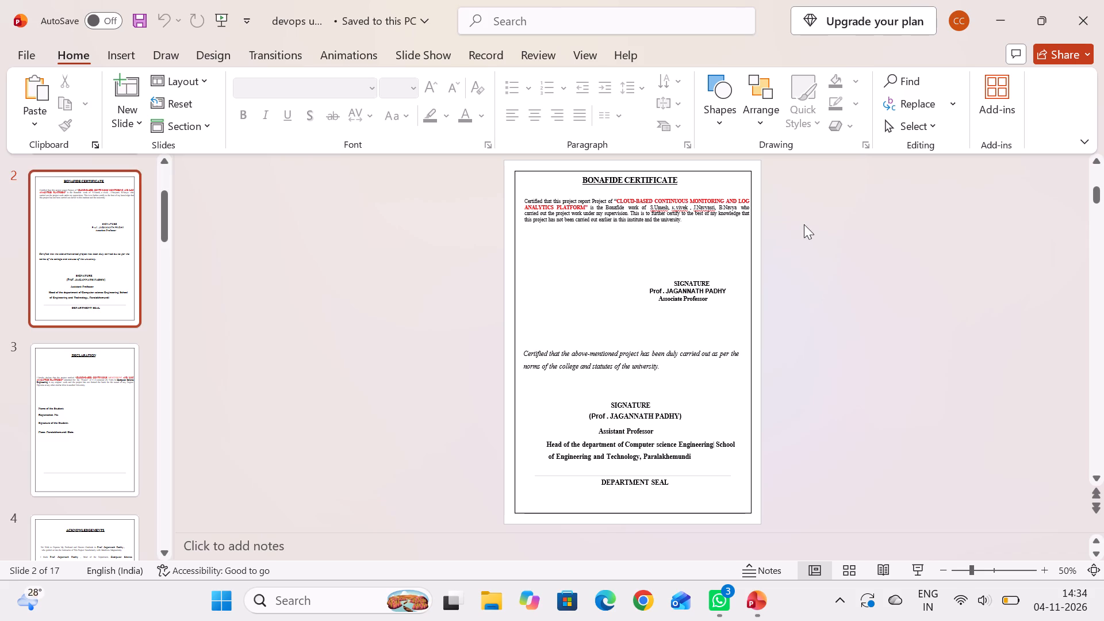
scroll(802, 233, "up", 1, "ctrl")
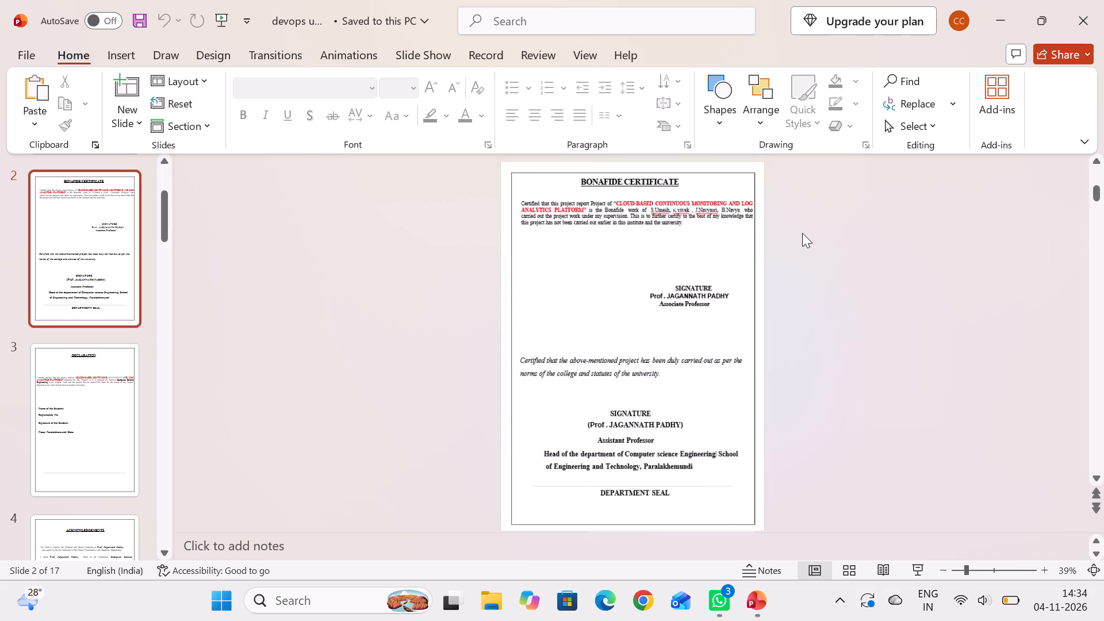
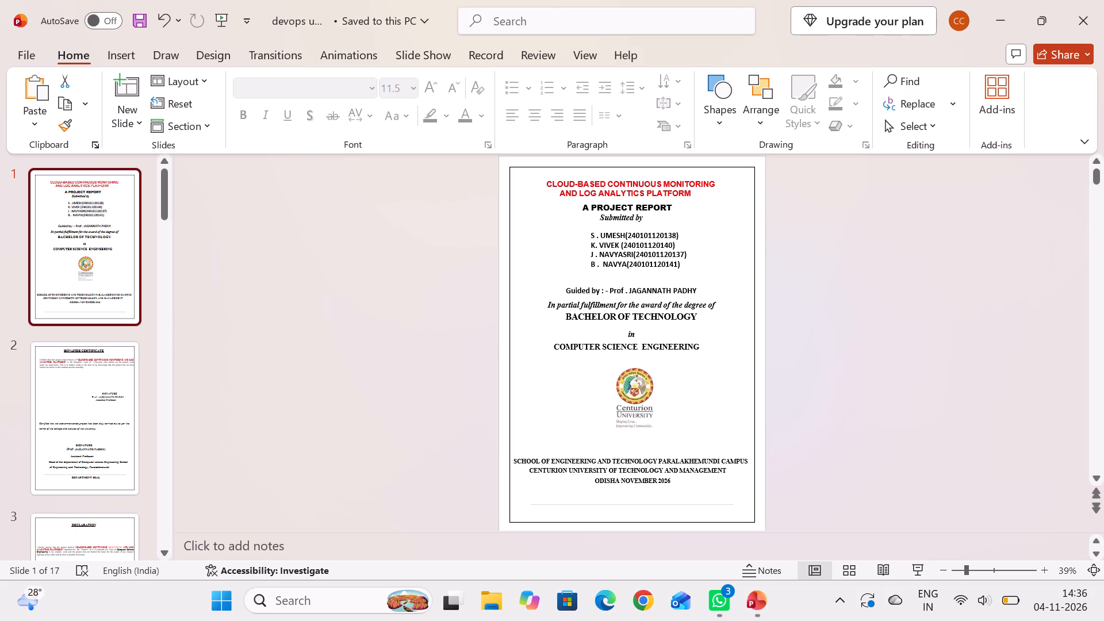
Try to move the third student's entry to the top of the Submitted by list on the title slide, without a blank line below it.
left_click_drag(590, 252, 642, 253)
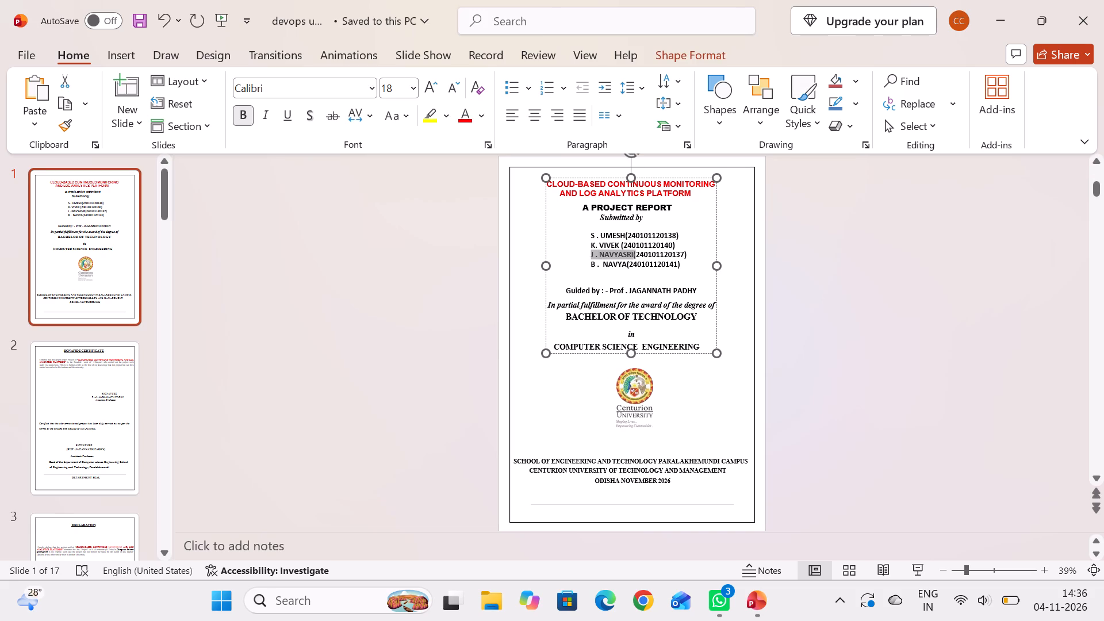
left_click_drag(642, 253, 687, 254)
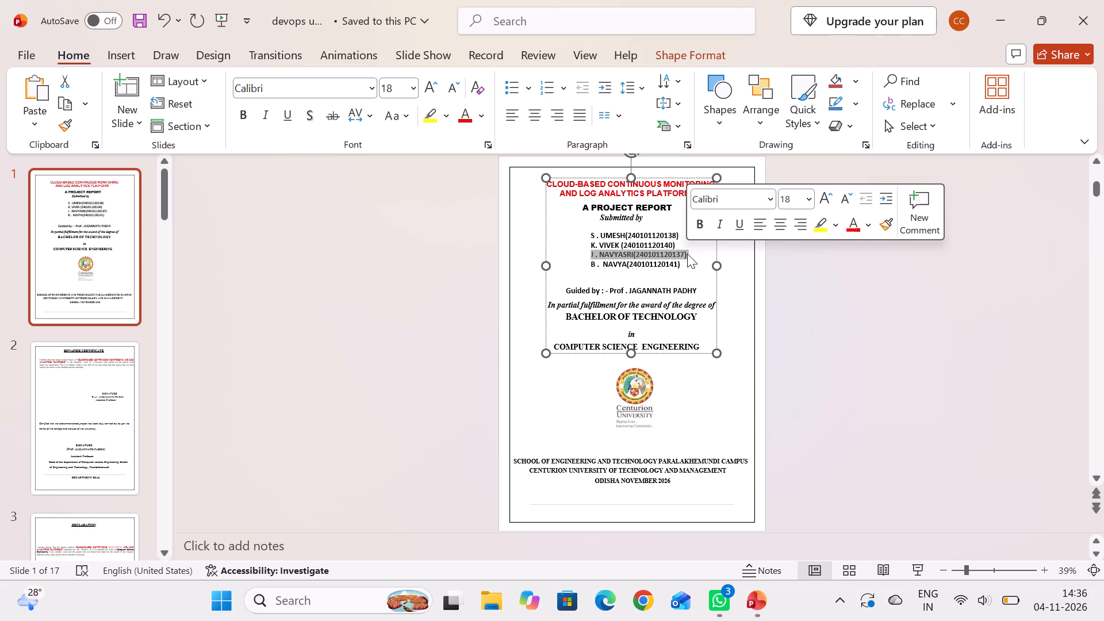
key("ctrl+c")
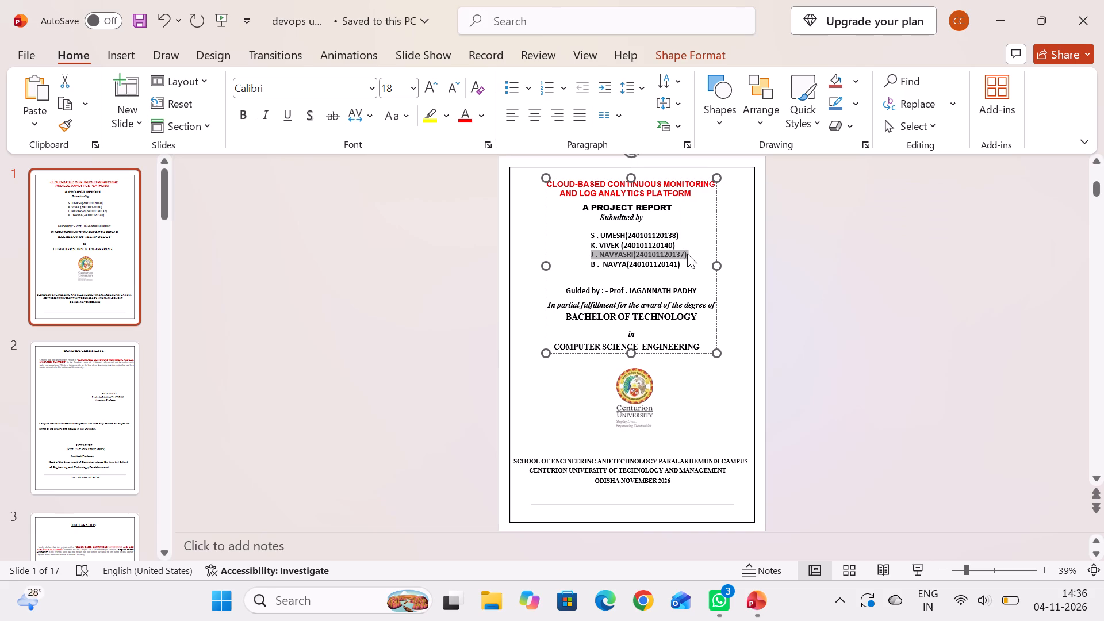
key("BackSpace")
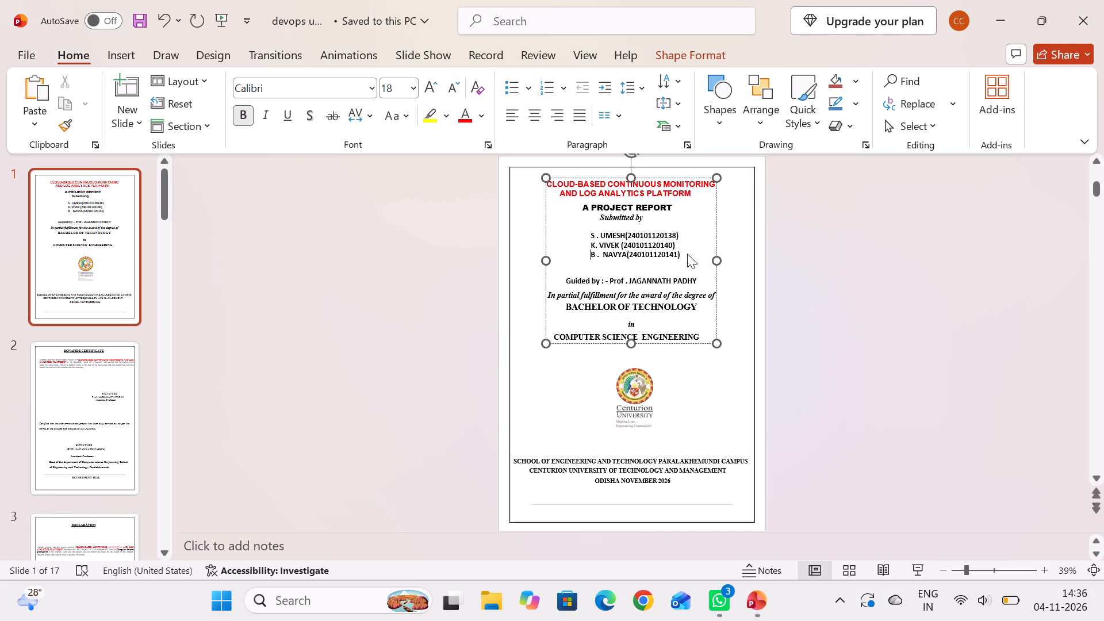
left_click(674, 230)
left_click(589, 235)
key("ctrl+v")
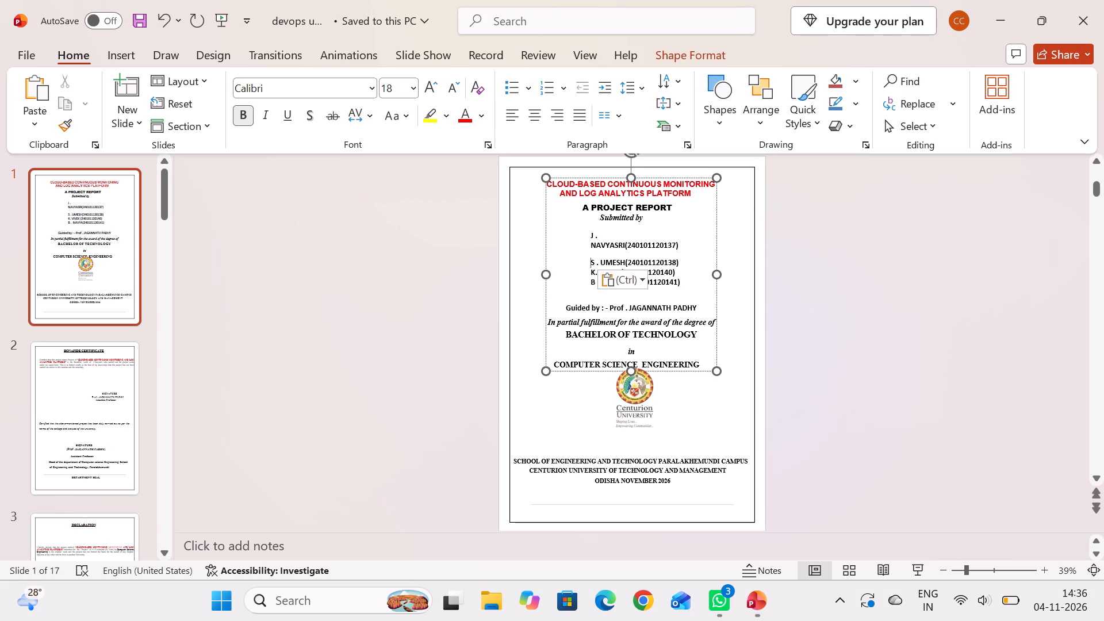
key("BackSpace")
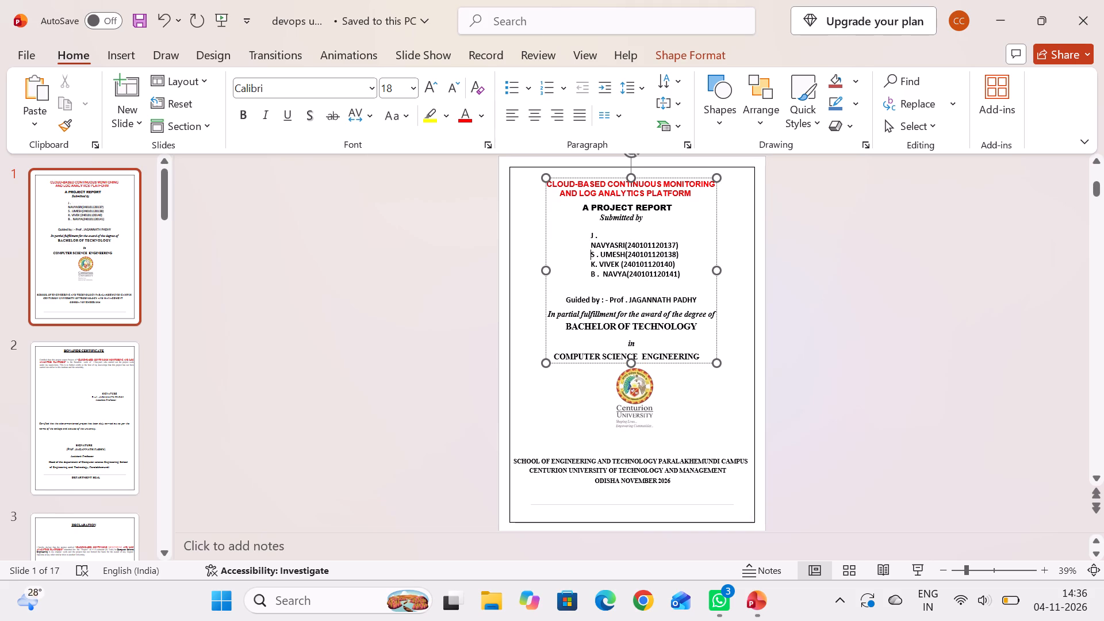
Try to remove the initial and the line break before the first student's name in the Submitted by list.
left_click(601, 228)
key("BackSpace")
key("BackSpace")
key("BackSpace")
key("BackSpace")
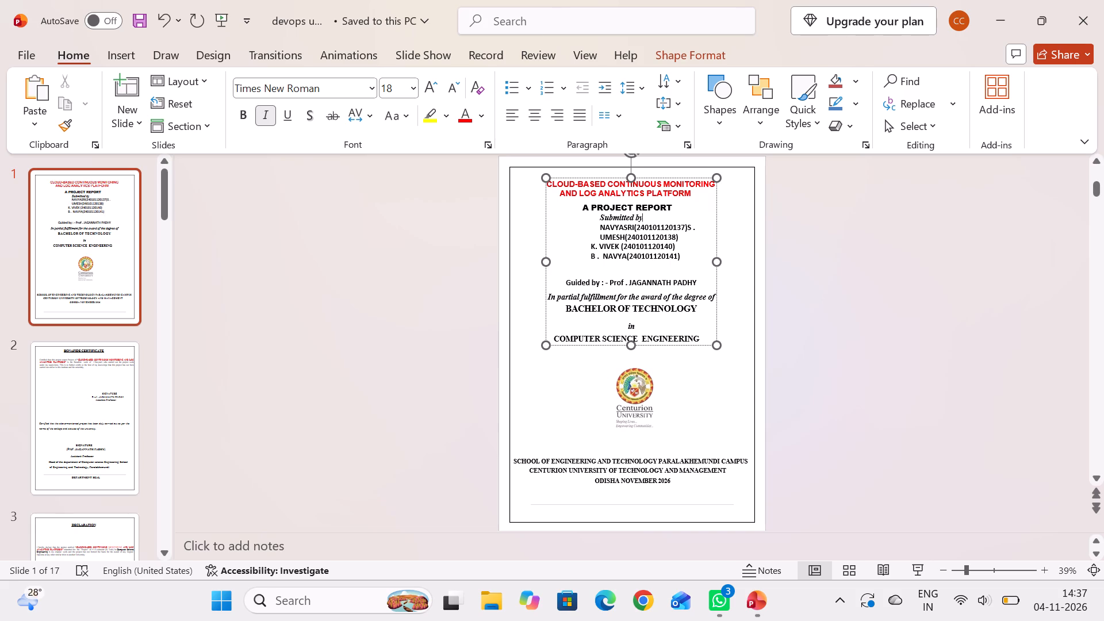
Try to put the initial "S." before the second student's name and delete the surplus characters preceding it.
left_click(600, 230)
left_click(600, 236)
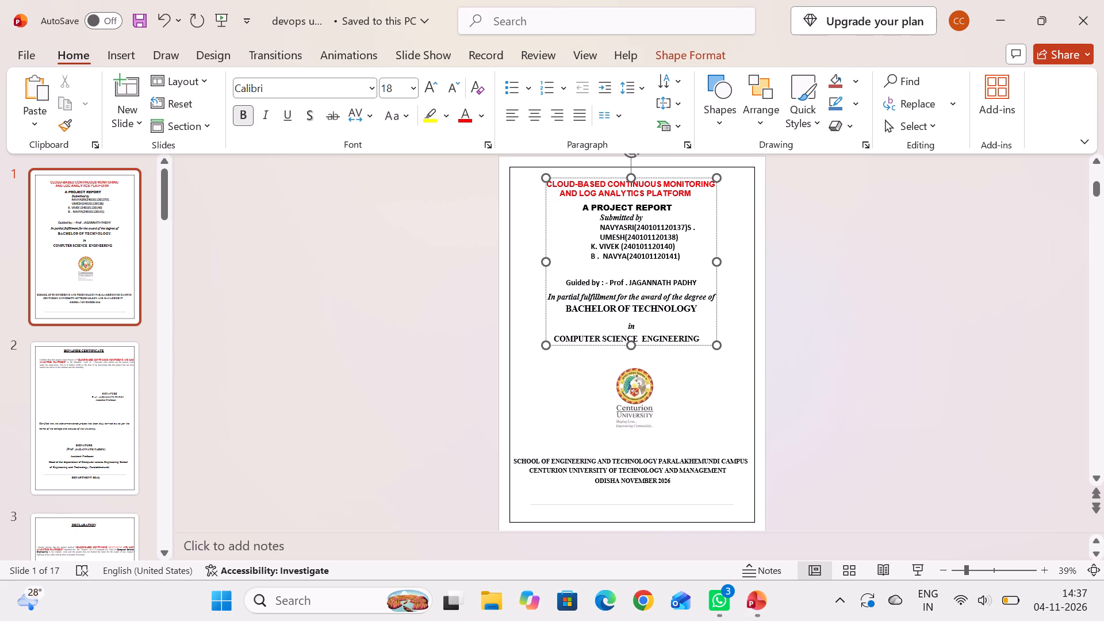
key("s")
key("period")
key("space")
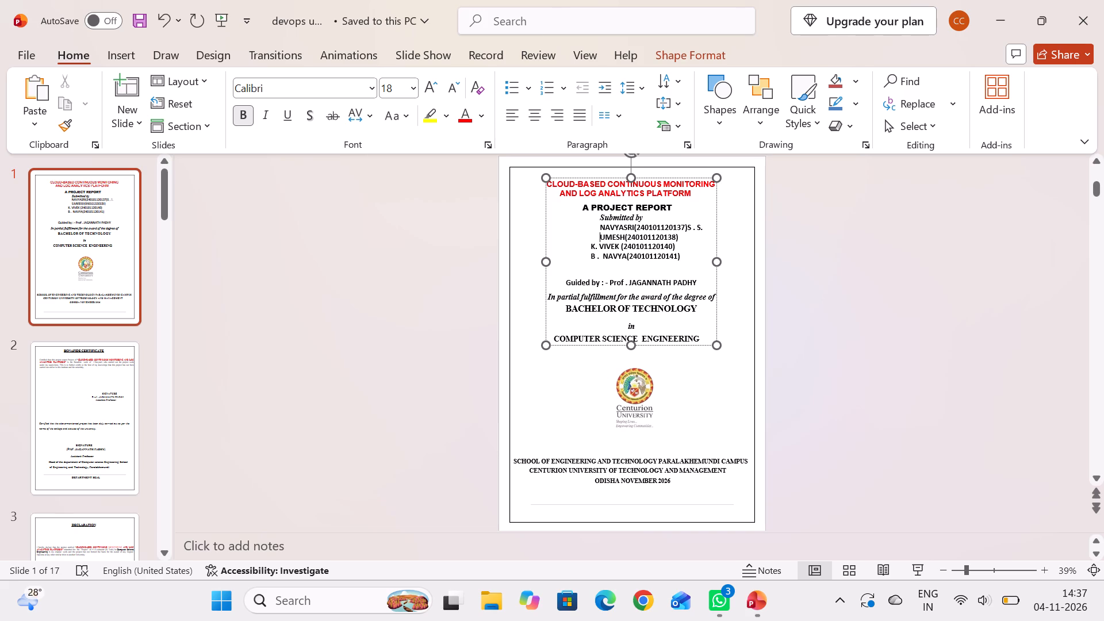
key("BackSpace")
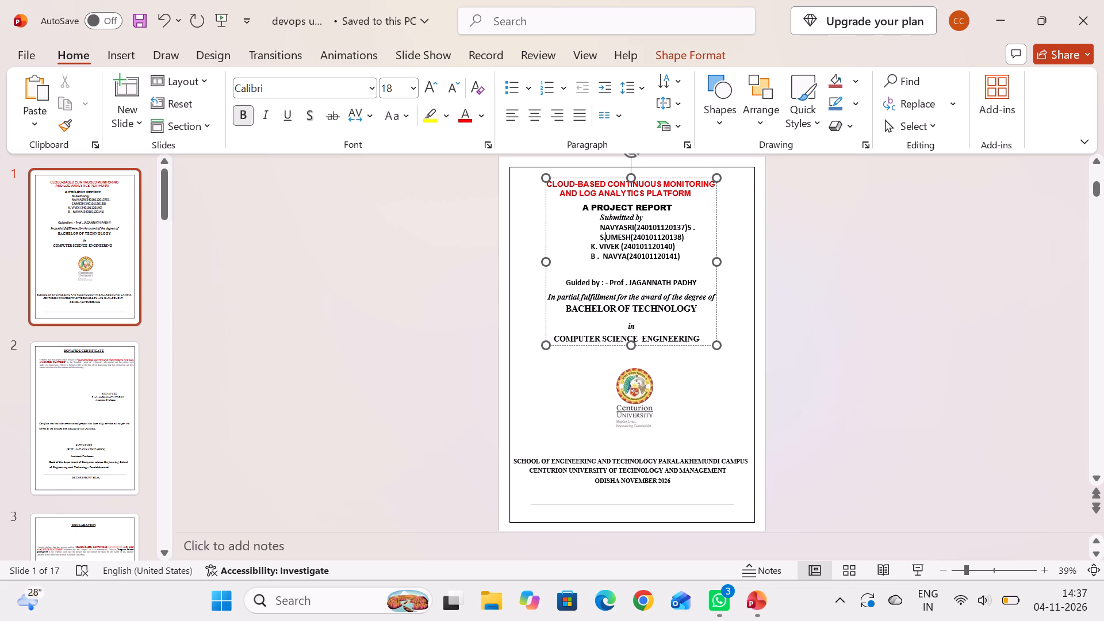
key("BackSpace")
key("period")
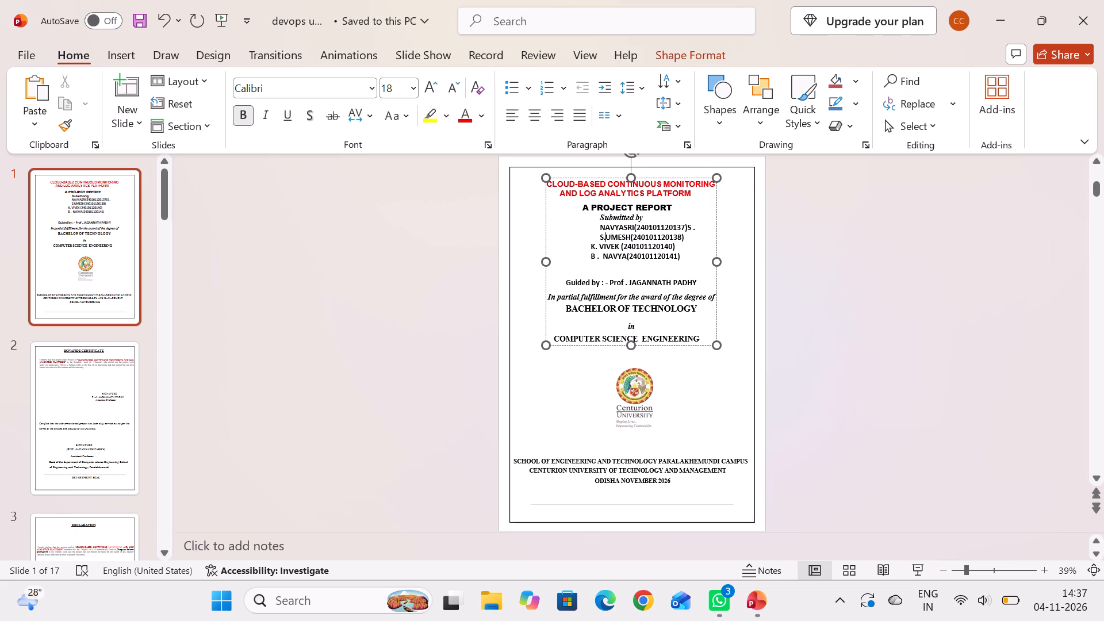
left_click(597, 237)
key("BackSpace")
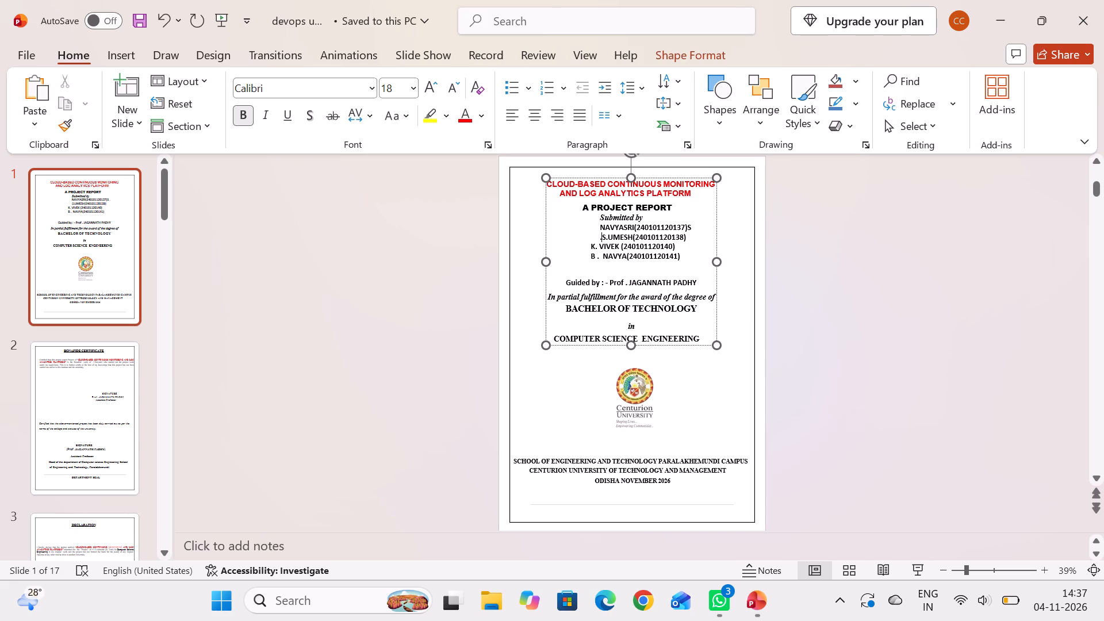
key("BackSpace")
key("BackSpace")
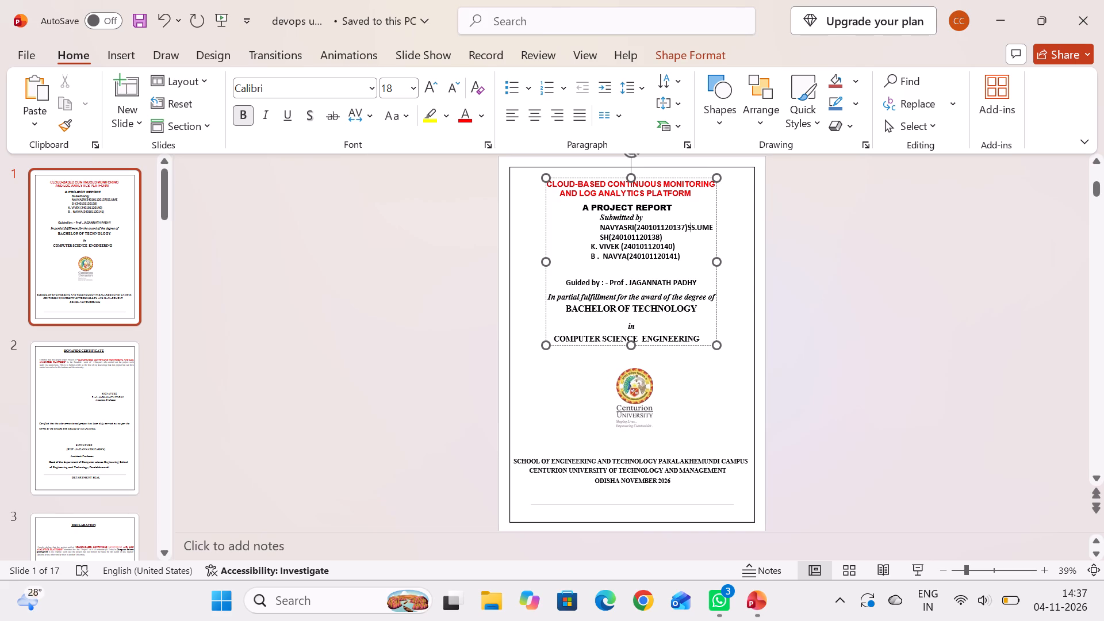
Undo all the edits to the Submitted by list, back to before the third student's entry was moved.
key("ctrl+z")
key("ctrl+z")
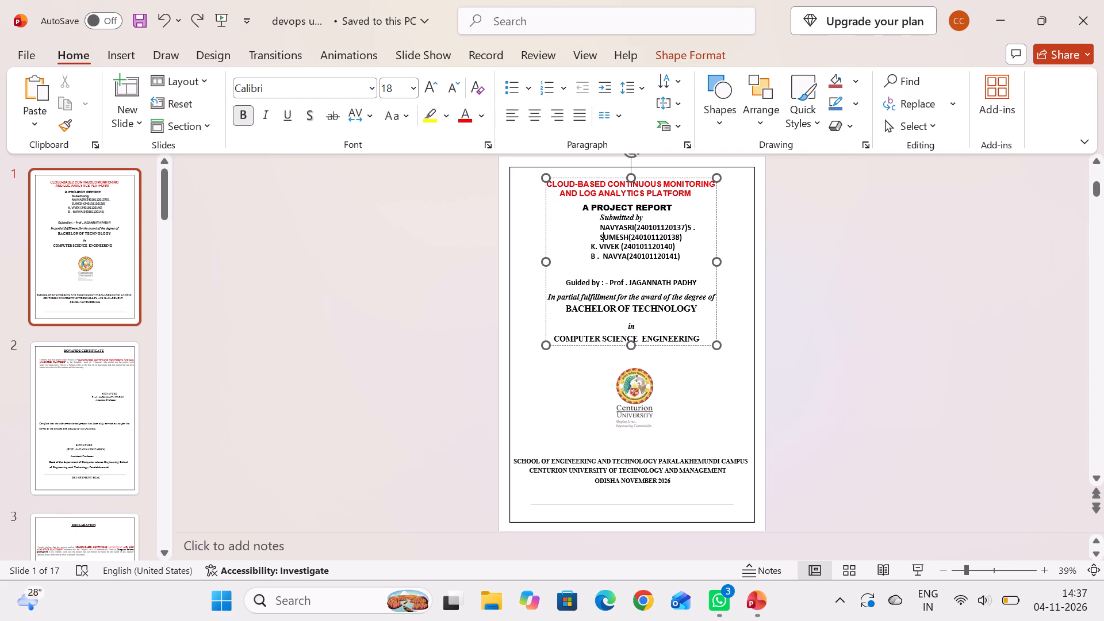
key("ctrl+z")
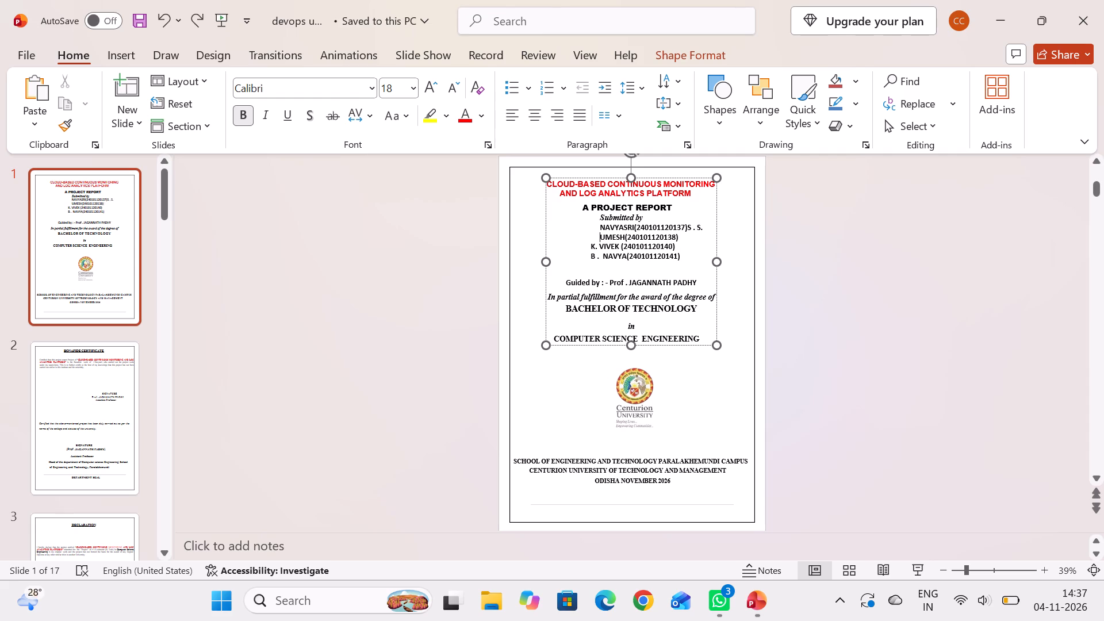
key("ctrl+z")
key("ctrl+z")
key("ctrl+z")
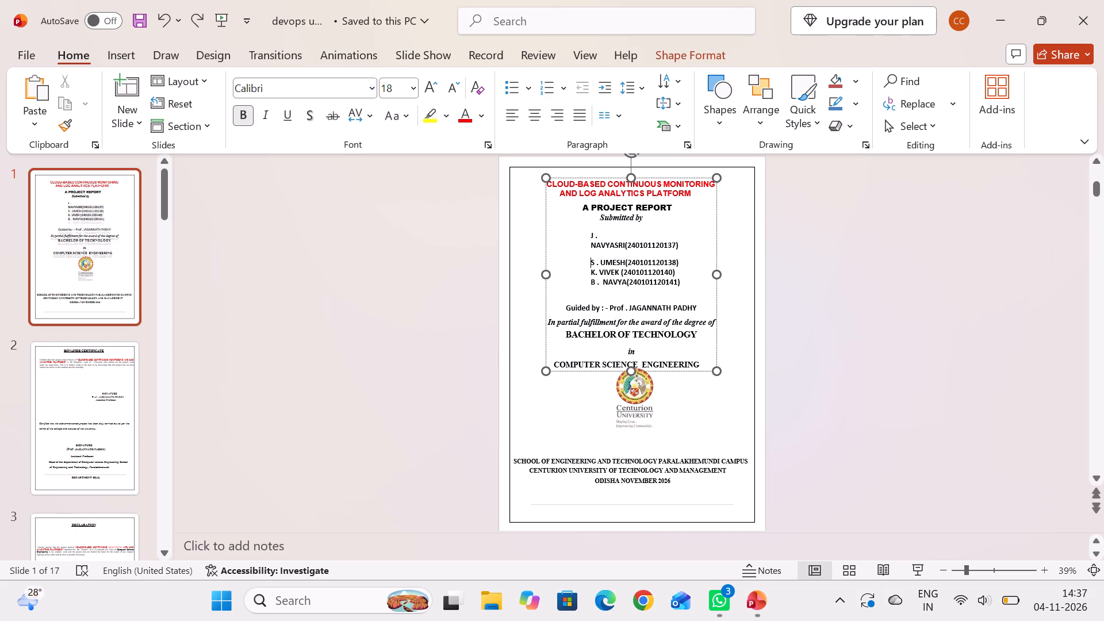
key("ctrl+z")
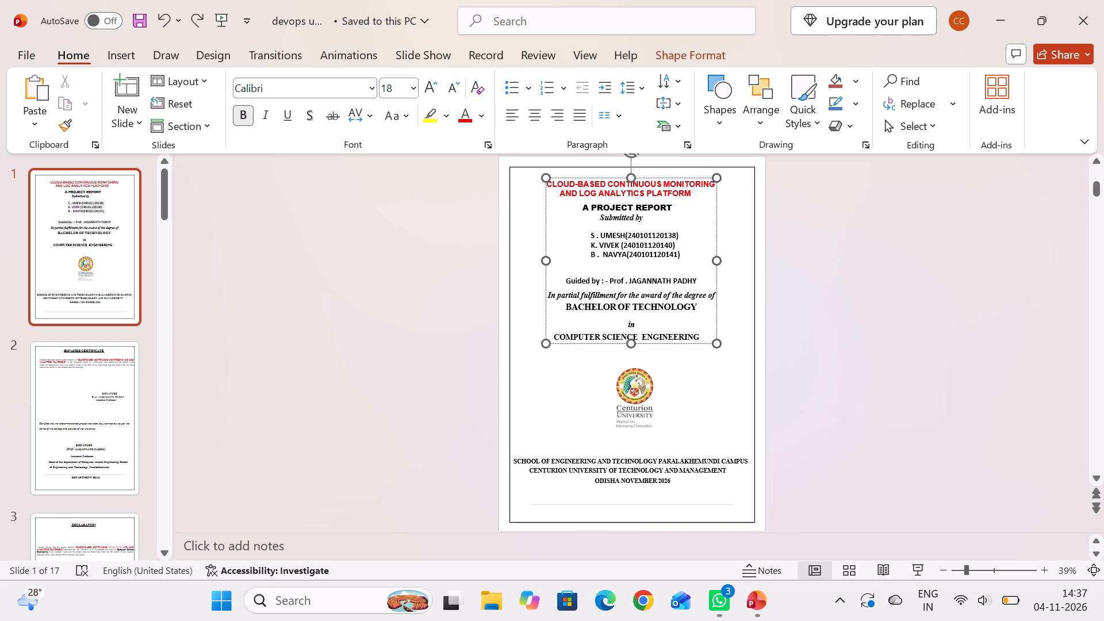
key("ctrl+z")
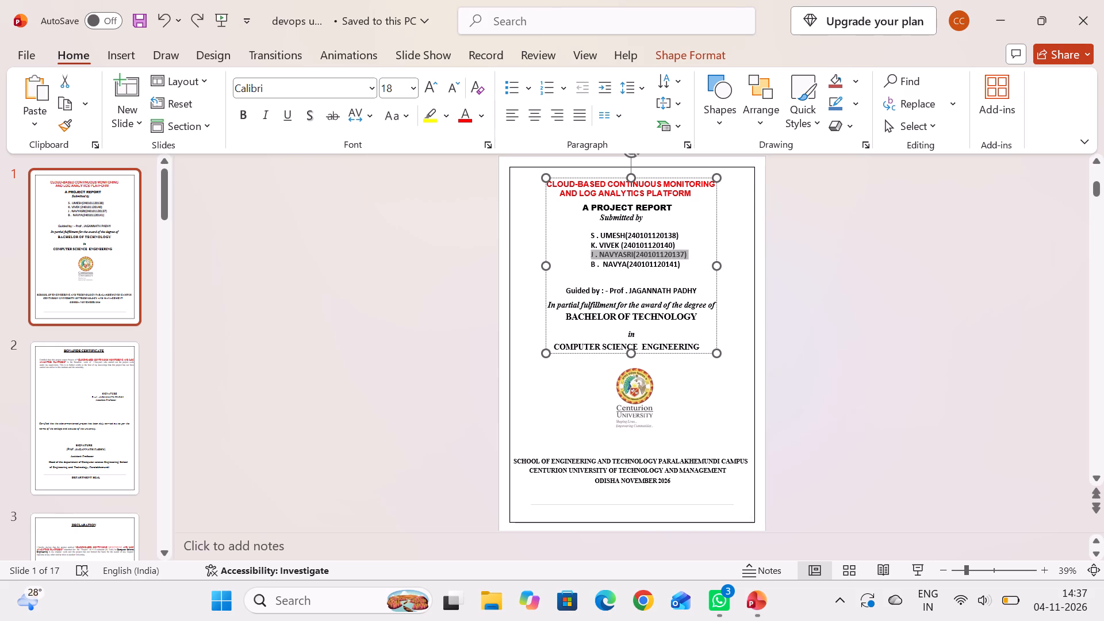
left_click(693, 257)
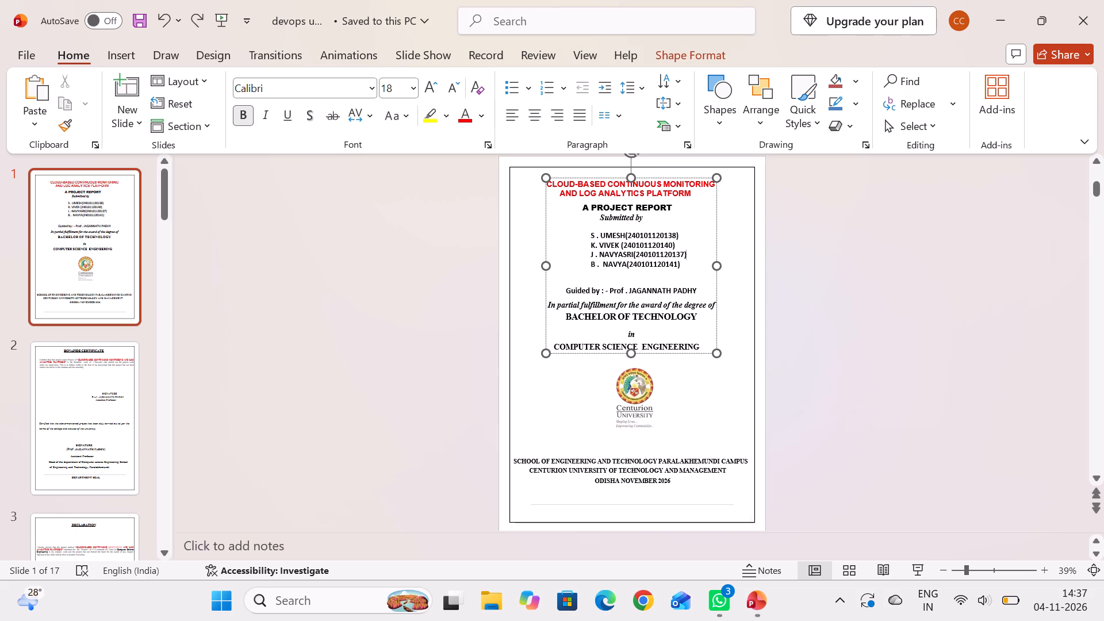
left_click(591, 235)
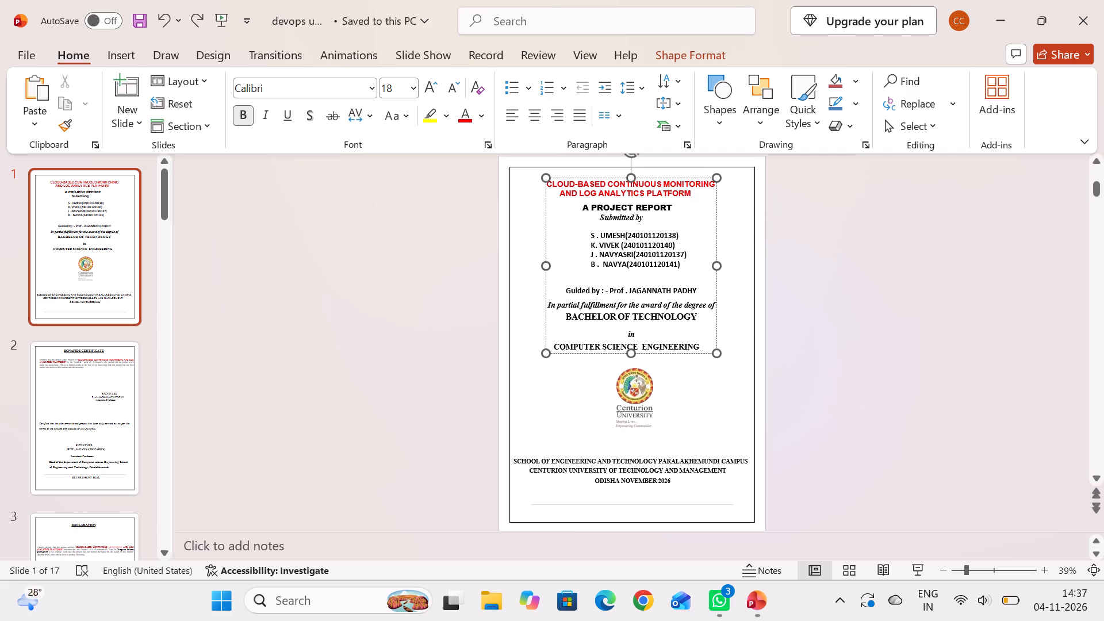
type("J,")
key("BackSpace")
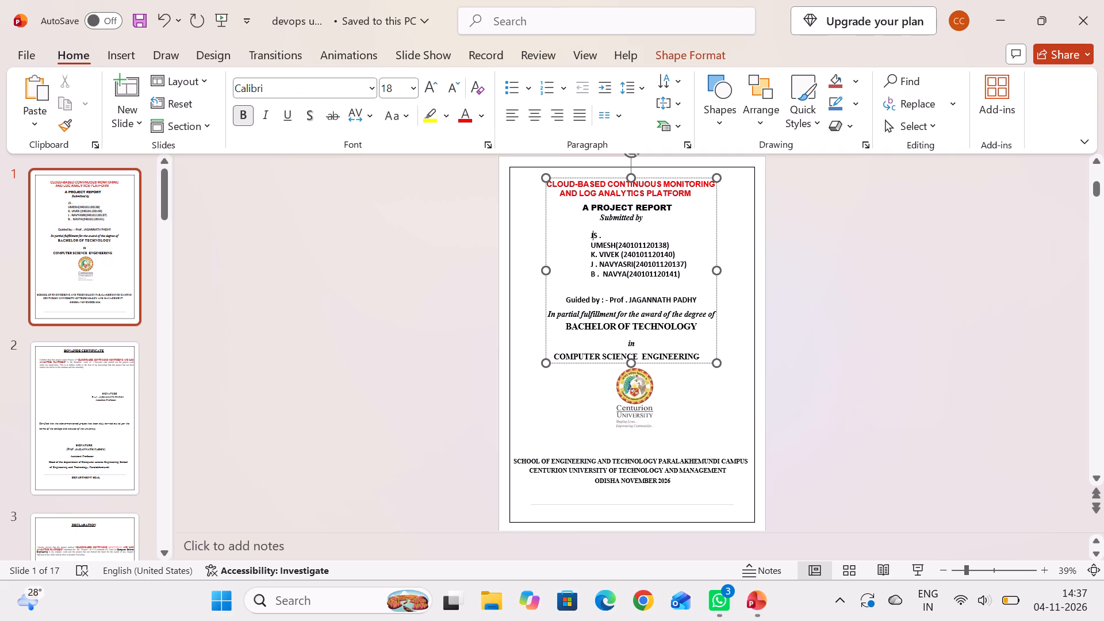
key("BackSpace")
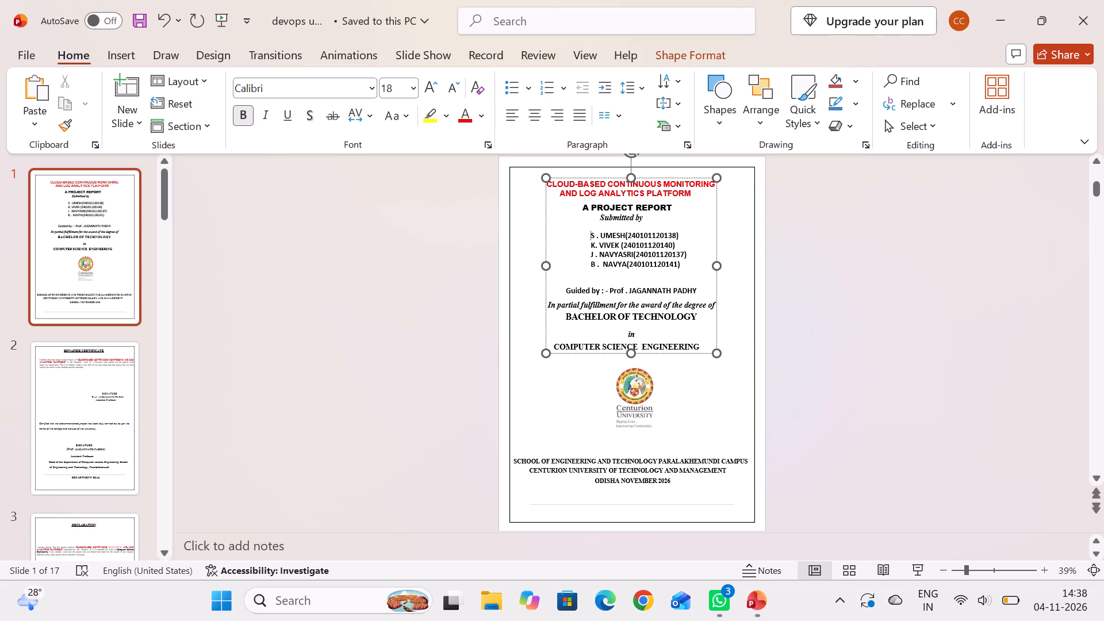
Move the third student's entry to the top of the Submitted by list on the title slide by cutting and pasting its line.
left_click(590, 260)
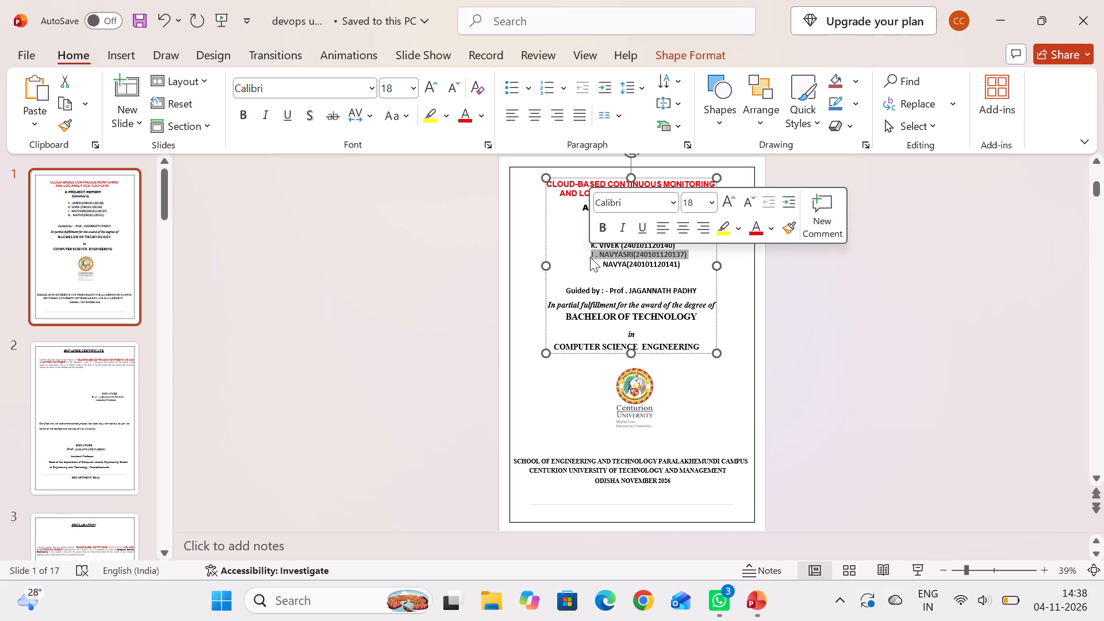
key("ctrl+c")
key("BackSpace")
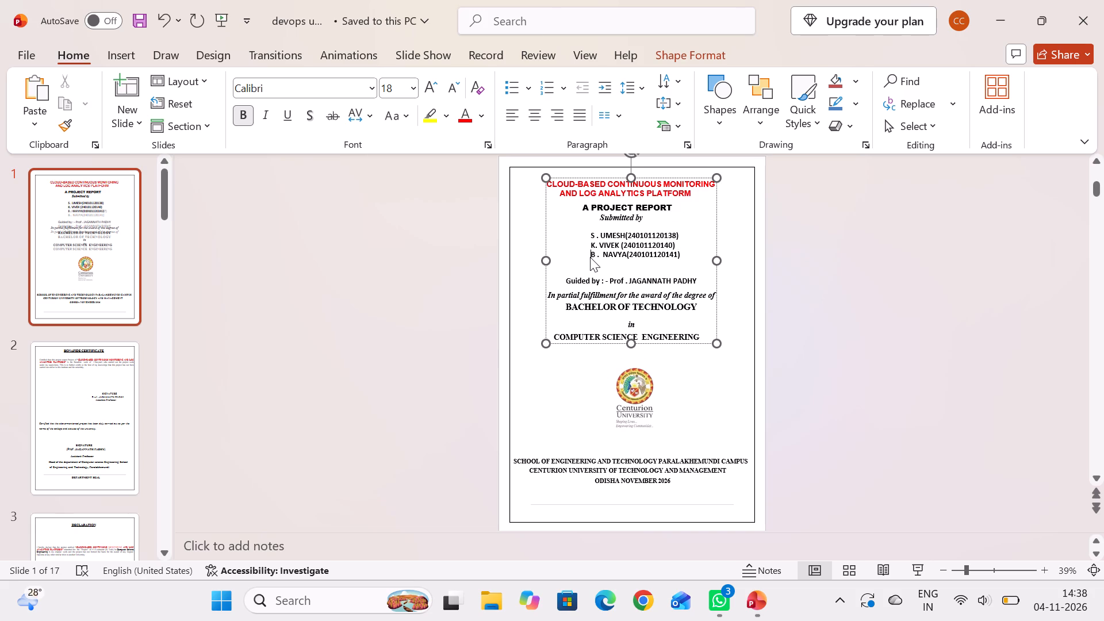
left_click(593, 231)
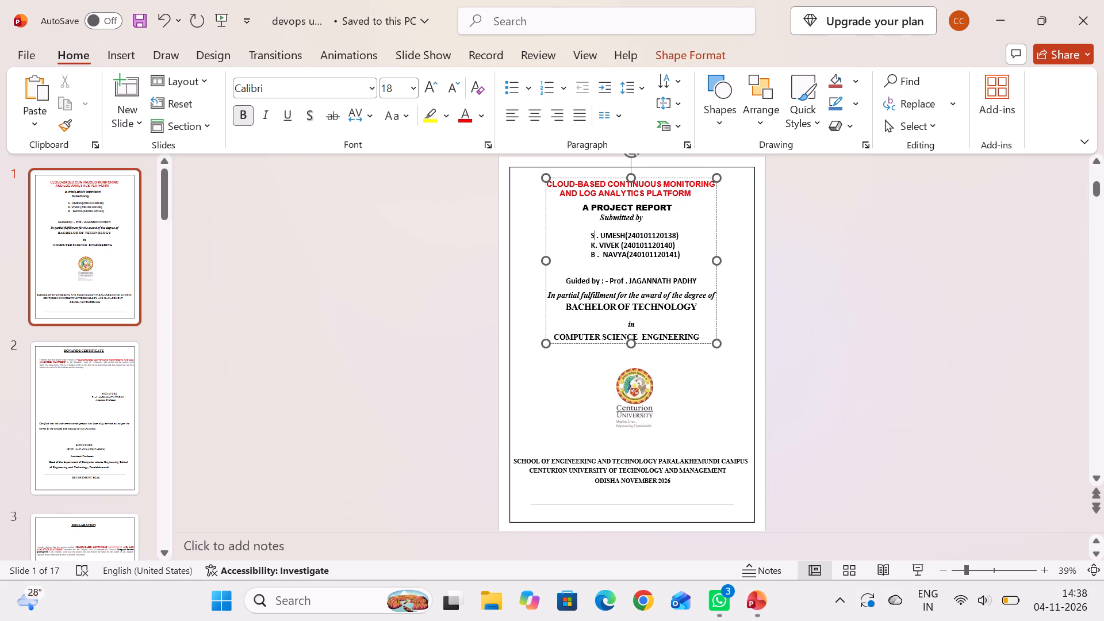
left_click(587, 233)
key("ctrl+v")
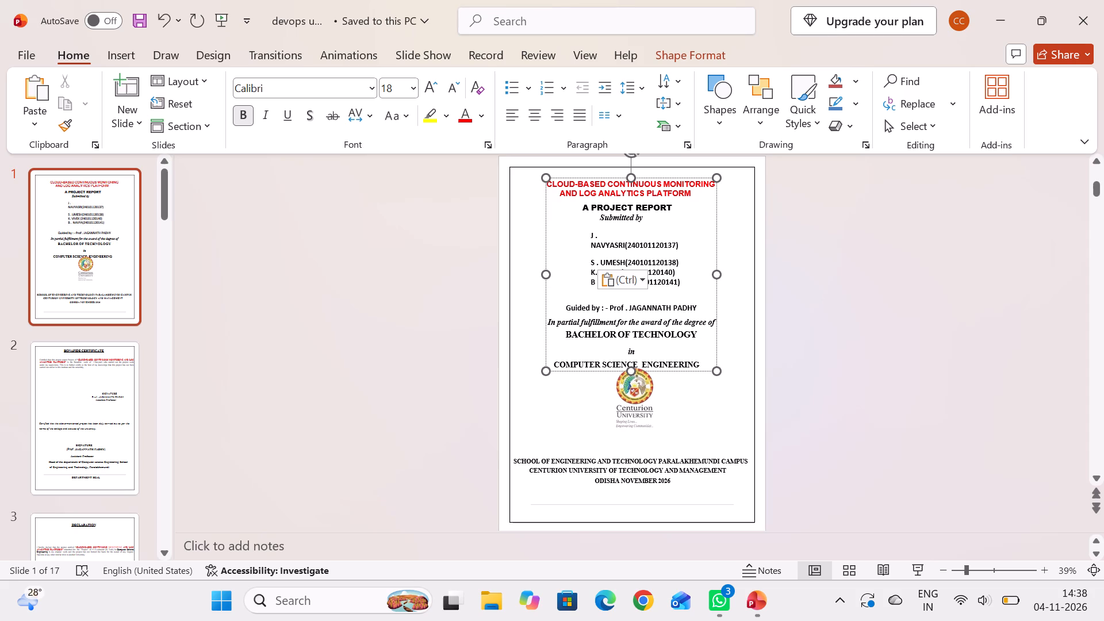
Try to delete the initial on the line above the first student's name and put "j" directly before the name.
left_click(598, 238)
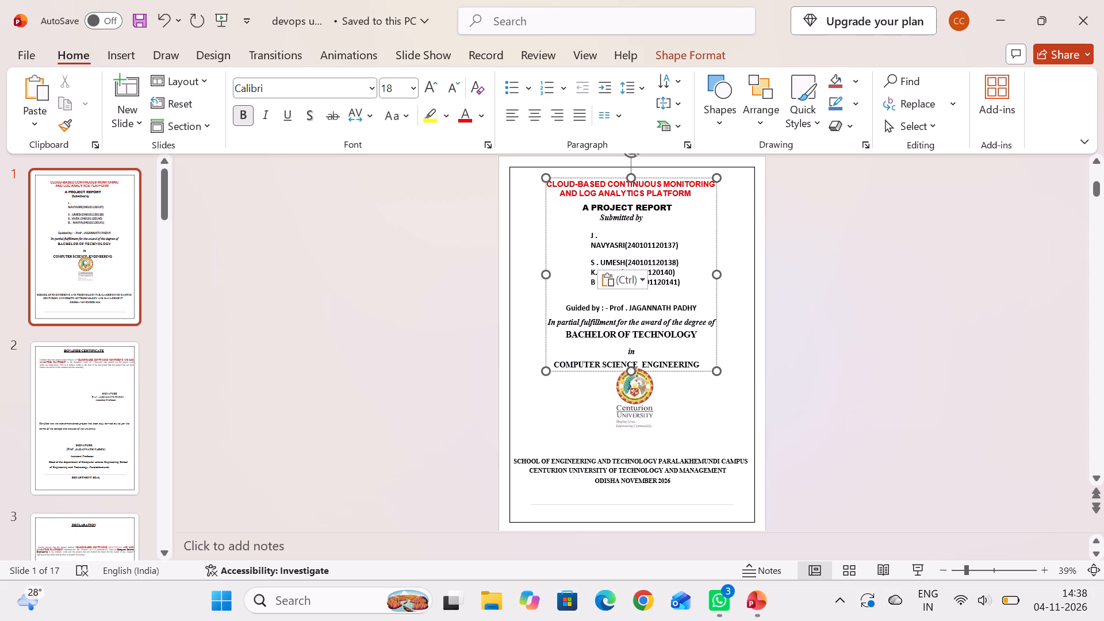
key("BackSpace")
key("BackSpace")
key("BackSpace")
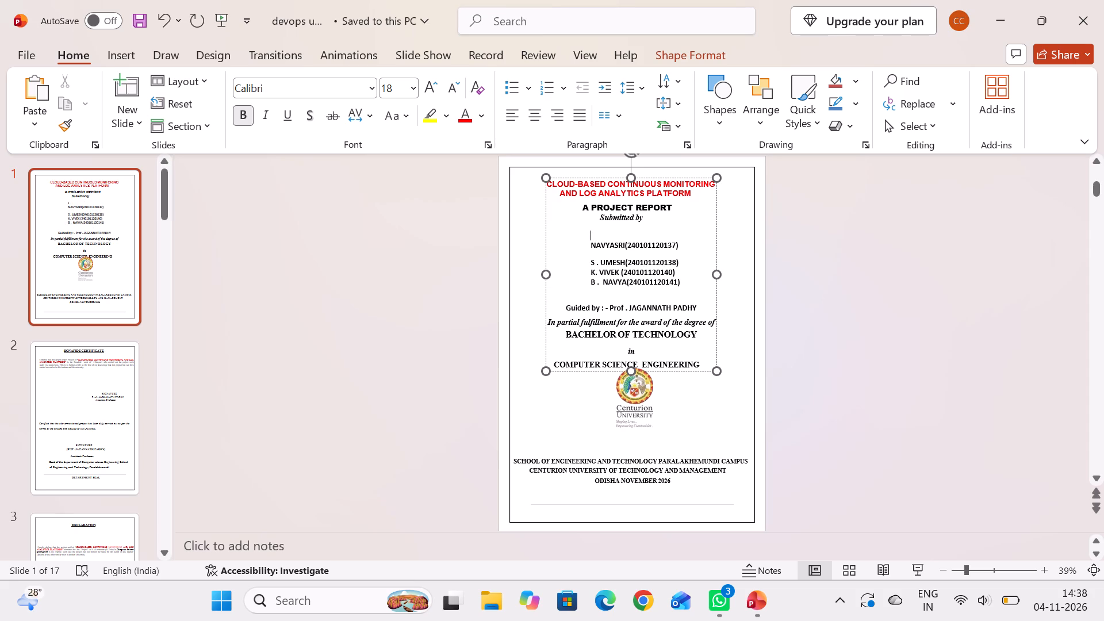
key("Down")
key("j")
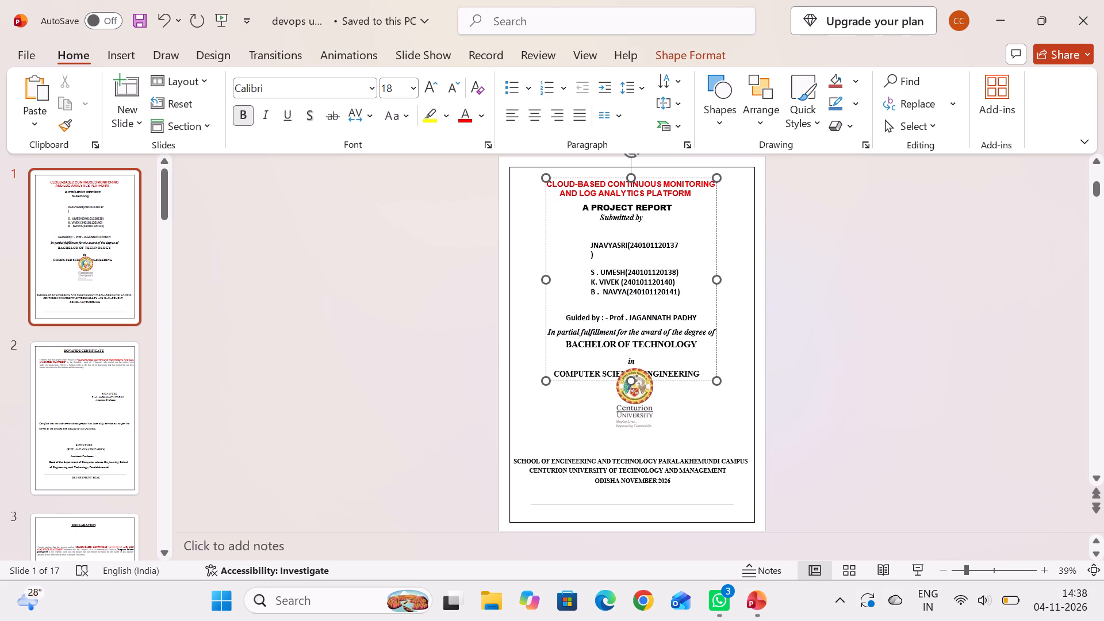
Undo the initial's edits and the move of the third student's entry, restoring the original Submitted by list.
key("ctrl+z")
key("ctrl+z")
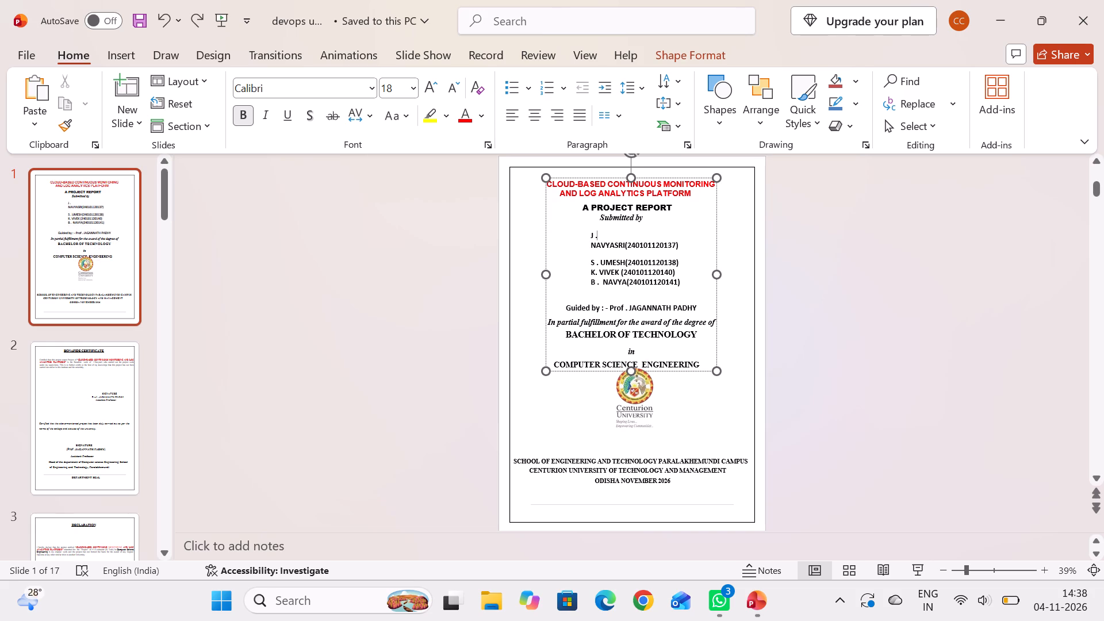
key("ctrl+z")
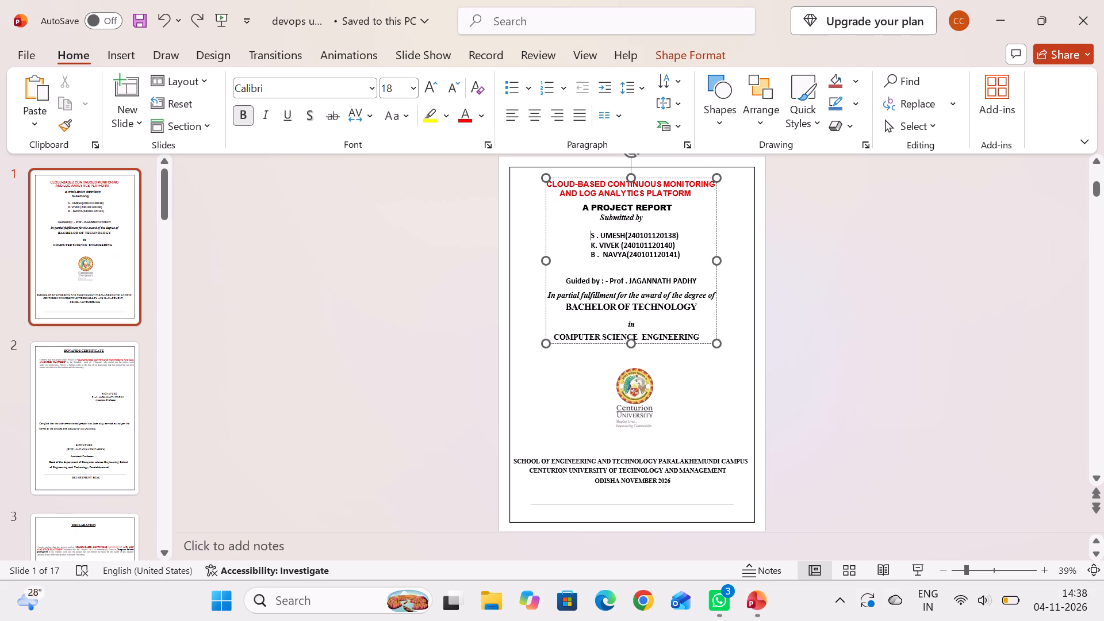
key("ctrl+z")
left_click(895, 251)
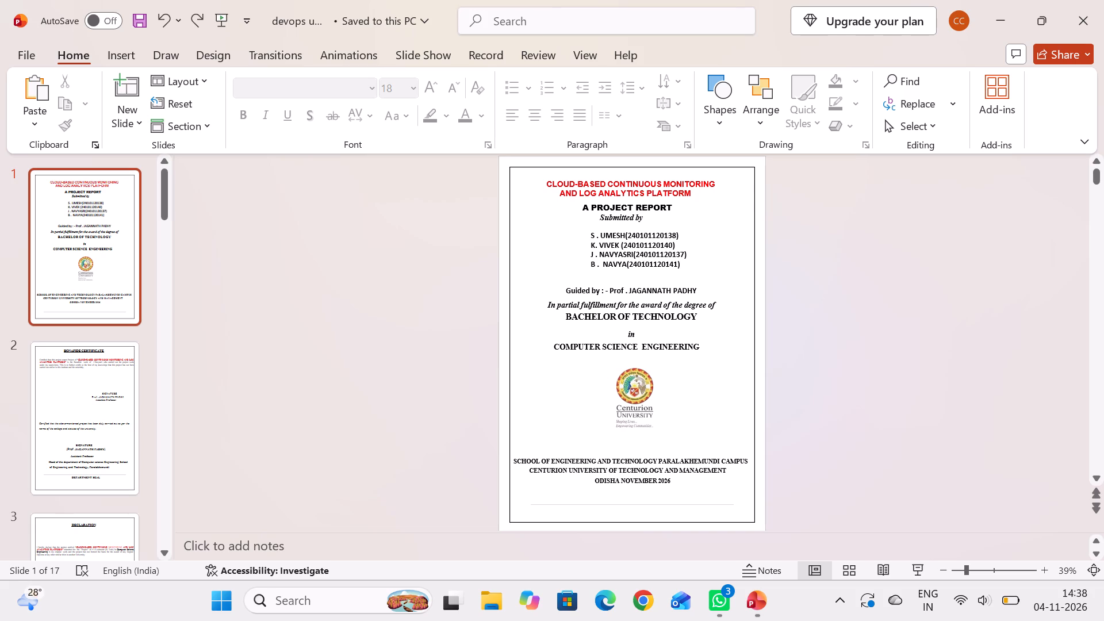
Move the third student's entry to directly below the first by copying it, deleting it and pasting it after the first entry.
left_click_drag(591, 236, 662, 268)
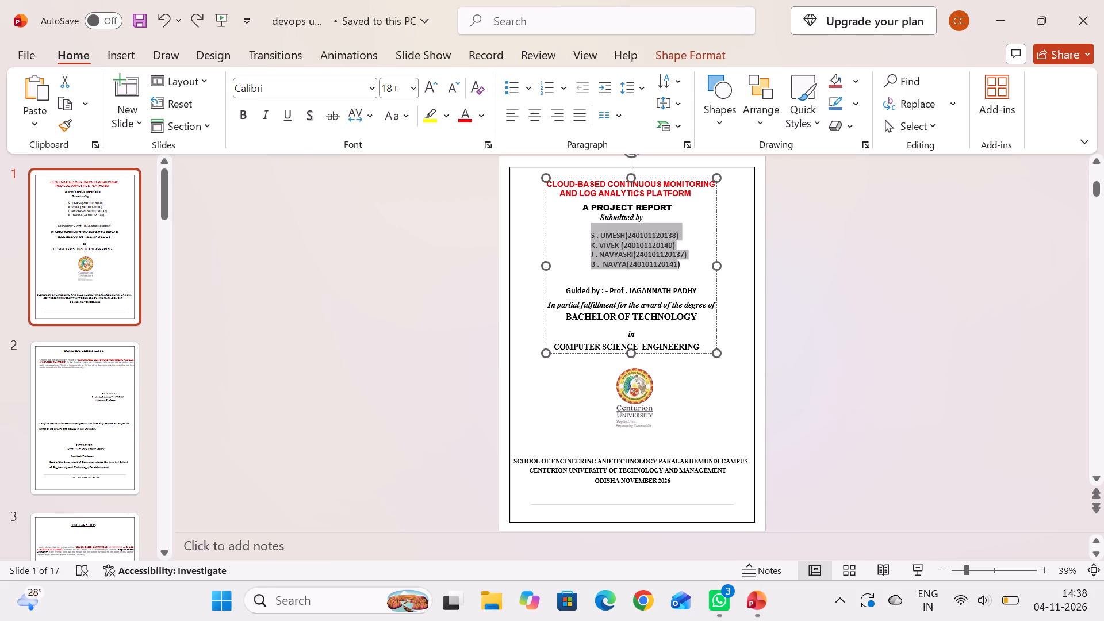
left_click_drag(662, 268, 666, 269)
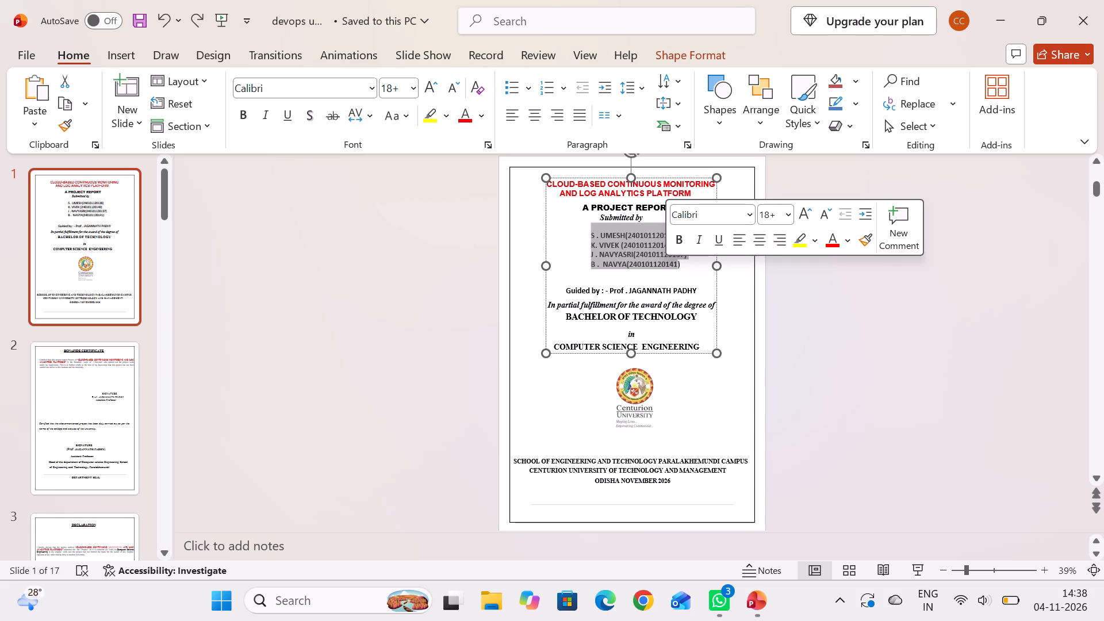
left_click(685, 270)
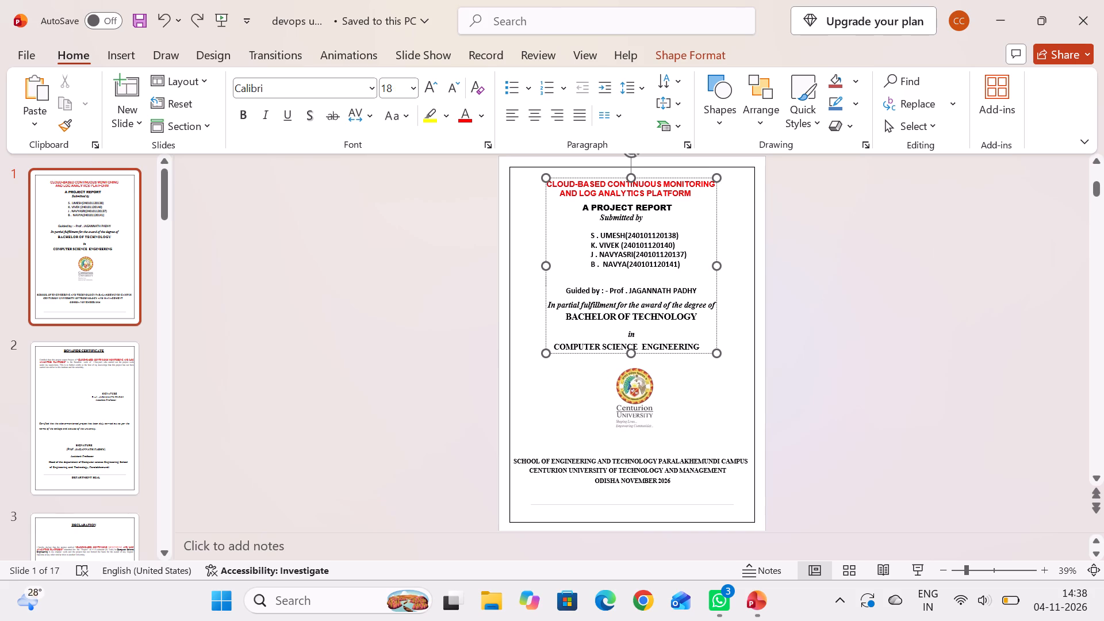
left_click_drag(588, 254, 653, 254)
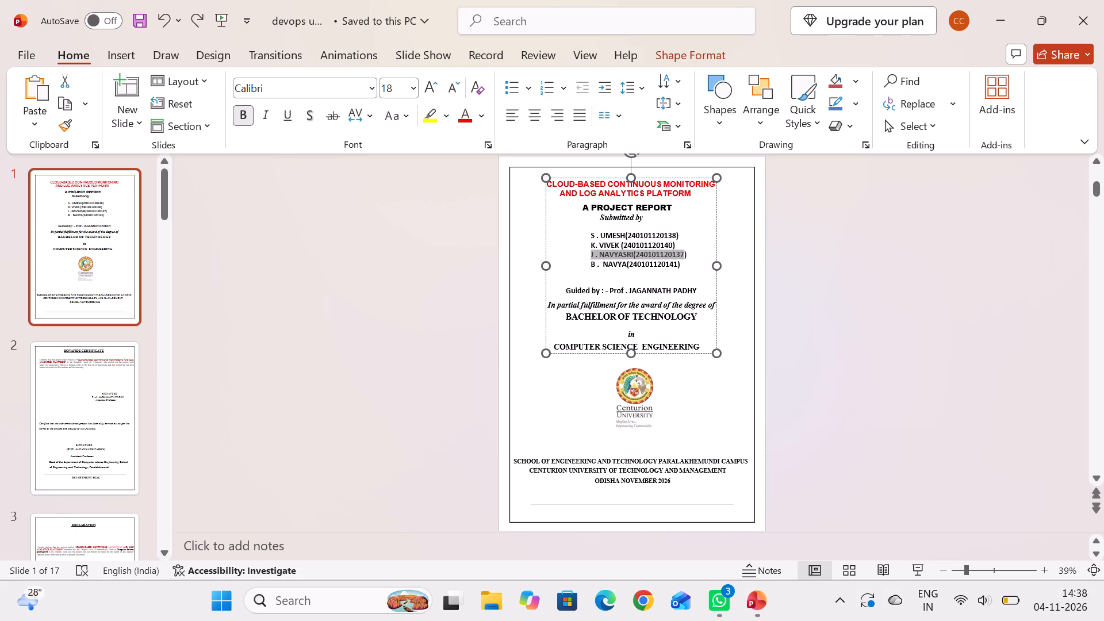
left_click_drag(653, 254, 693, 256)
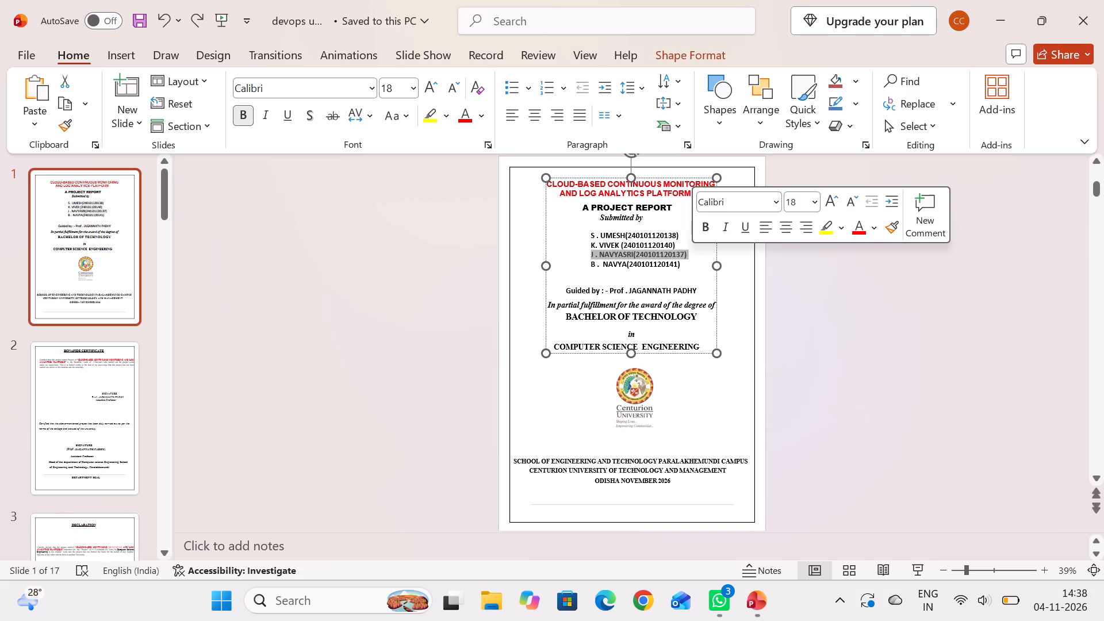
key("ctrl+c")
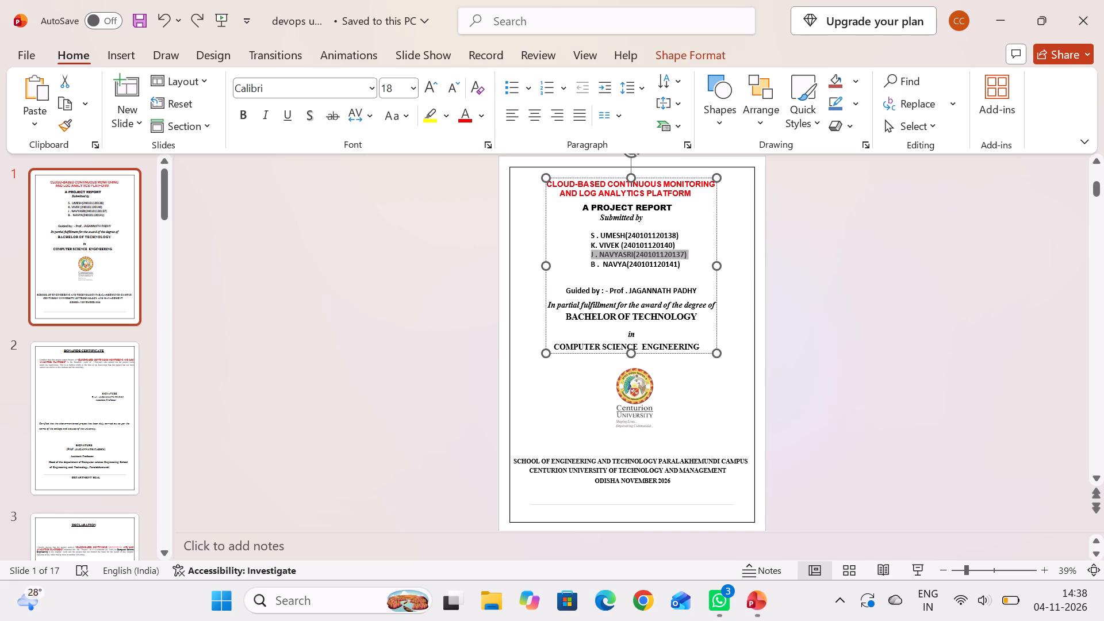
key("BackSpace")
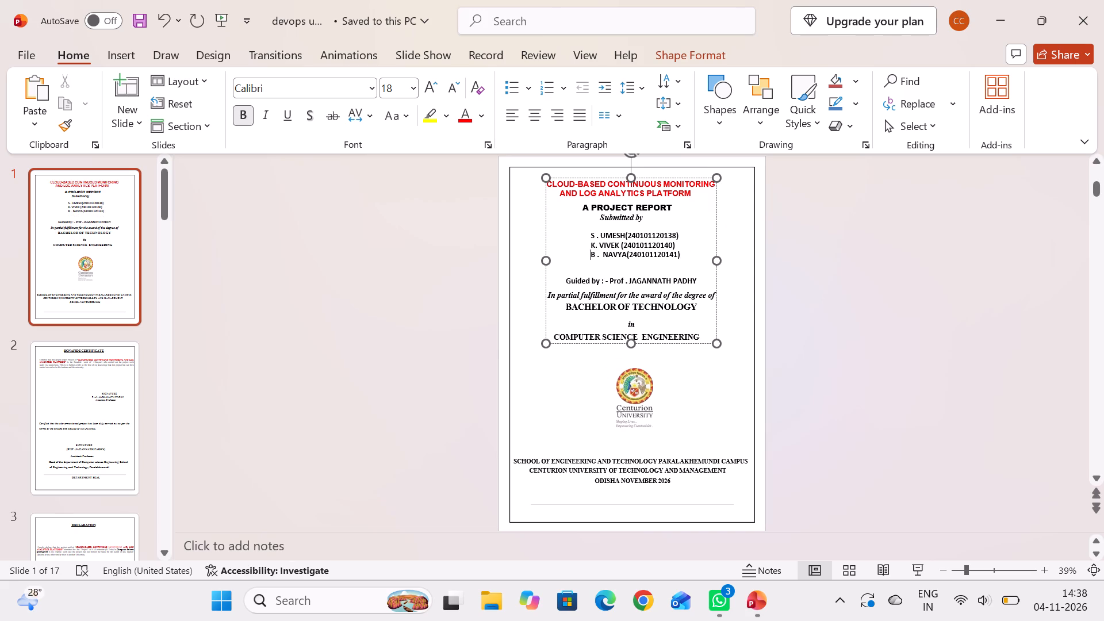
left_click_drag(680, 236, 413, 272)
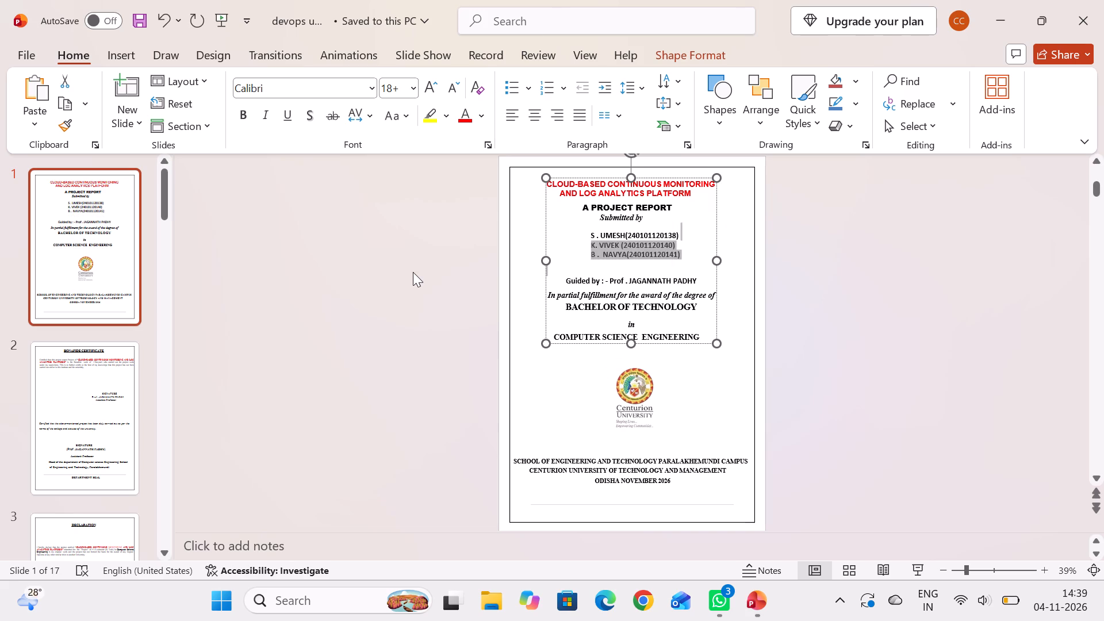
left_click(413, 272)
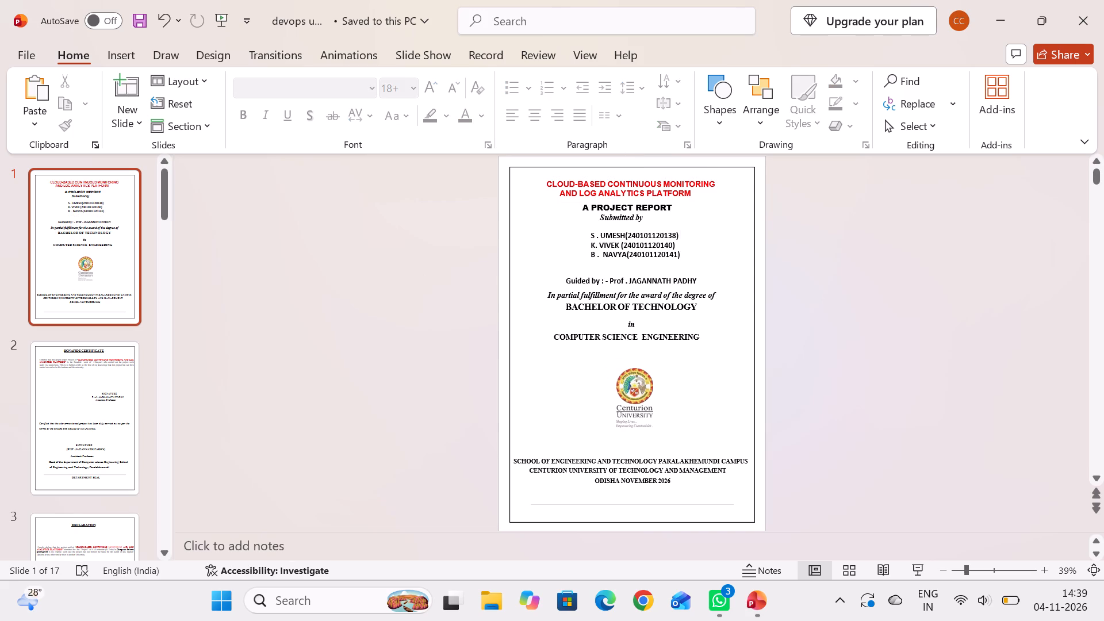
left_click_drag(685, 237, 625, 233)
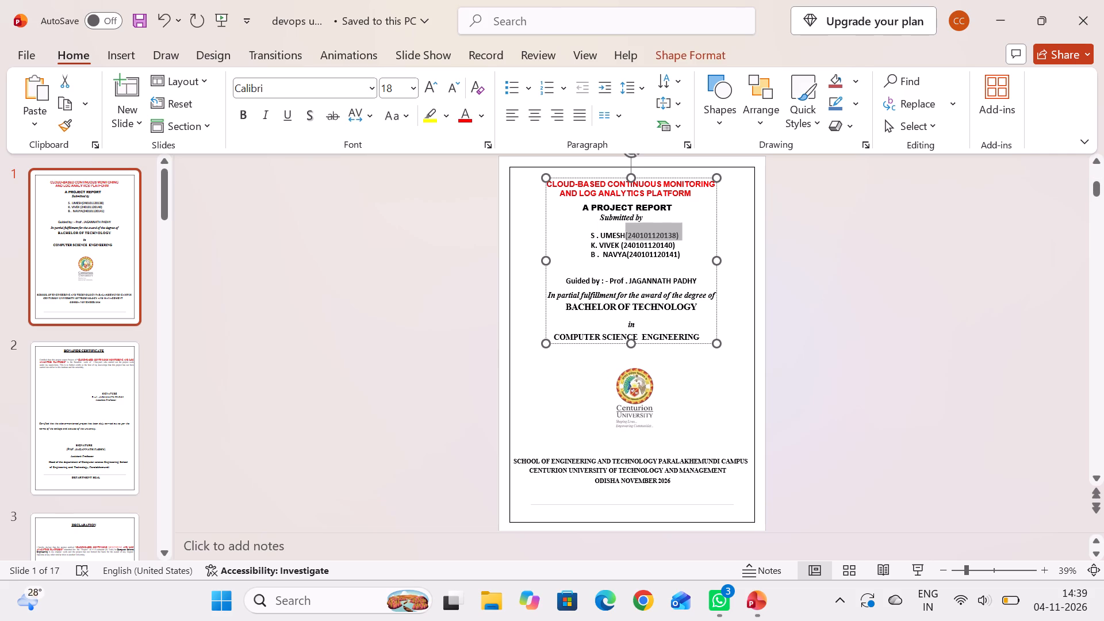
left_click_drag(625, 233, 604, 233)
left_click_drag(604, 233, 592, 235)
left_click(580, 240)
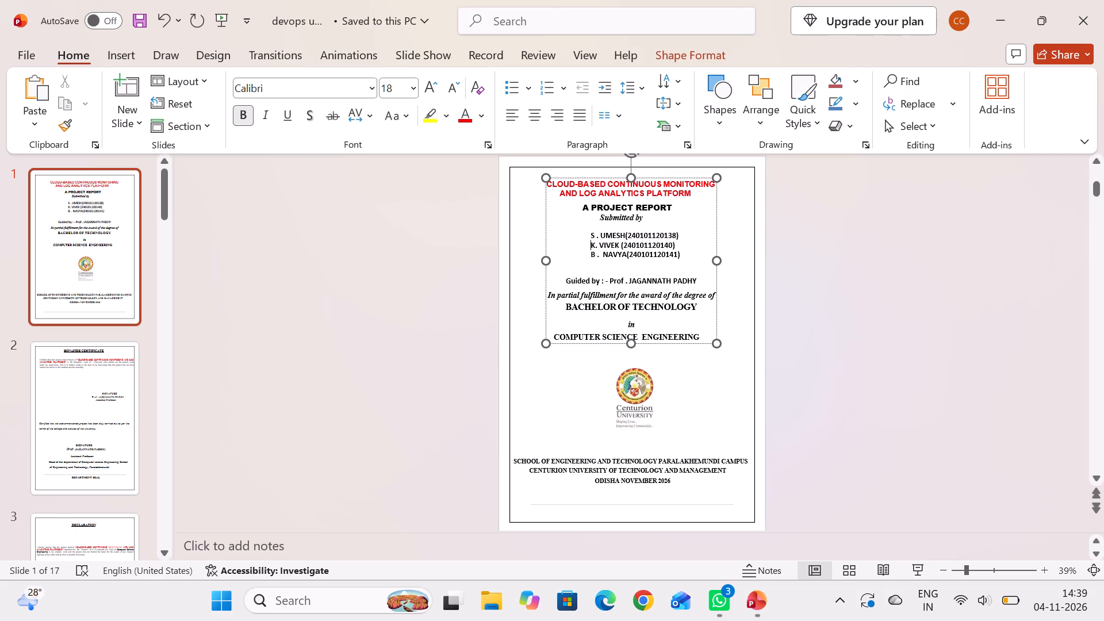
left_click(679, 232)
key("ctrl+v")
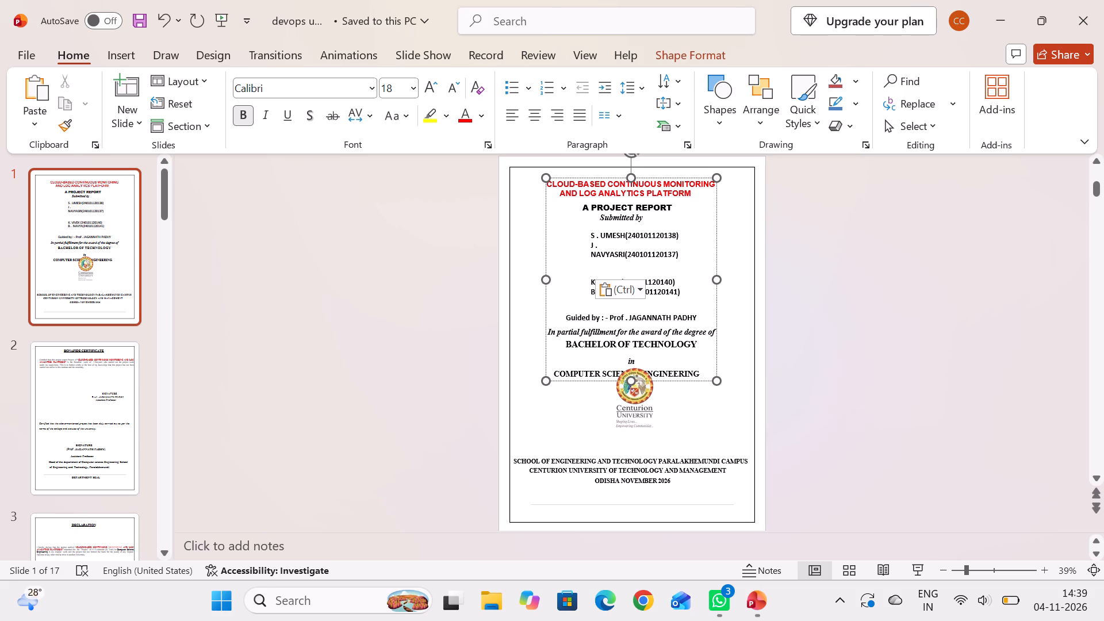
Remove the blank space between the pasted second entry and the third student's entry.
left_click(684, 262)
key("BackSpace")
key("BackSpace")
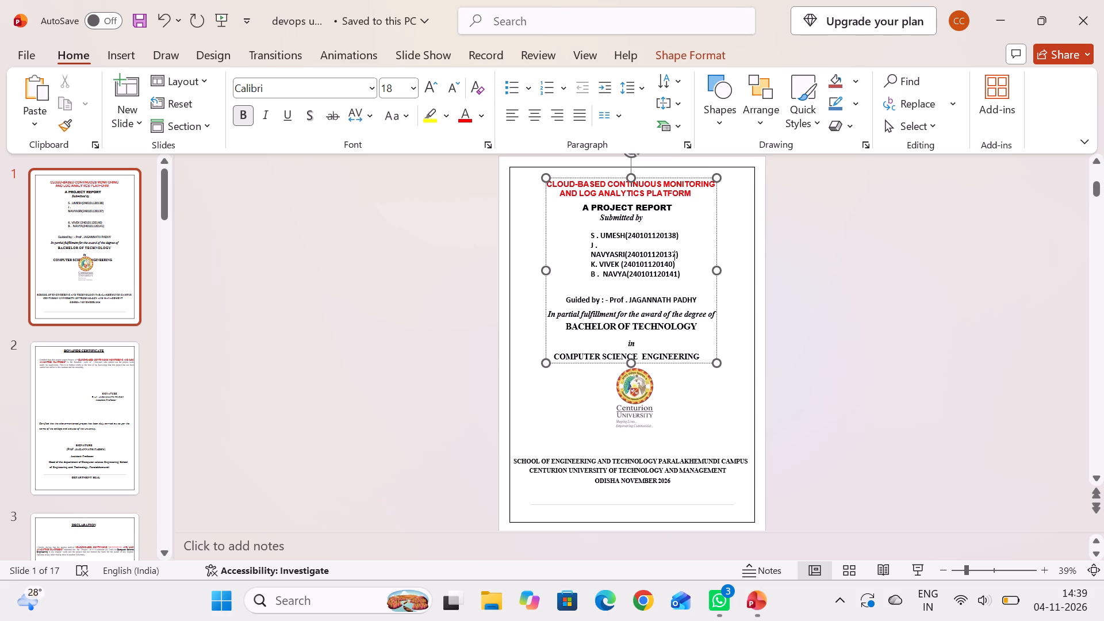
Break the second entry before the student's name, try joining the name to its initial, and undo that joining.
left_click(604, 247)
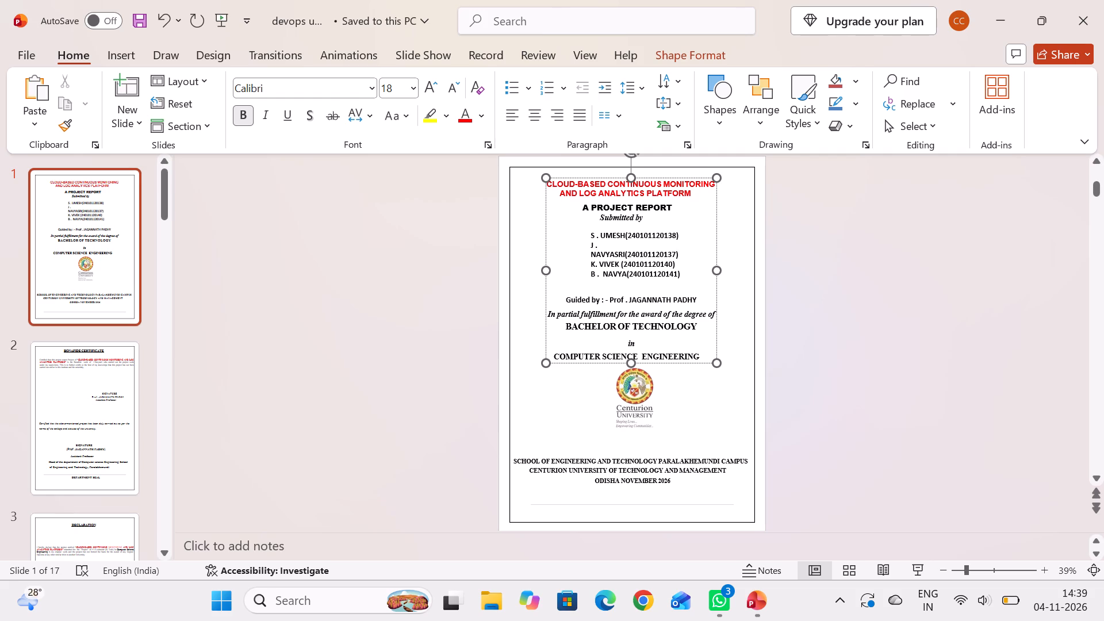
left_click(584, 253)
key("Return")
key("BackSpace")
key("BackSpace")
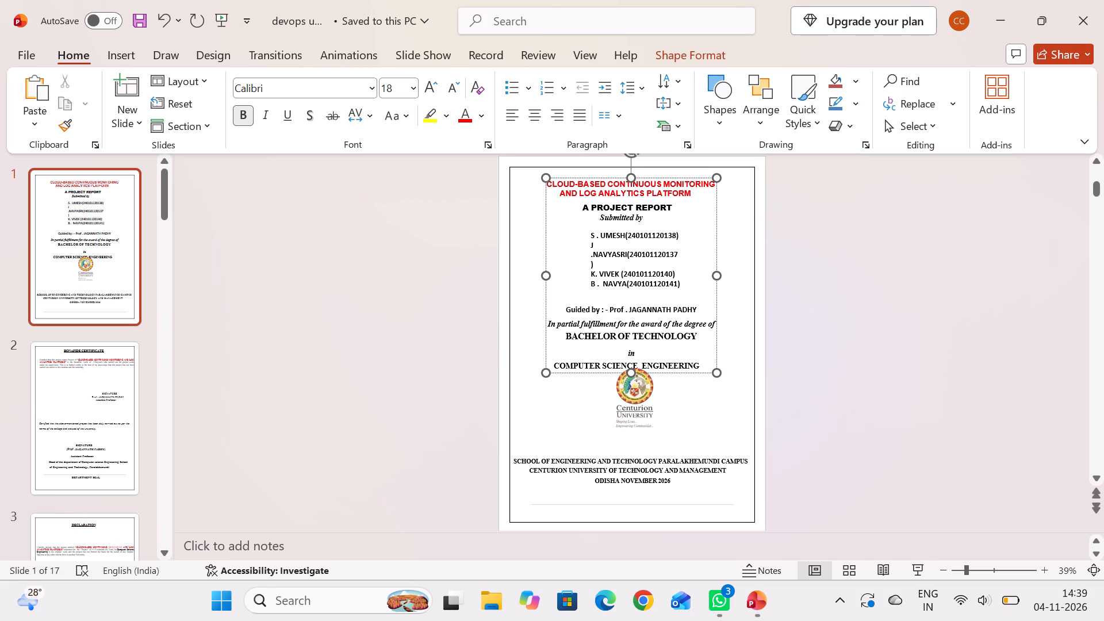
key("ctrl+z")
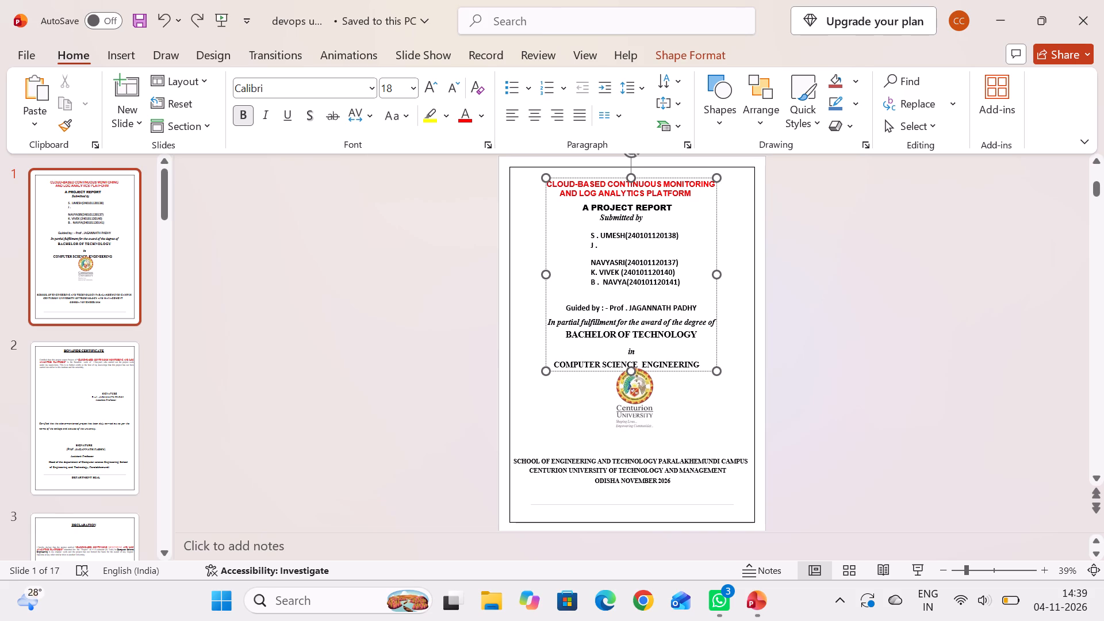
Delete the separate initial line between the first student's entry and the second student's name.
left_click(615, 248)
key("BackSpace")
key("BackSpace")
key("BackSpace")
key("BackSpace")
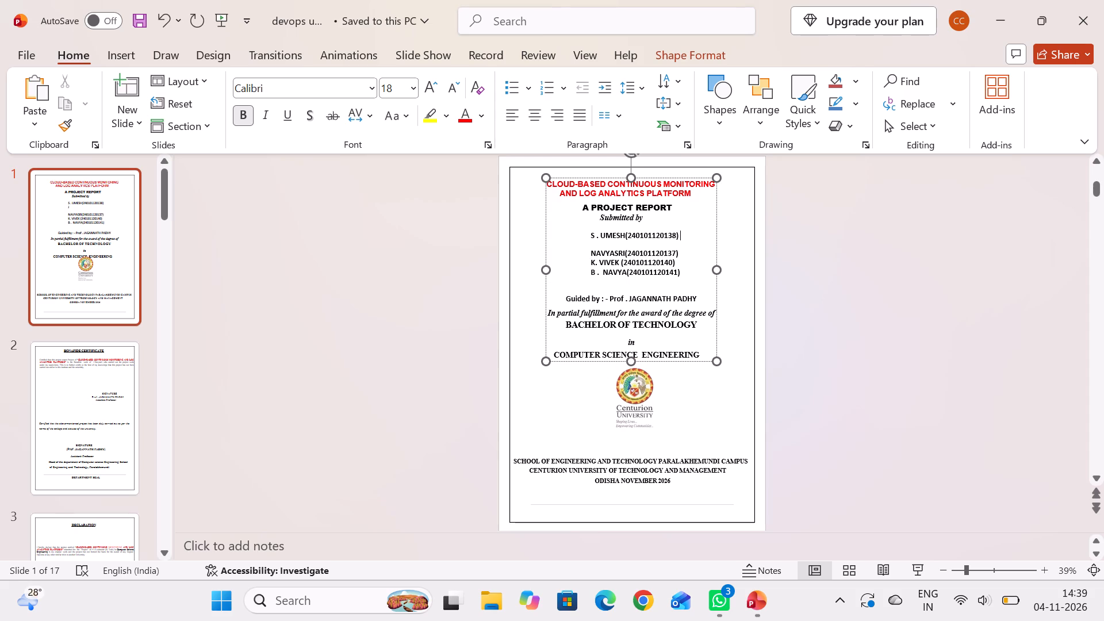
Delete the entire first student's entry and the word "by" above it, and start a new line after "Submitted".
key("BackSpace")
key("BackSpace")
key("BackSpace")
key("BackSpace")
key("BackSpace")
key("BackSpace")
key("BackSpace")
key("BackSpace")
key("BackSpace")
key("BackSpace")
key("BackSpace")
key("BackSpace")
key("BackSpace")
key("BackSpace")
key("BackSpace")
key("BackSpace")
key("BackSpace")
key("BackSpace")
key("BackSpace")
key("BackSpace")
key("BackSpace")
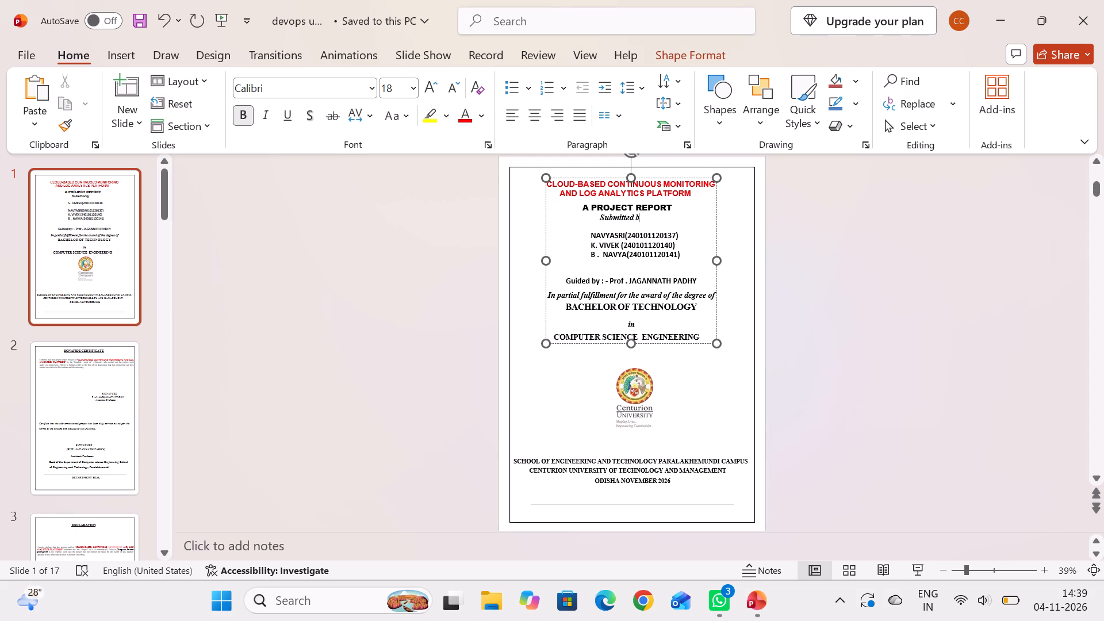
key("BackSpace")
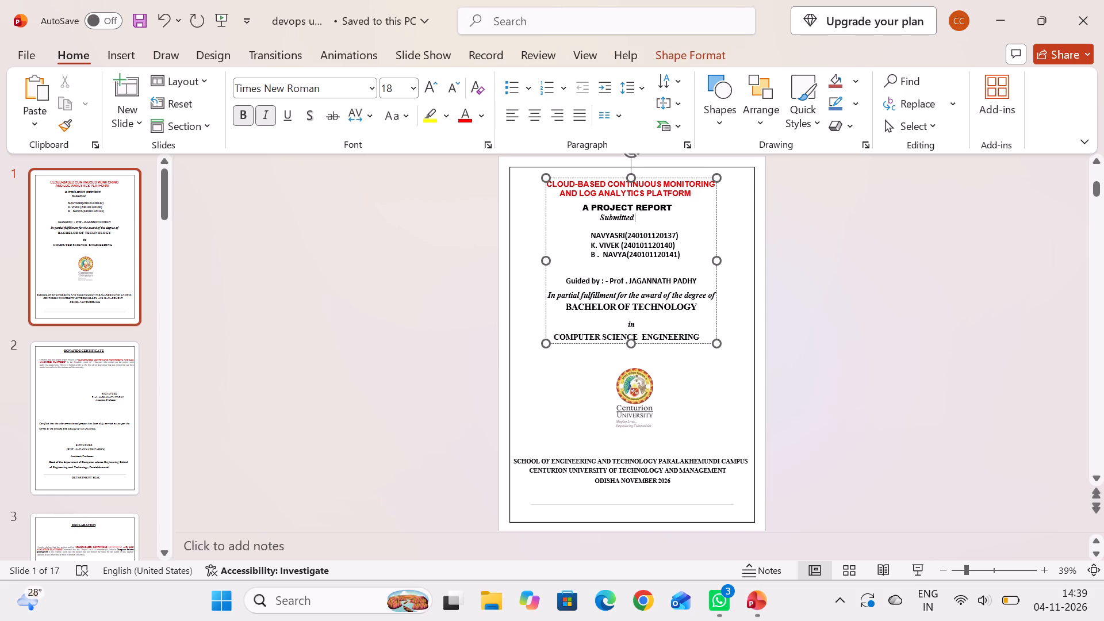
key("Return")
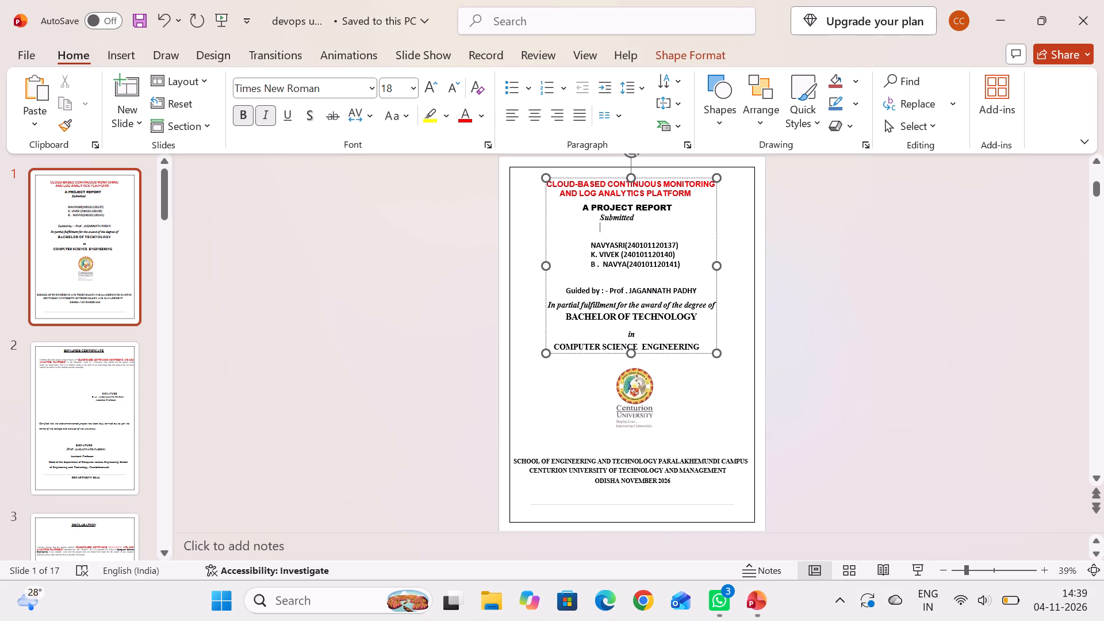
Remove the blank line above the first student's entry on the cover slide.
left_click(592, 245)
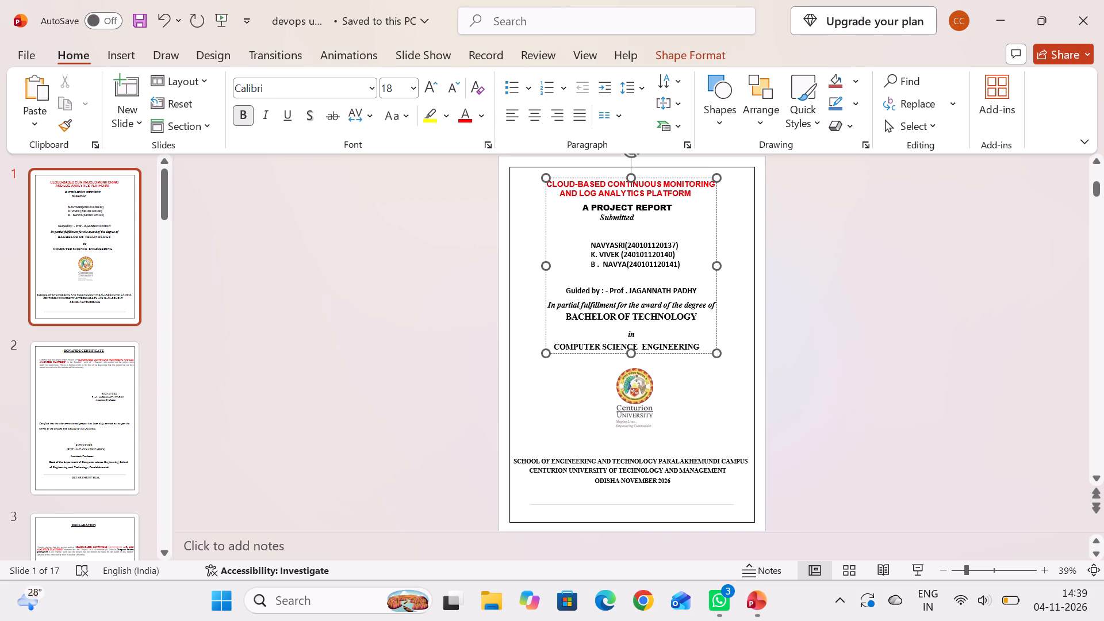
left_click(622, 234)
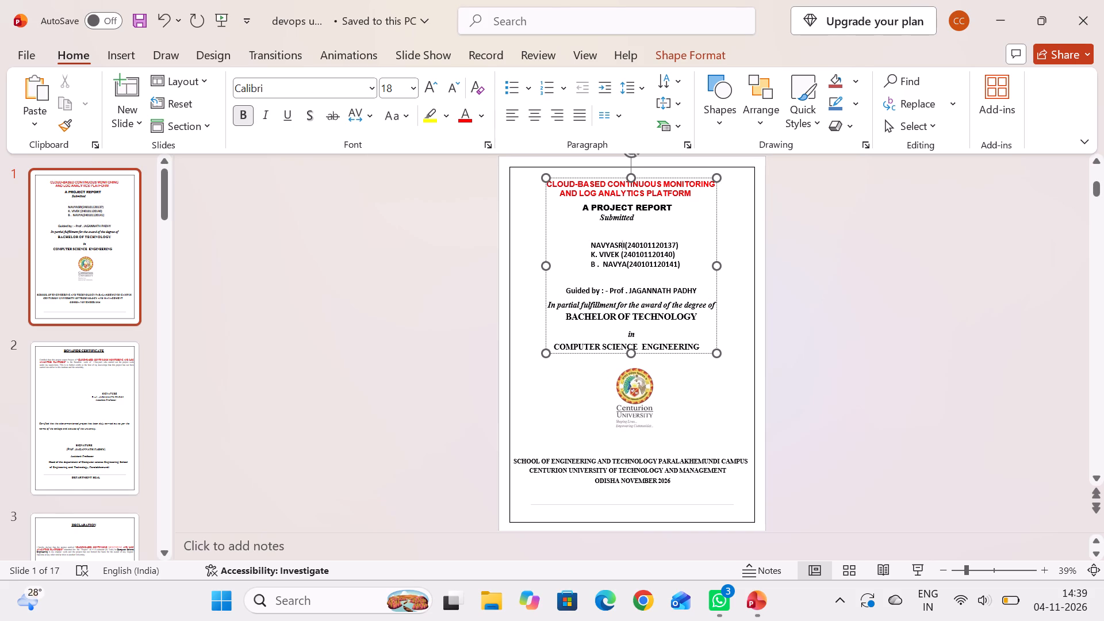
left_click(603, 236)
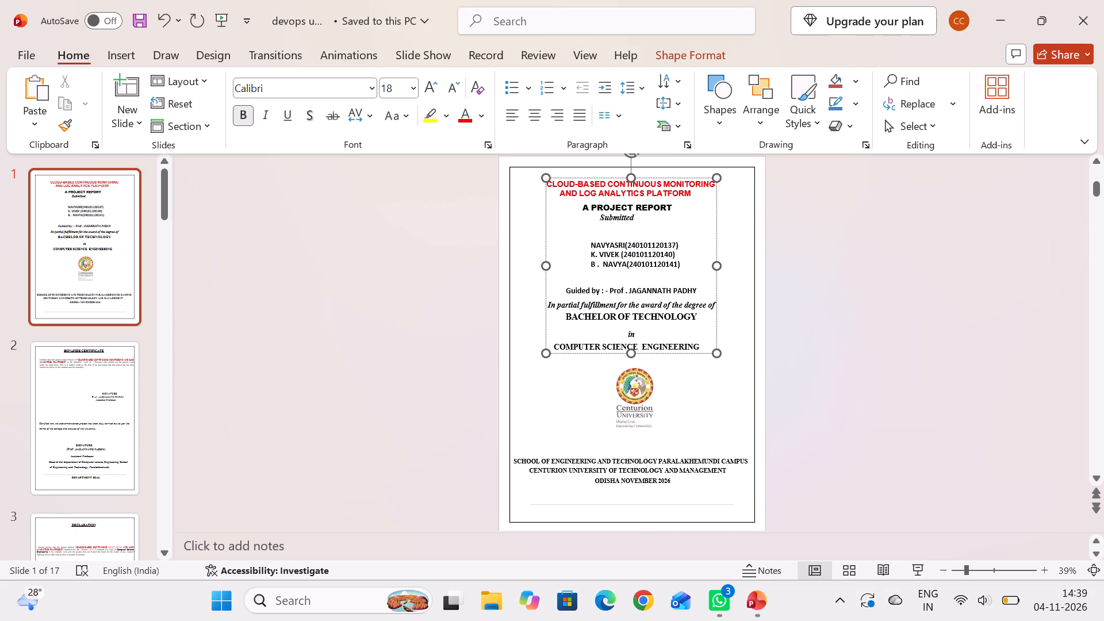
left_click(619, 235)
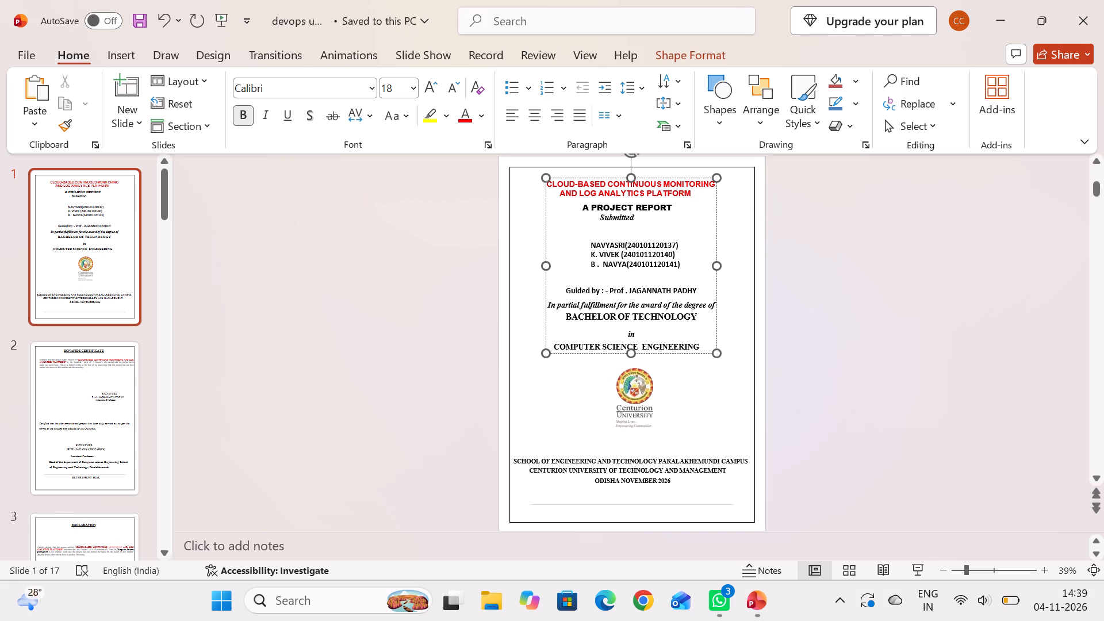
left_click(591, 245)
key("BackSpace")
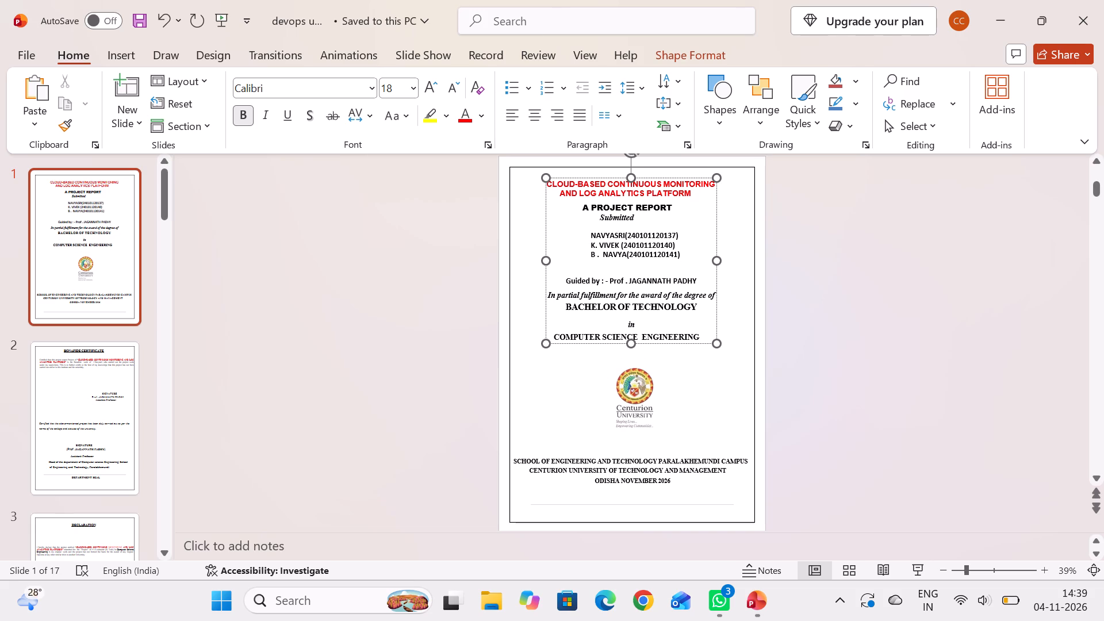
Start a fourth student entry on a new line below the third one with the initial "S.".
left_click(684, 256)
key("Return")
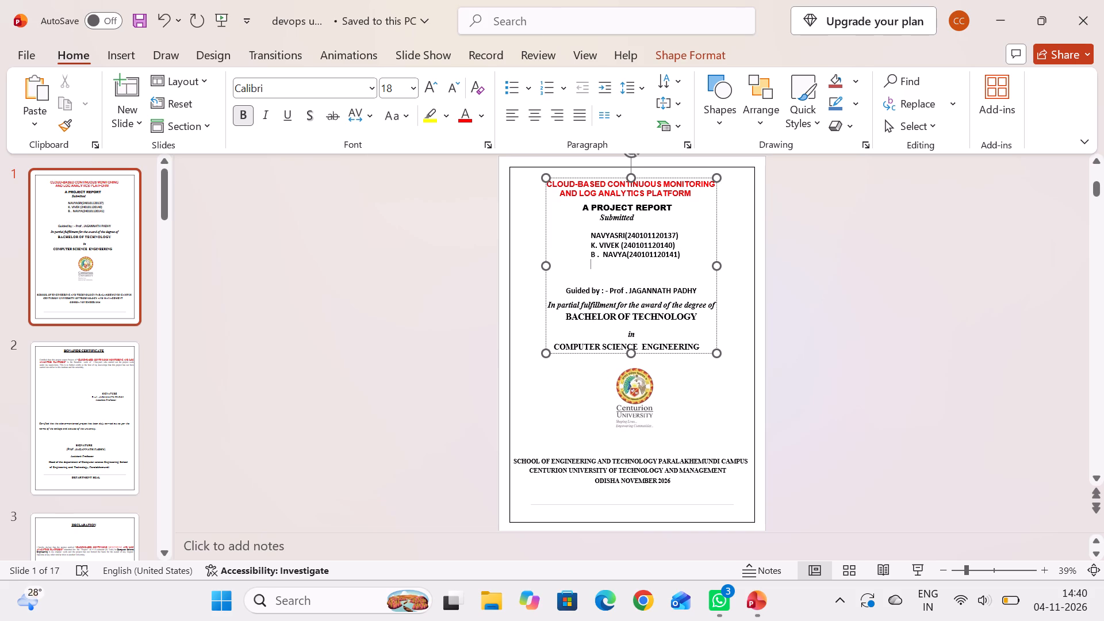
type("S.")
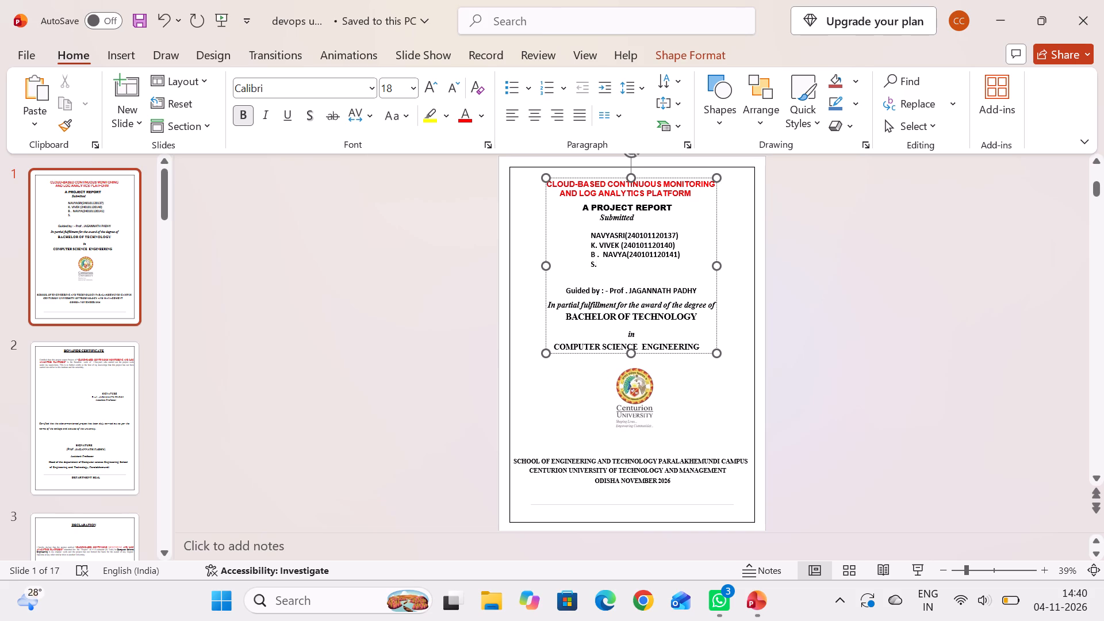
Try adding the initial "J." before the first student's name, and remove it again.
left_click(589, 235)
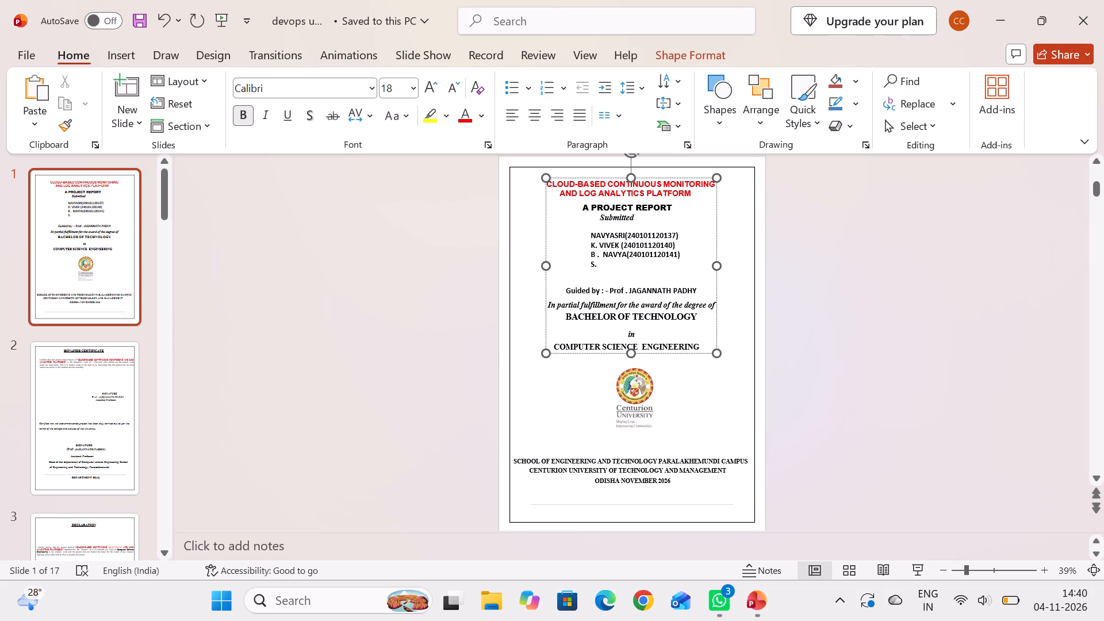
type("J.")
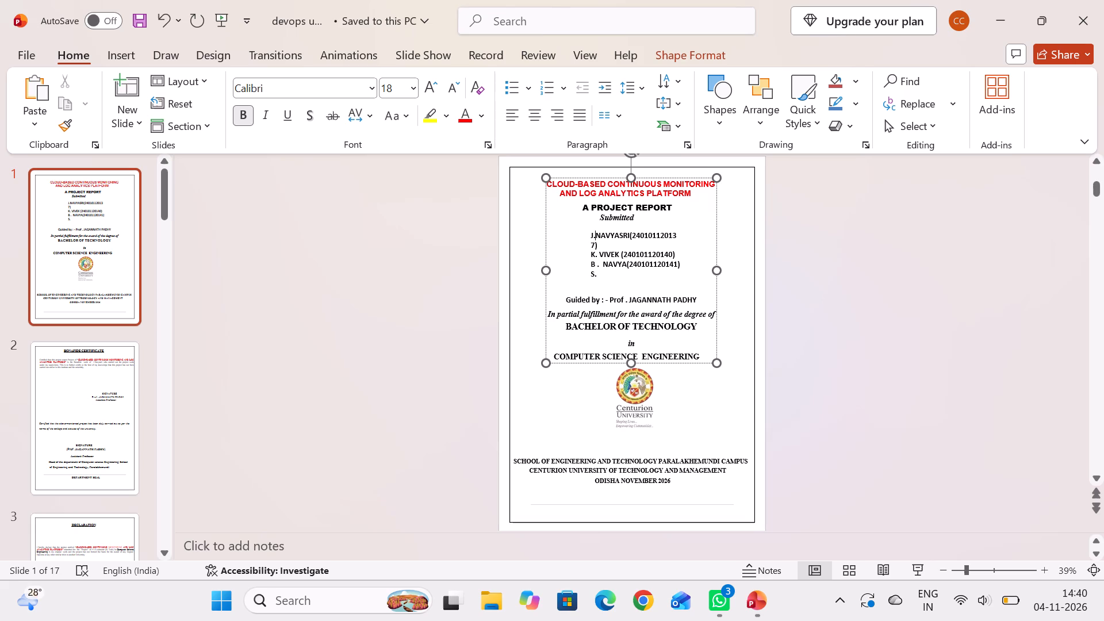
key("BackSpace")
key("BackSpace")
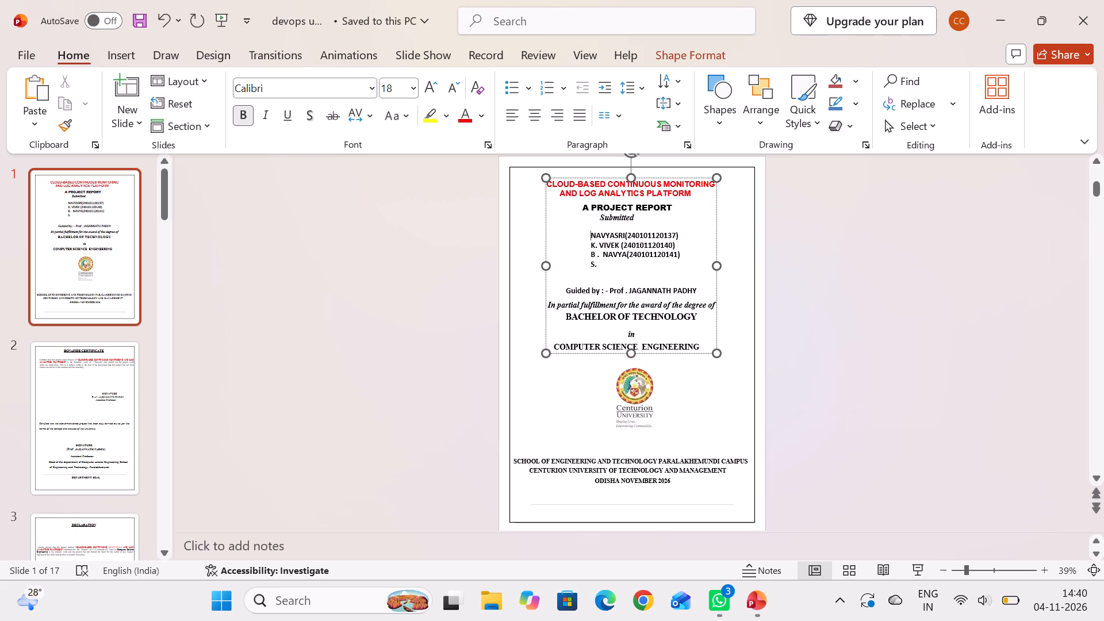
Complete the fourth student's entry after the initial with the student's name and the ID number in parentheses.
left_click(628, 274)
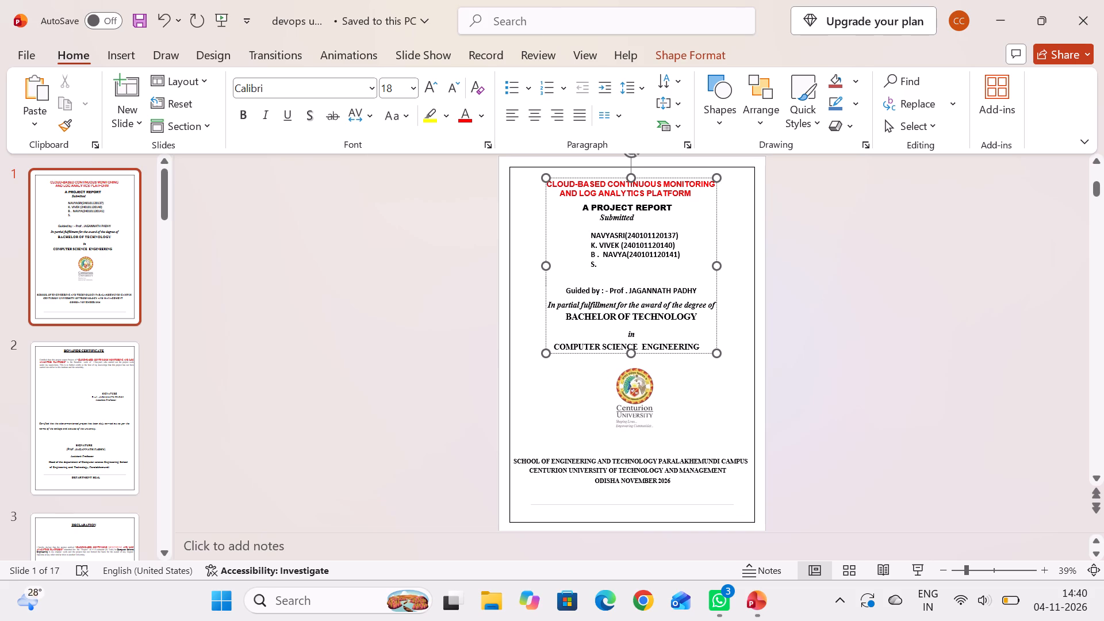
left_click(605, 267)
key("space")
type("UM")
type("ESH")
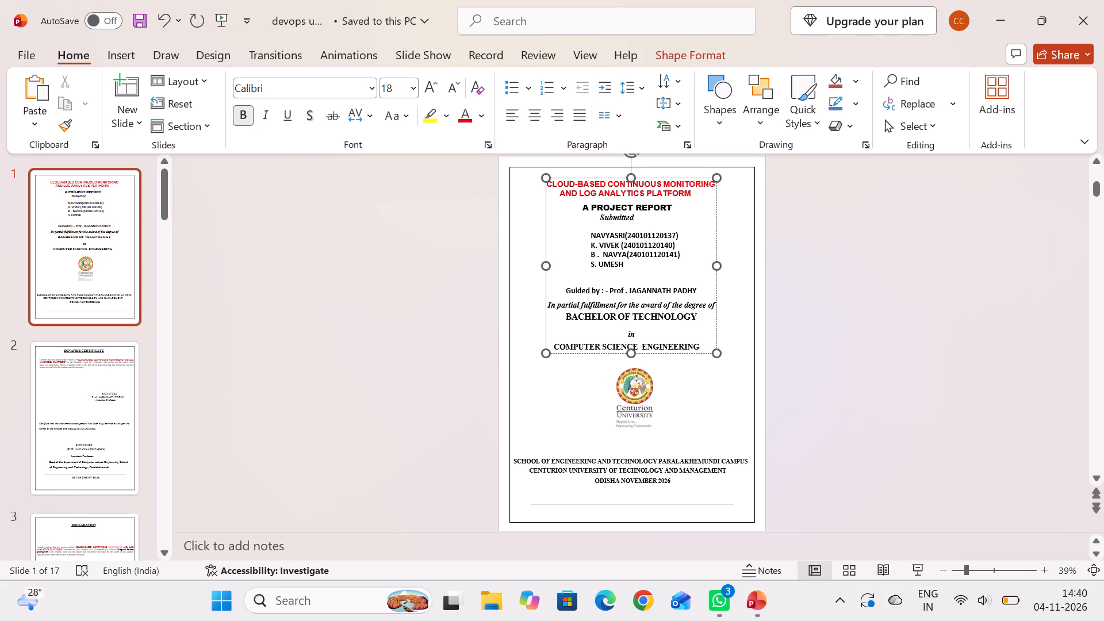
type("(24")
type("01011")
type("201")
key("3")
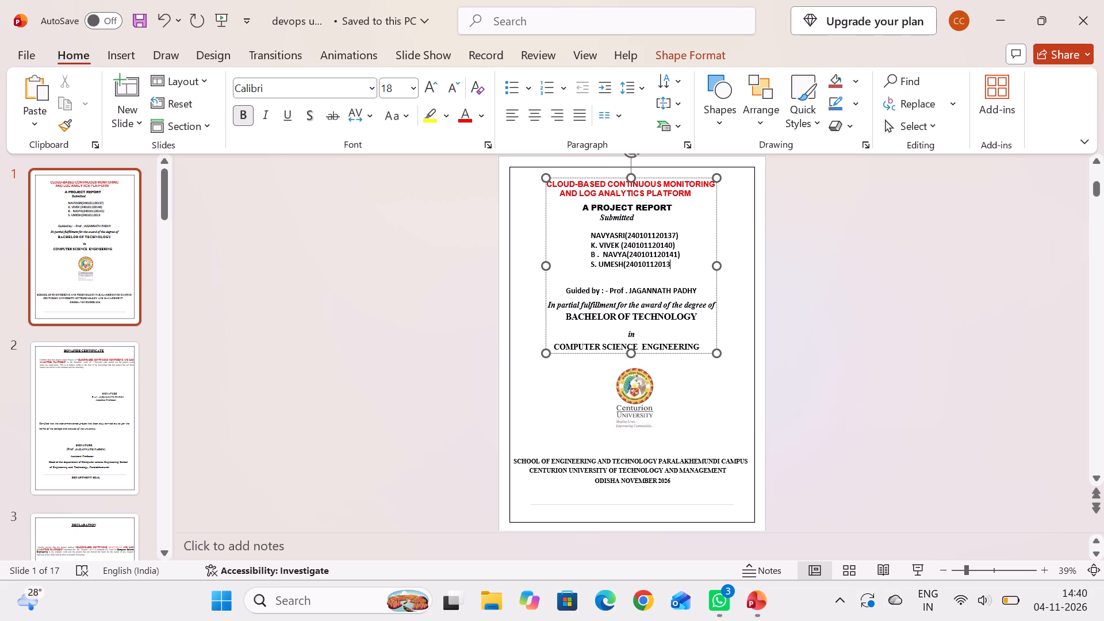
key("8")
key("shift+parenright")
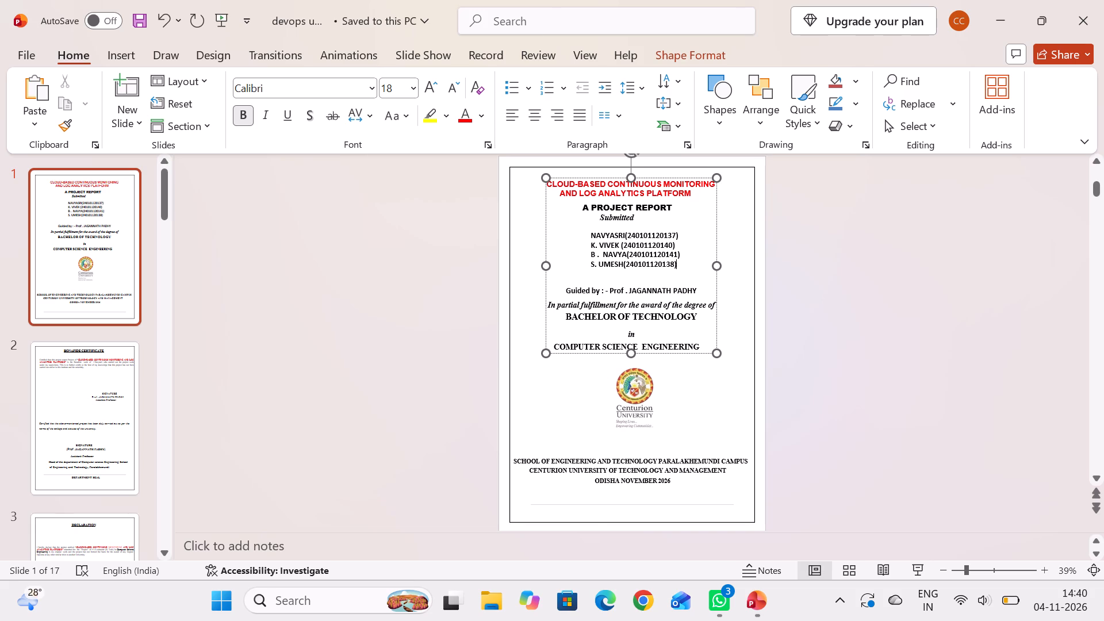
Insert a space between the initial and its period in the second and fourth students' entries.
left_click(684, 248)
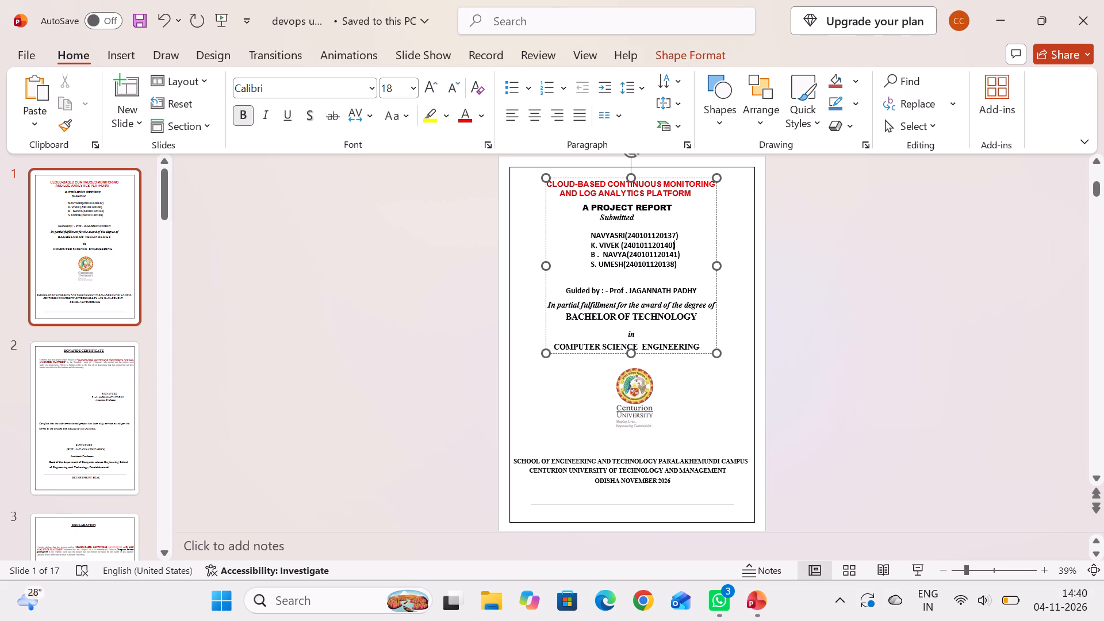
left_click(596, 242)
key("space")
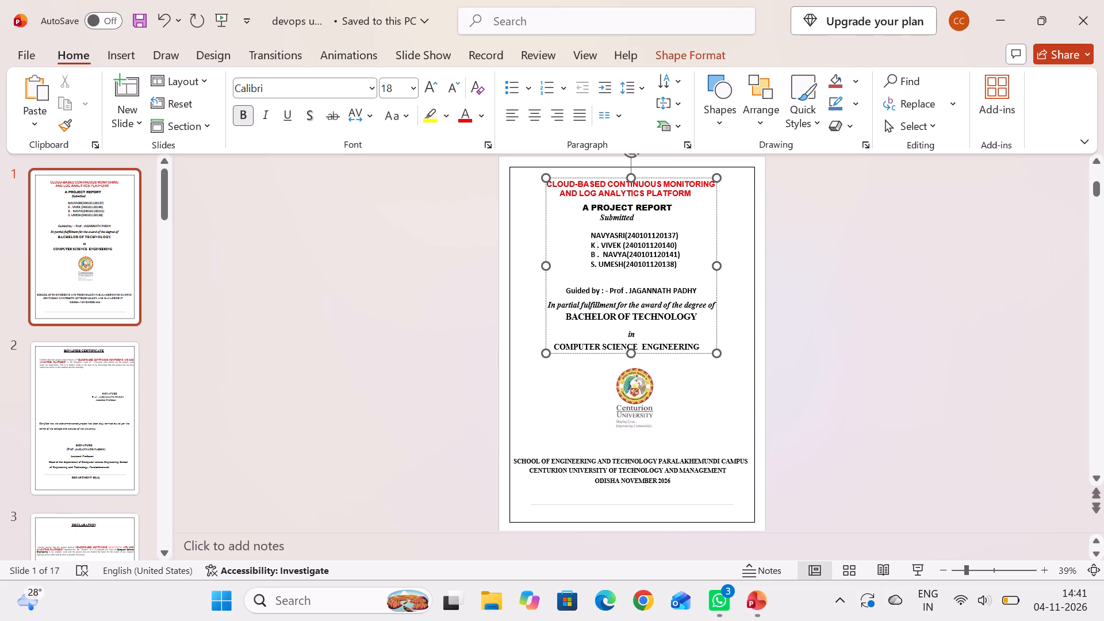
left_click(596, 267)
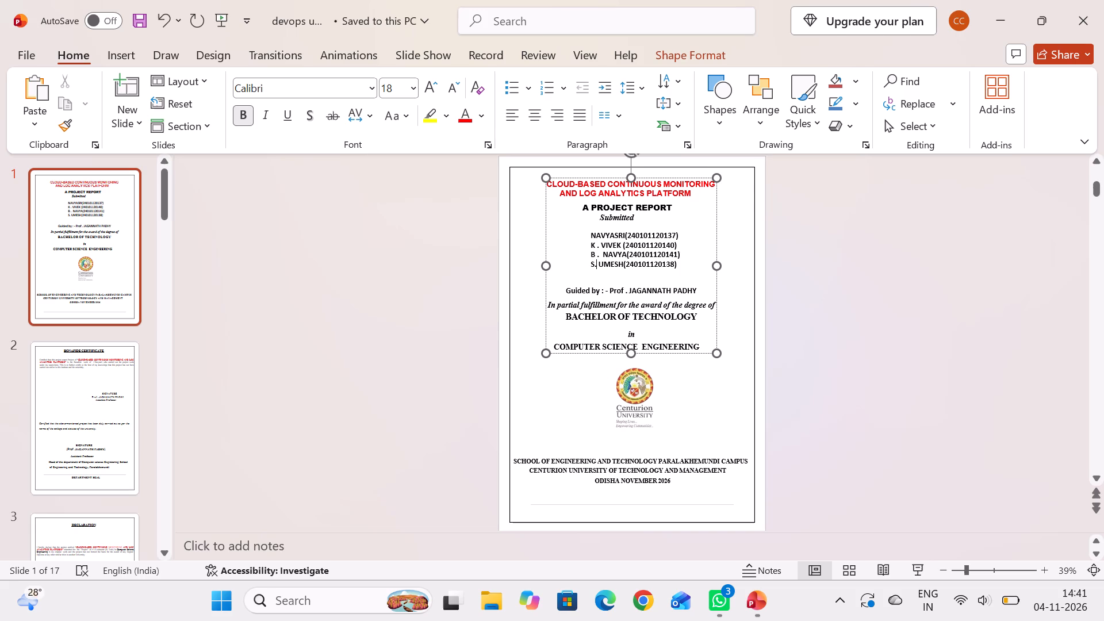
key("Left")
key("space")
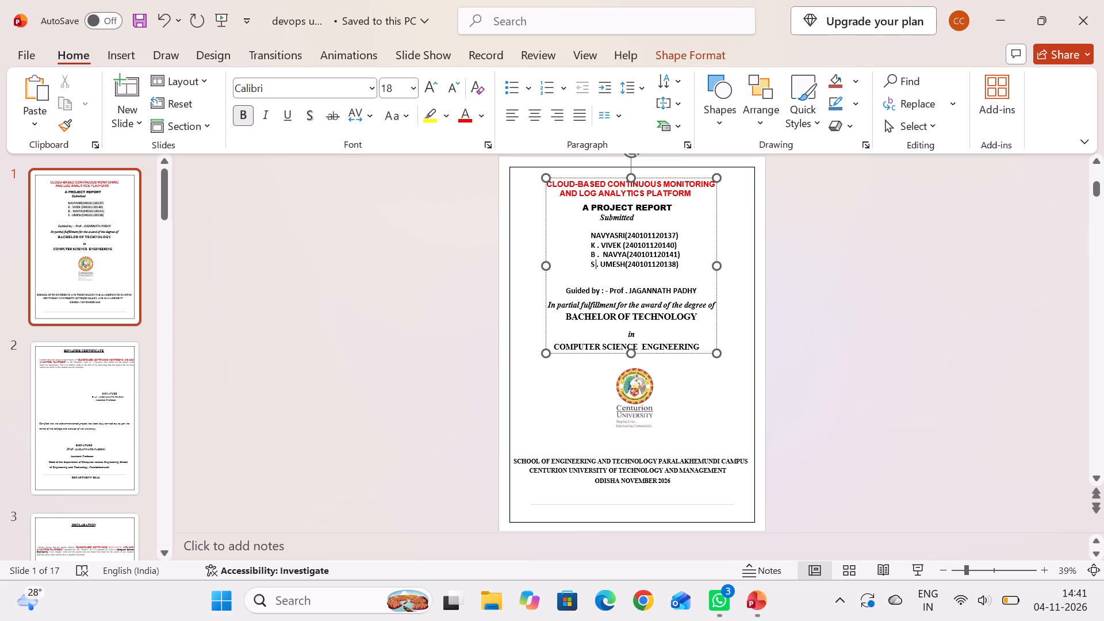
left_click(598, 263)
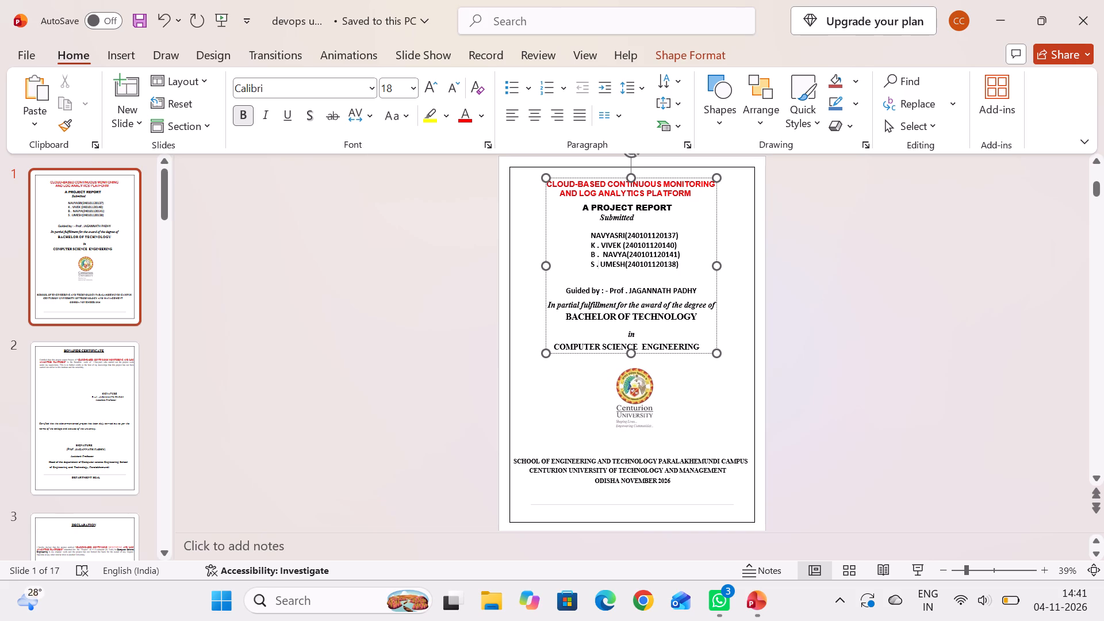
Add the initial "J." directly before the first student's name.
left_click(587, 240)
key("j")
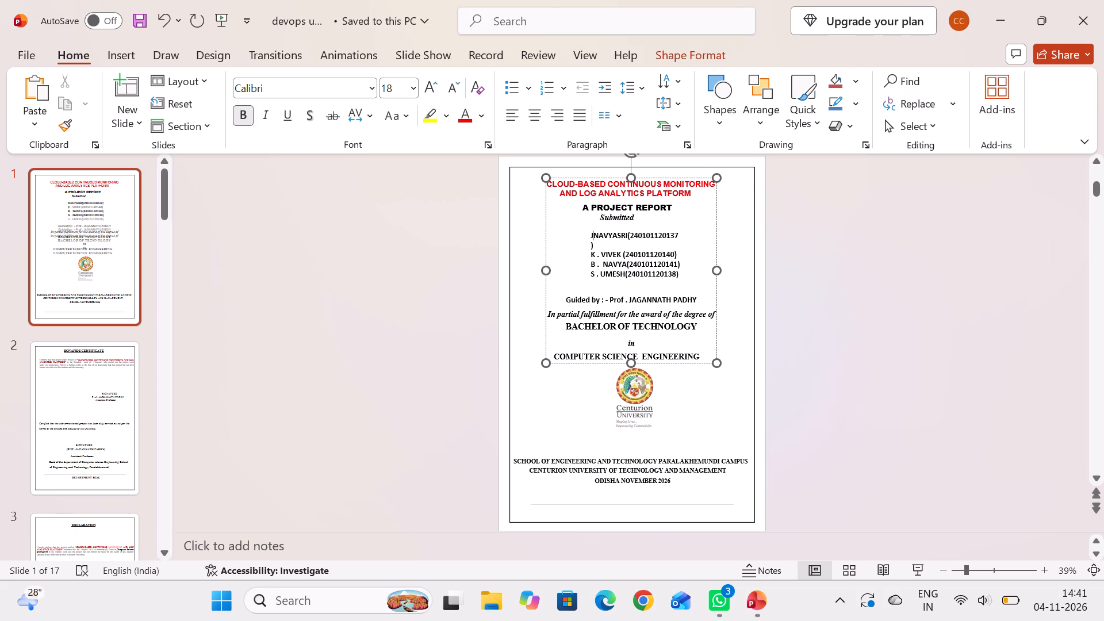
key("BackSpace")
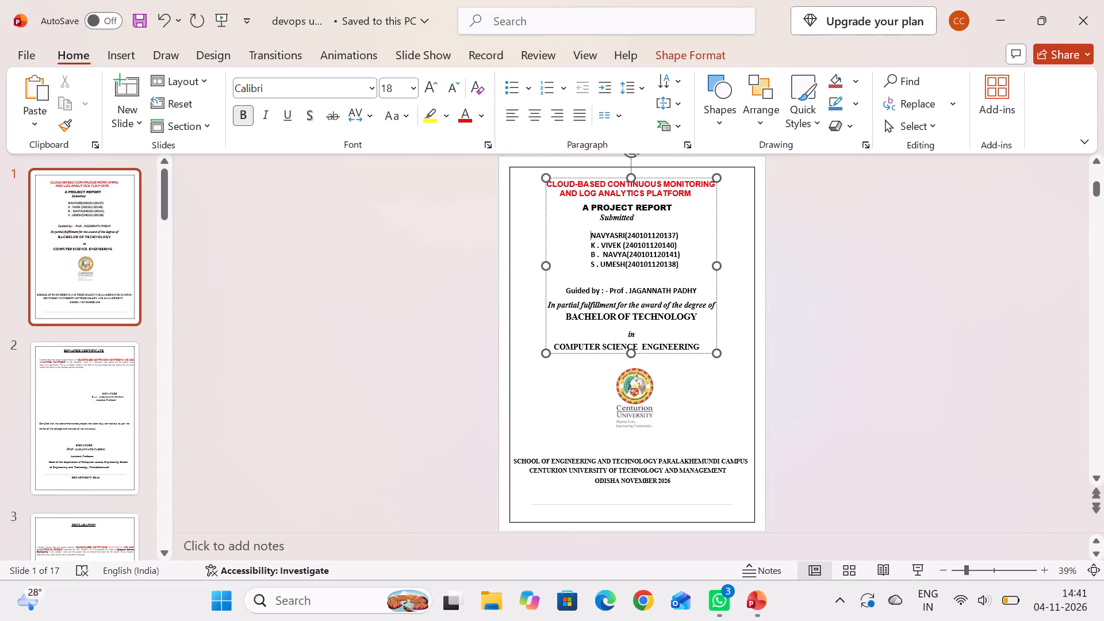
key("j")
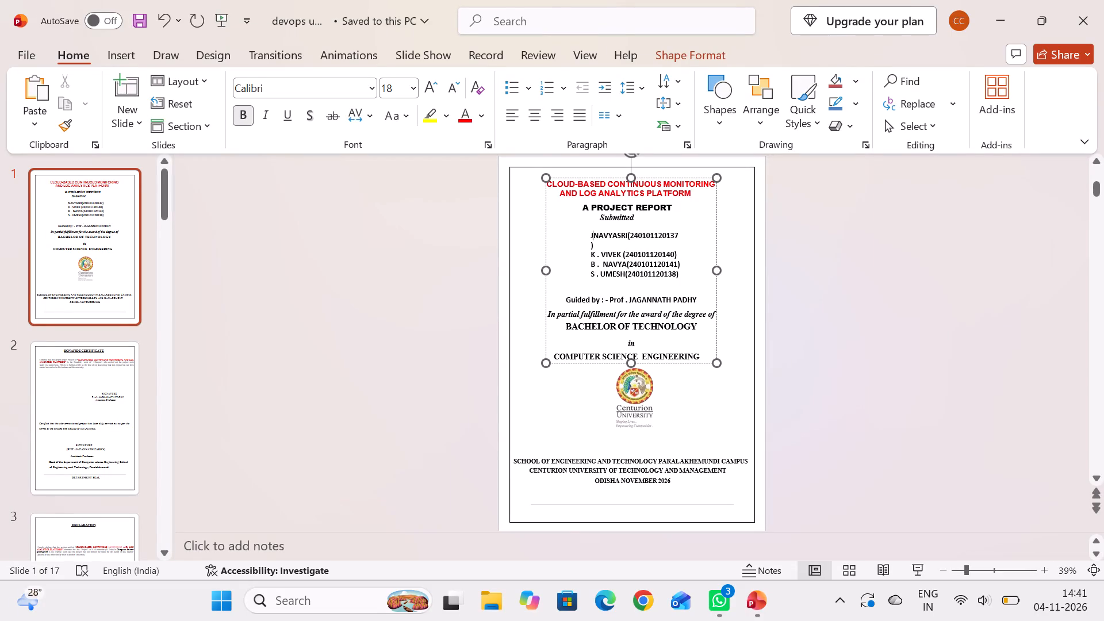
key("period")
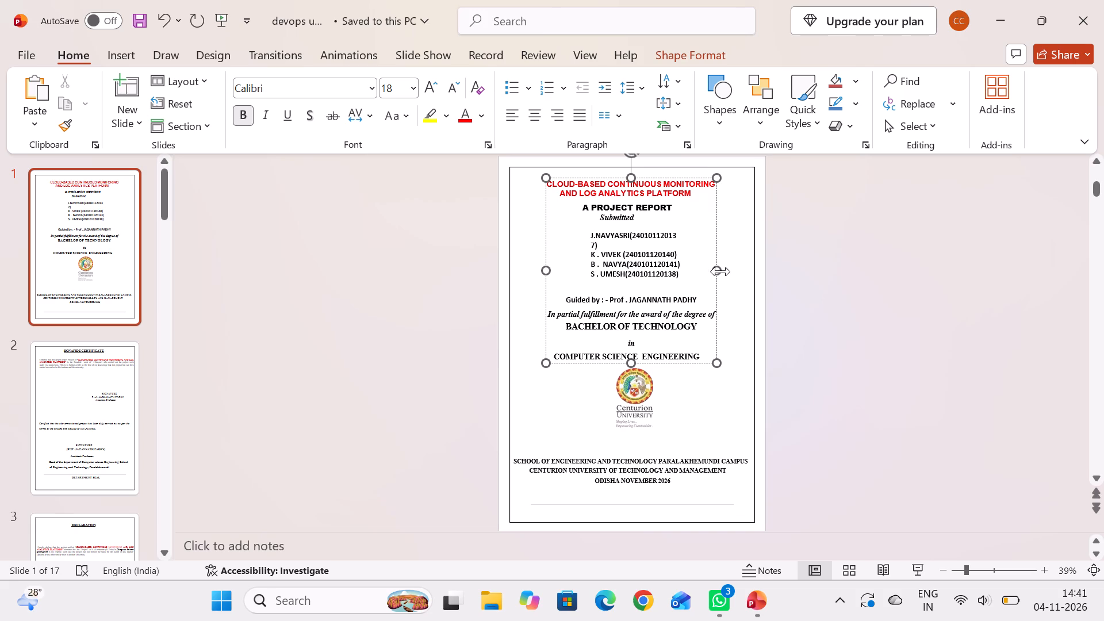
Widen the cover slide's main text box slightly so the first student's entry fits on one line, and deselect it.
left_click(698, 254)
left_click_drag(716, 268, 722, 269)
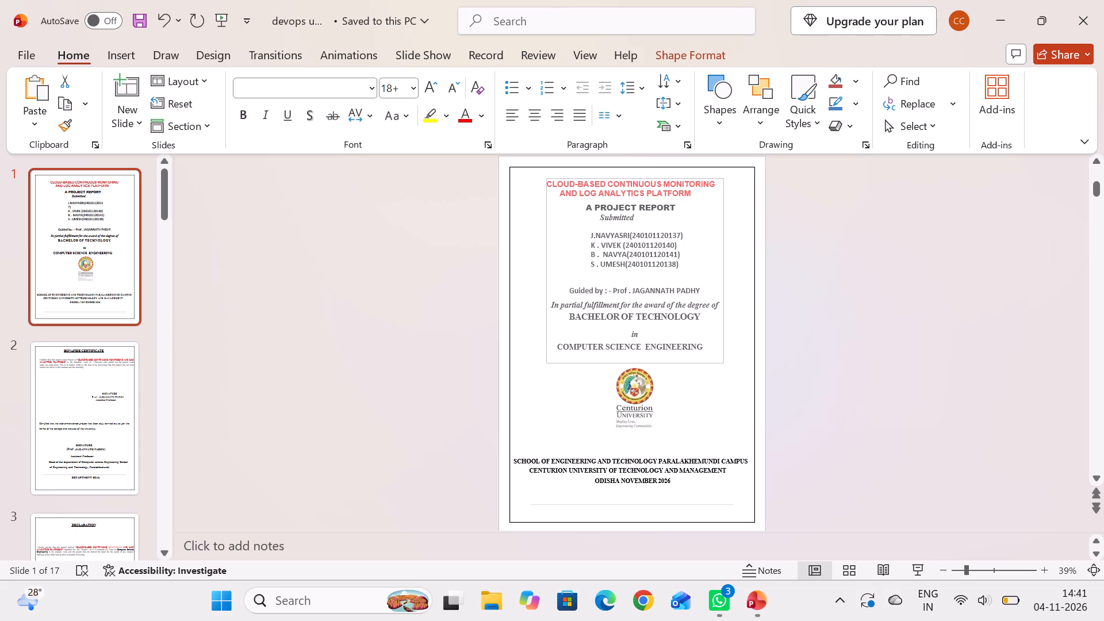
left_click_drag(722, 269, 722, 270)
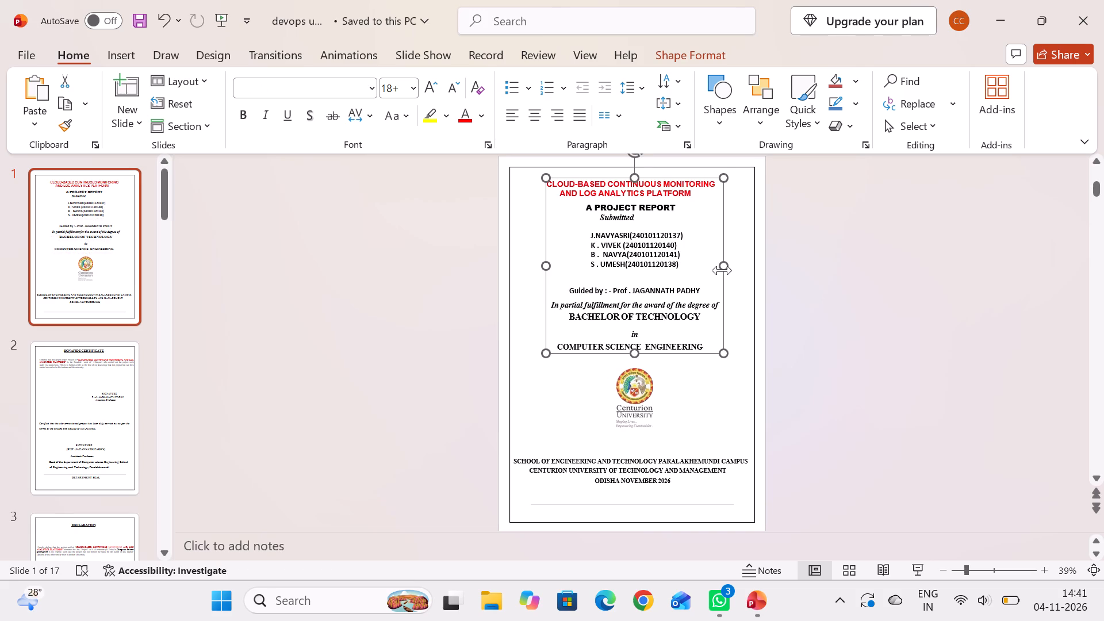
left_click(824, 269)
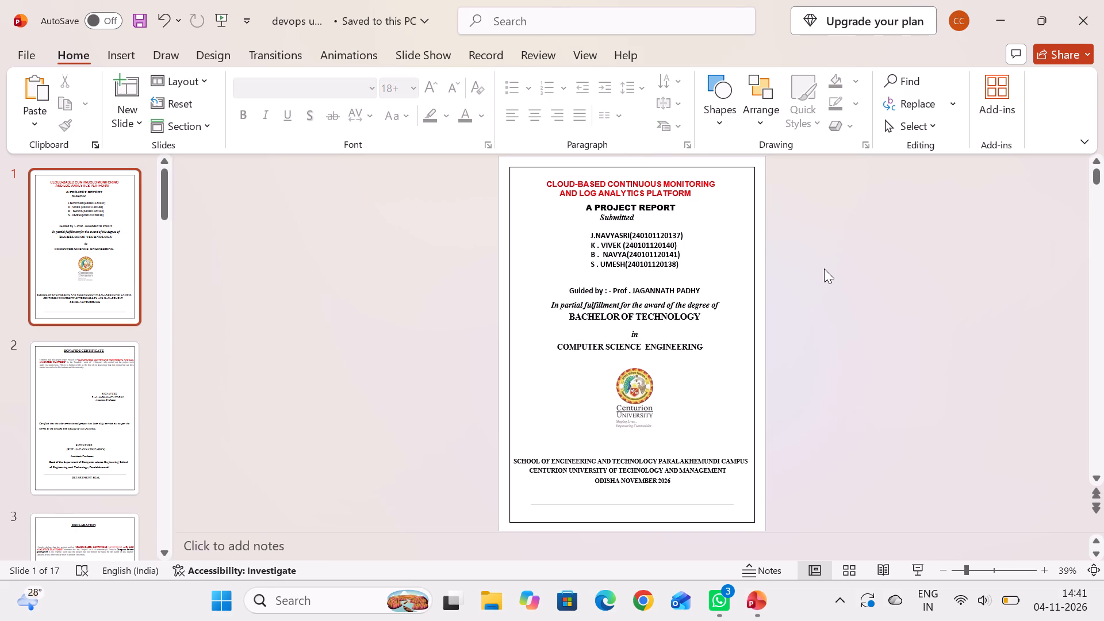
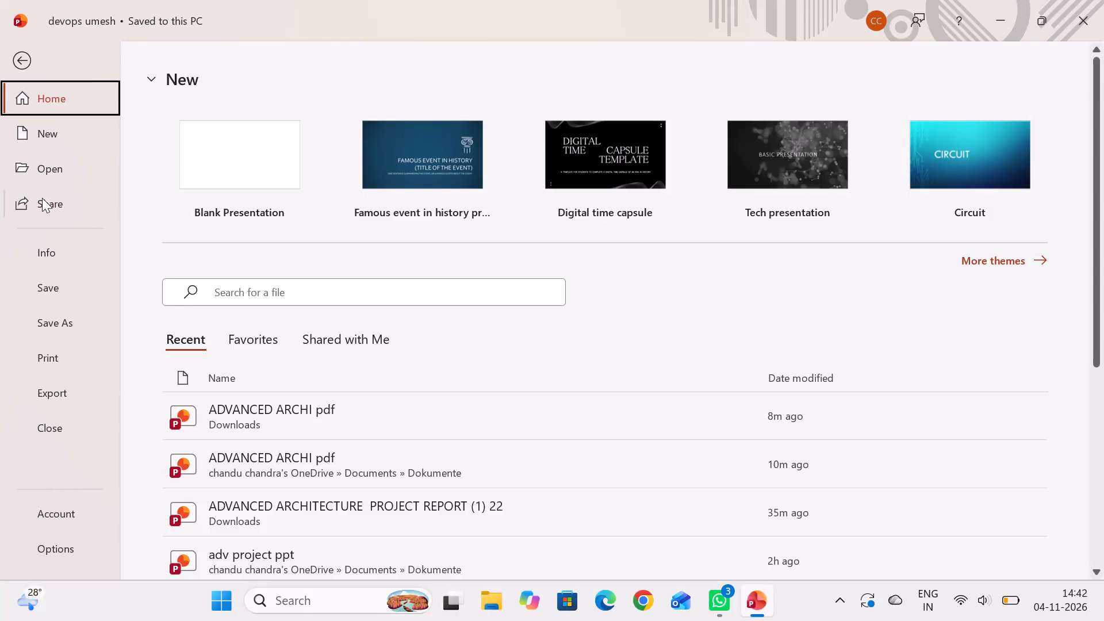
Save a copy of the presentation in the PC's Dokumente folder as "devops NAVYA PDF", in PowerPoint Presentation format.
left_click(52, 320)
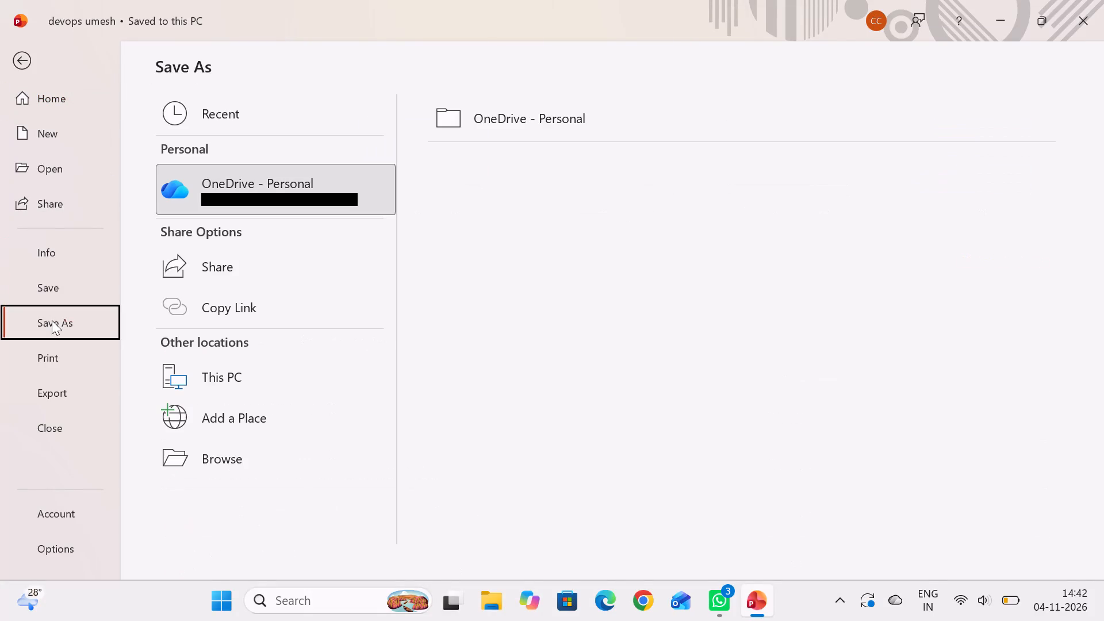
left_click(207, 380)
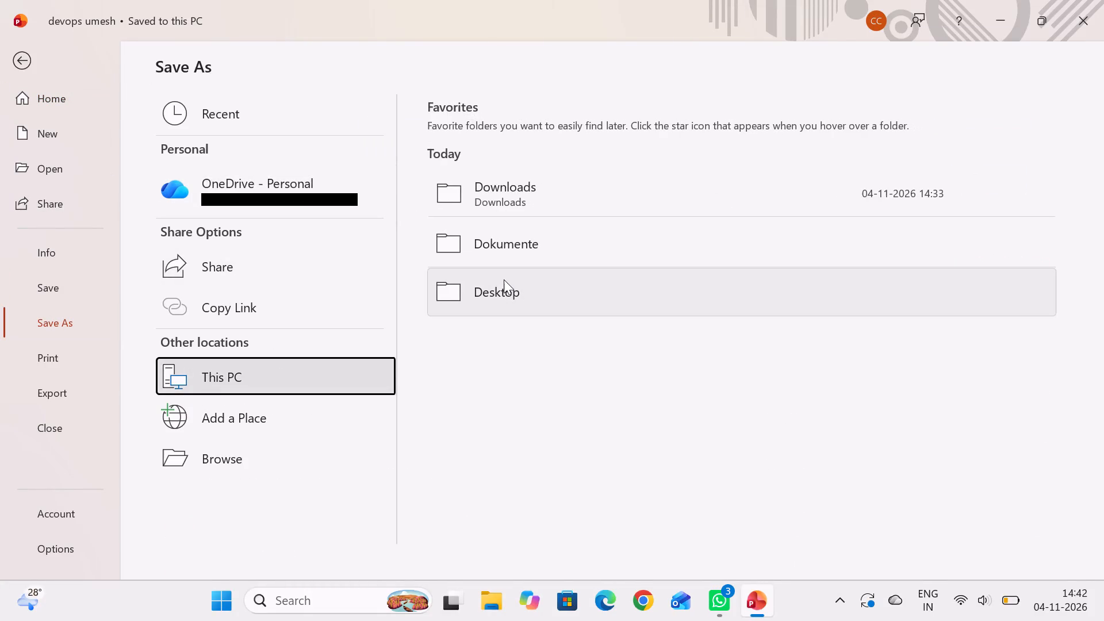
left_click(519, 236)
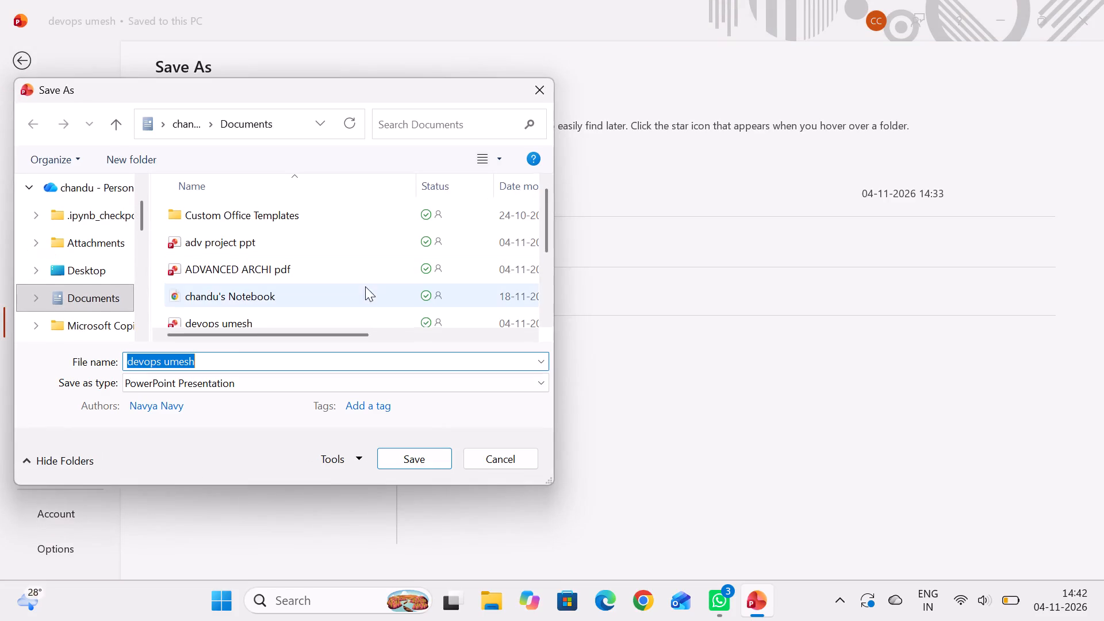
left_click(218, 359)
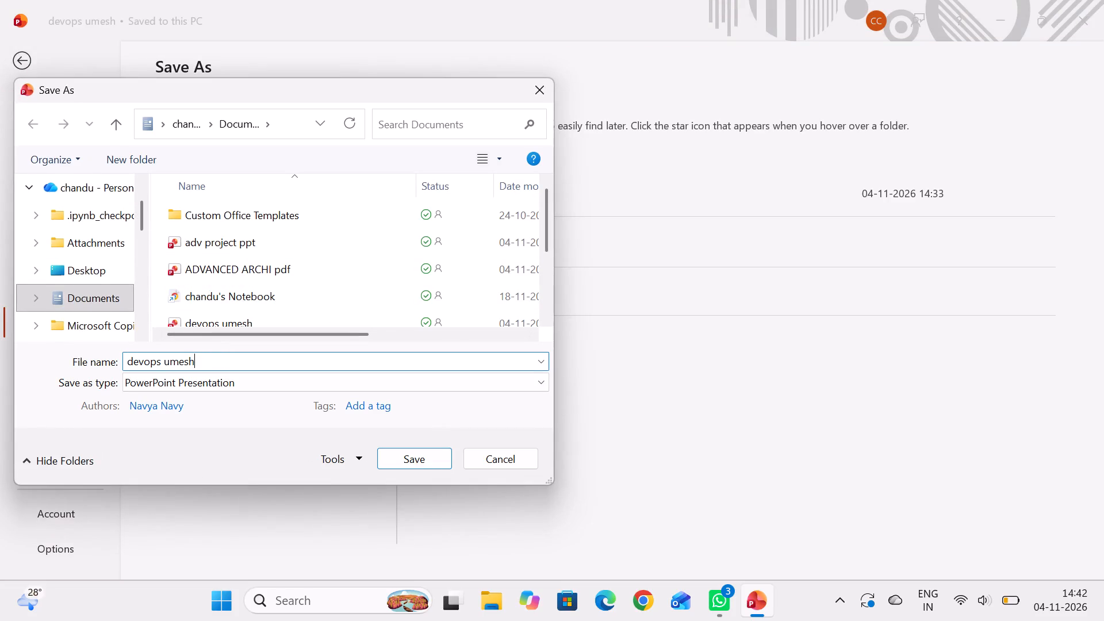
key("BackSpace")
key("BackSpace")
key("BackSpace")
key("BackSpace")
key("BackSpace")
type("NAVYA")
key("space")
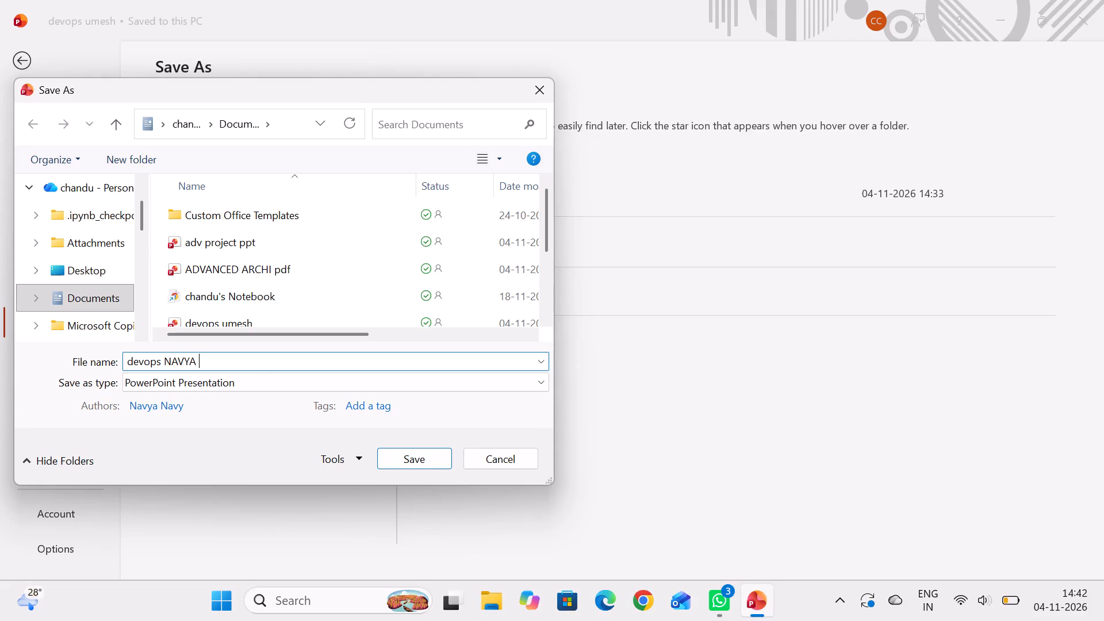
type("PDG")
key("BackSpace")
key("f")
left_click(399, 453)
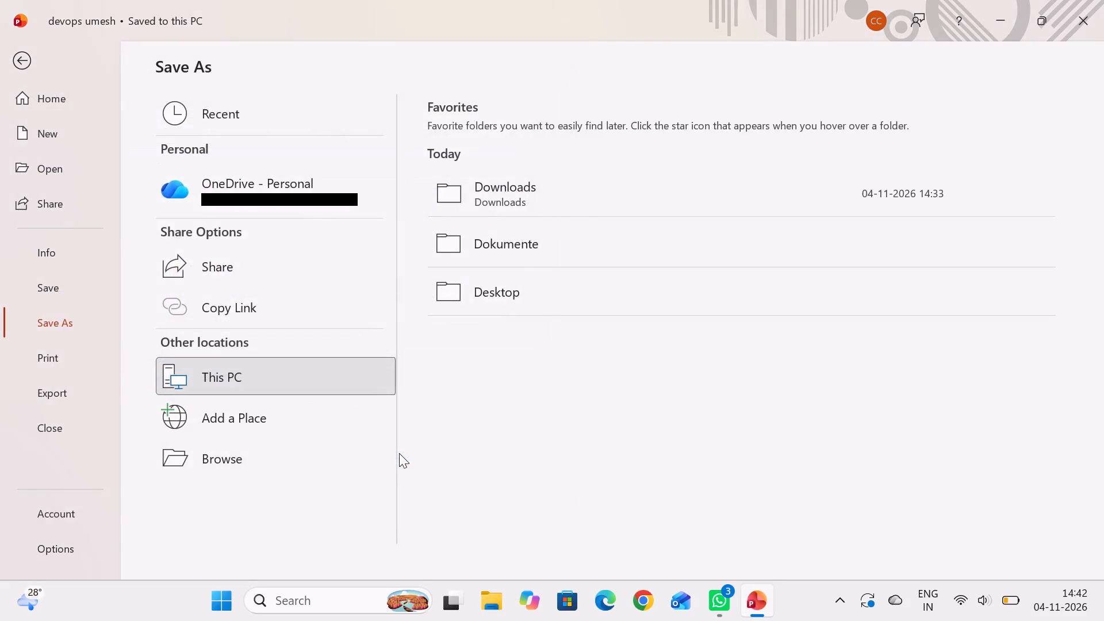
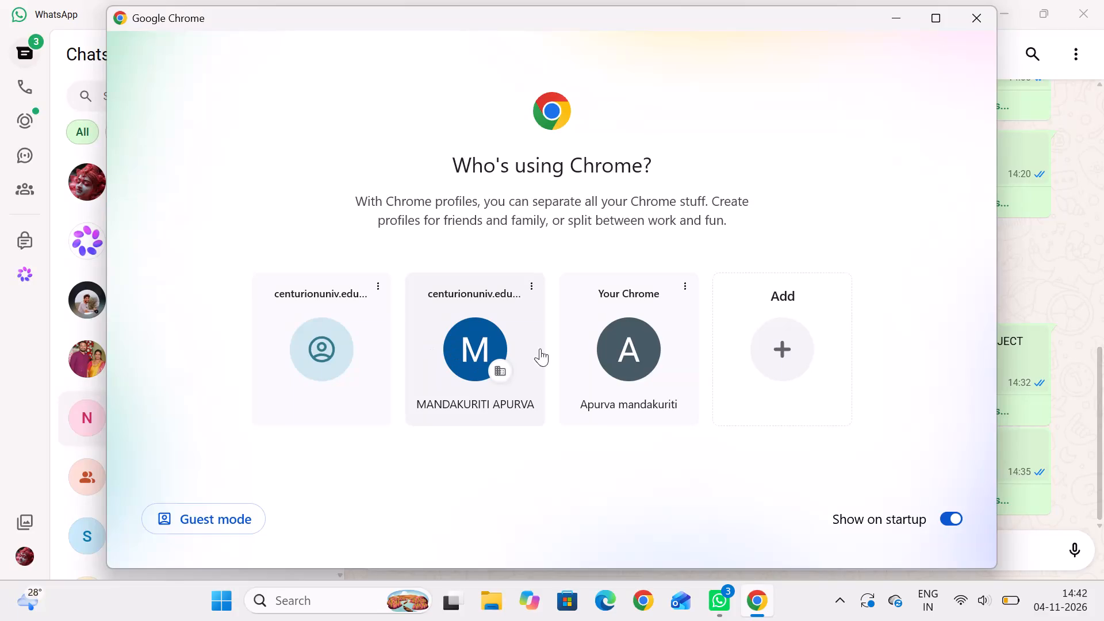
Open iLovePDF's PowerPoint to PDF converter in Chrome, using the "Your Chrome" profile and a search for "i love pdf".
double_click(595, 355)
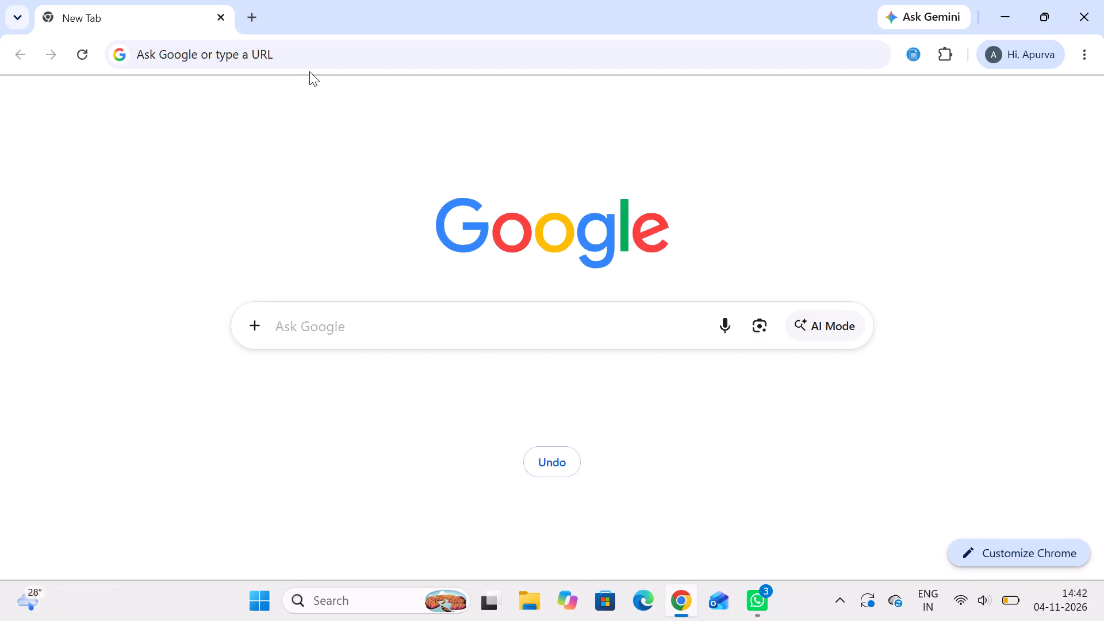
left_click(219, 62)
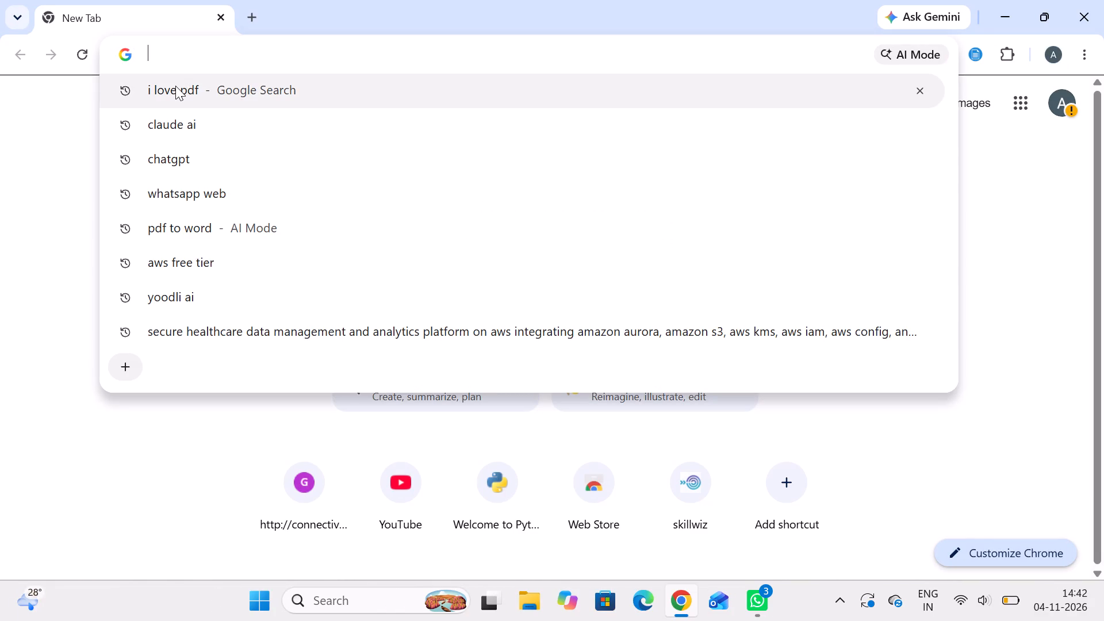
double_click(175, 86)
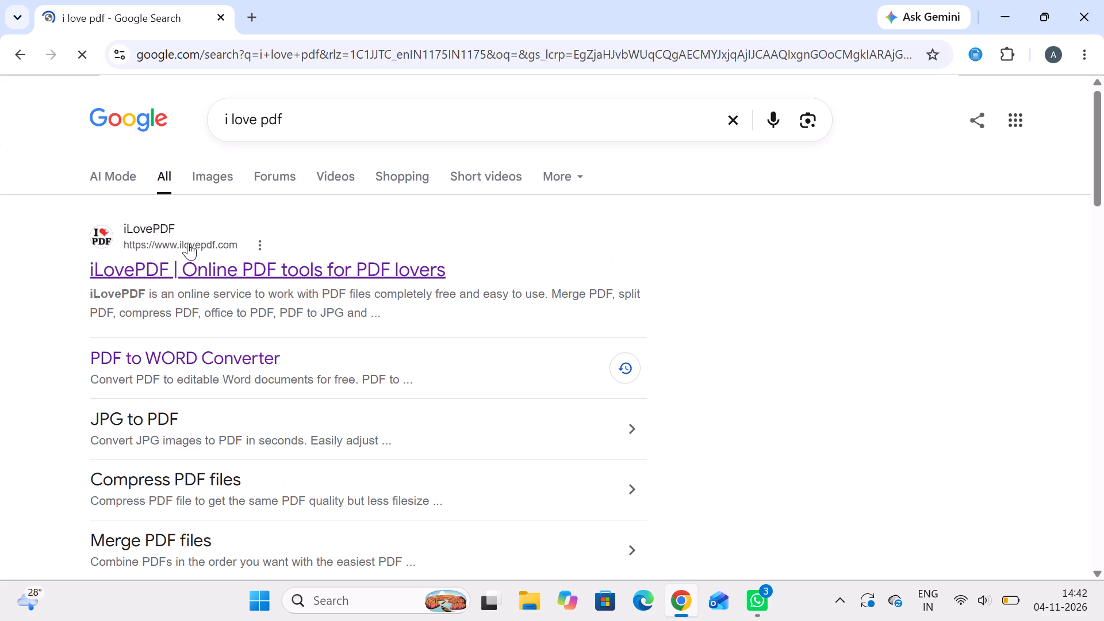
double_click(126, 268)
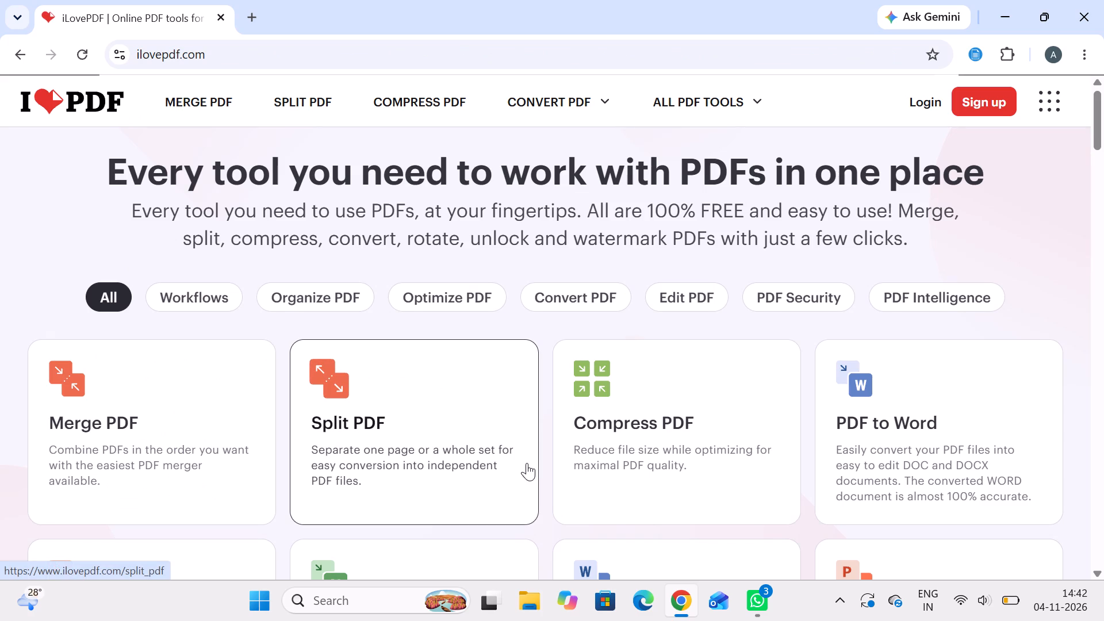
scroll(527, 463, "down", 2)
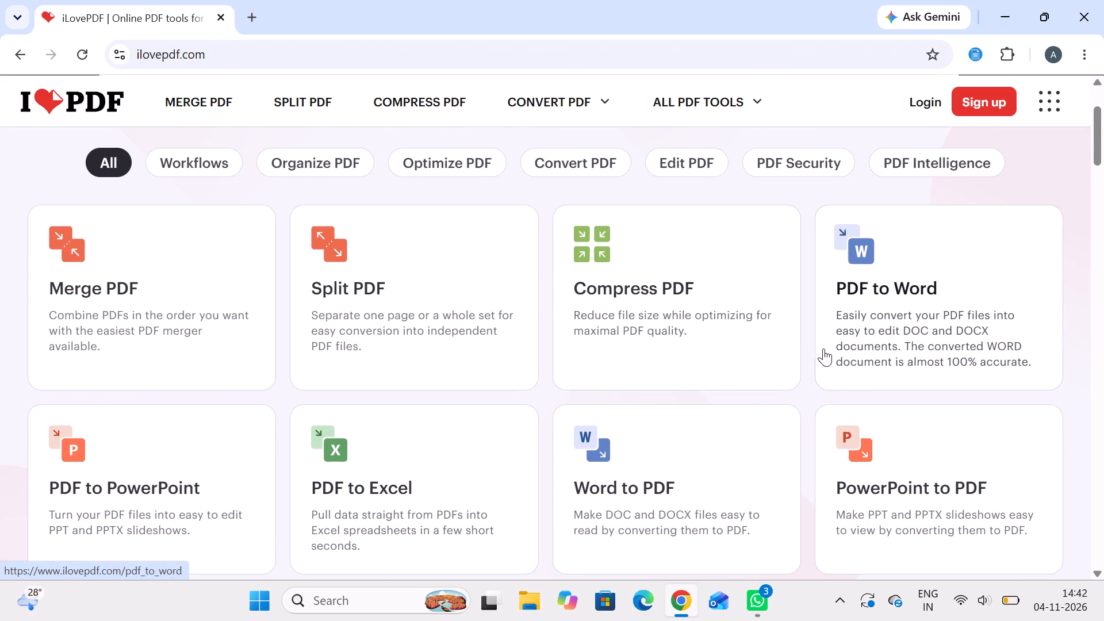
double_click(865, 459)
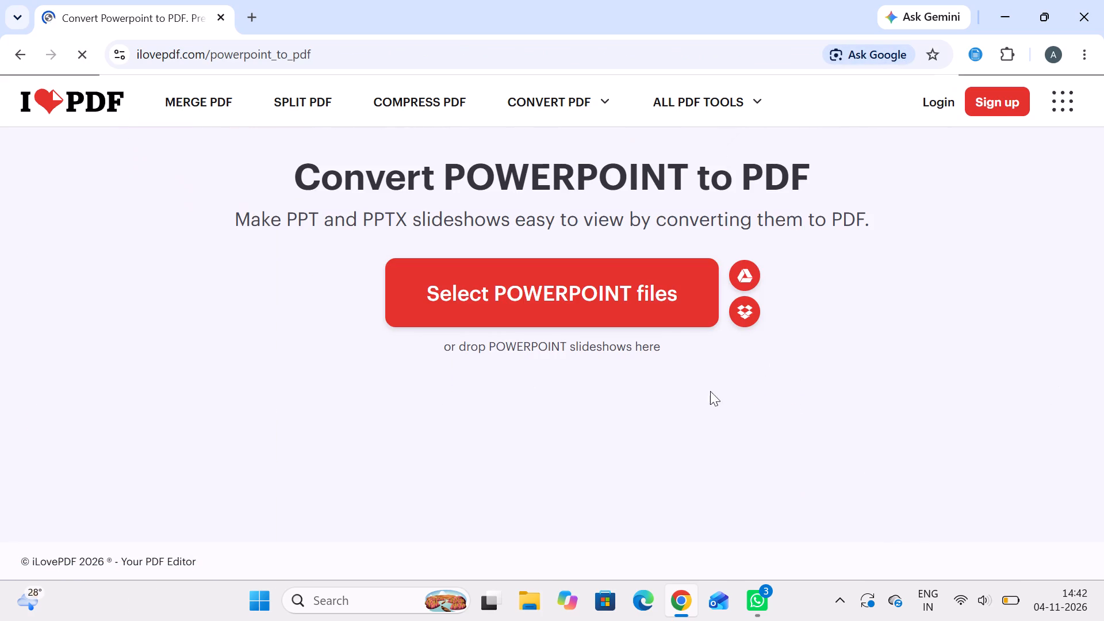
Convert the "devops NAVYA PDF" presentation from the Documents folder to PDF and download the converted file.
double_click(615, 287)
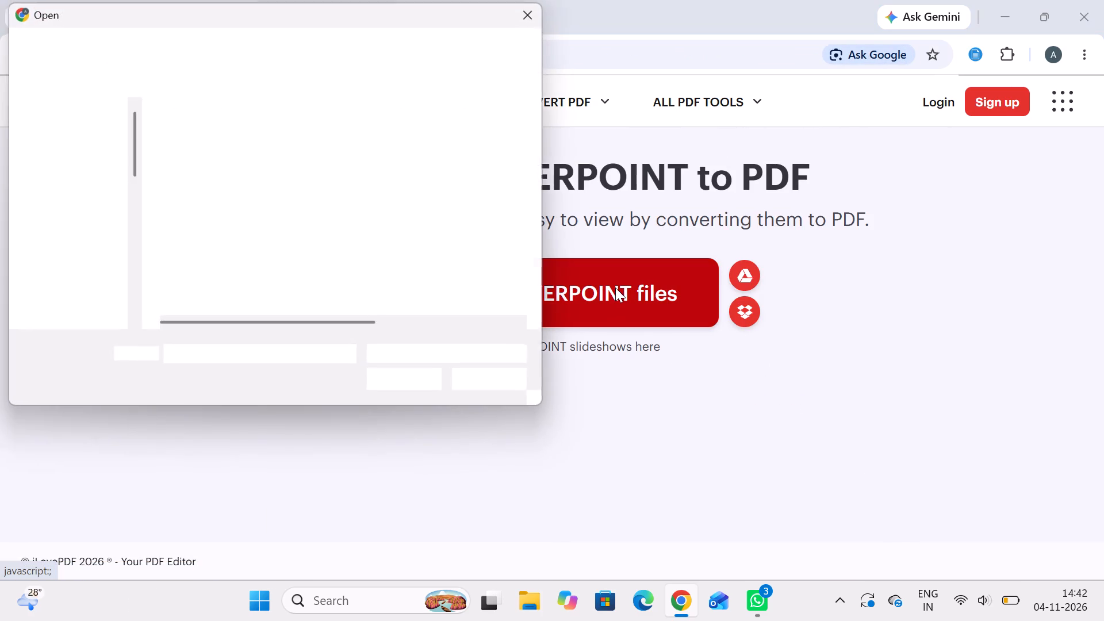
left_click(299, 243)
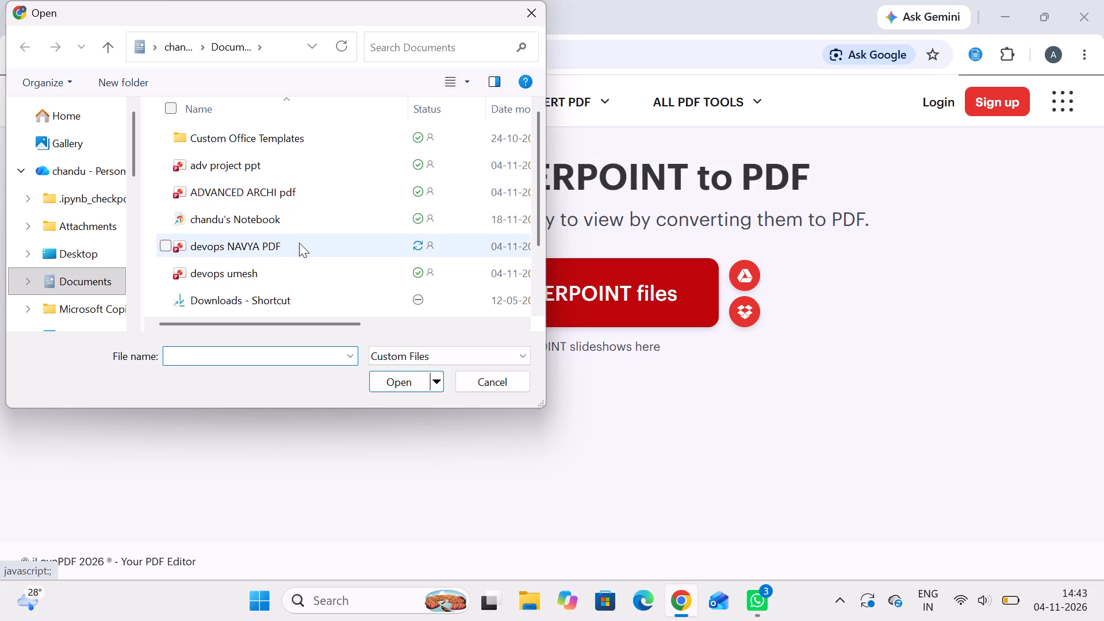
double_click(390, 381)
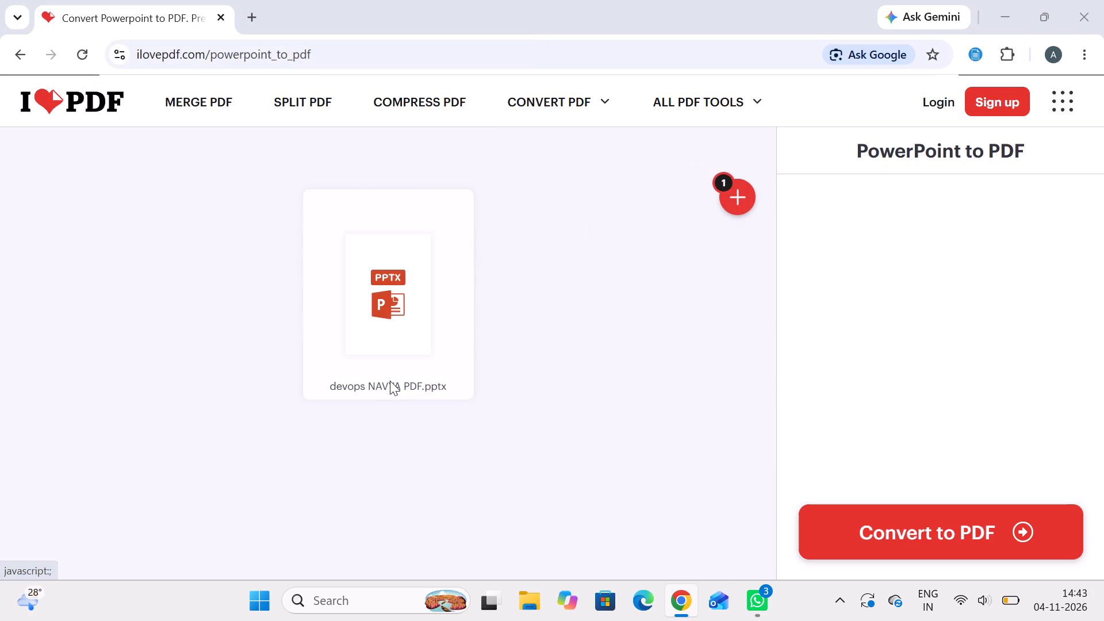
left_click(836, 520)
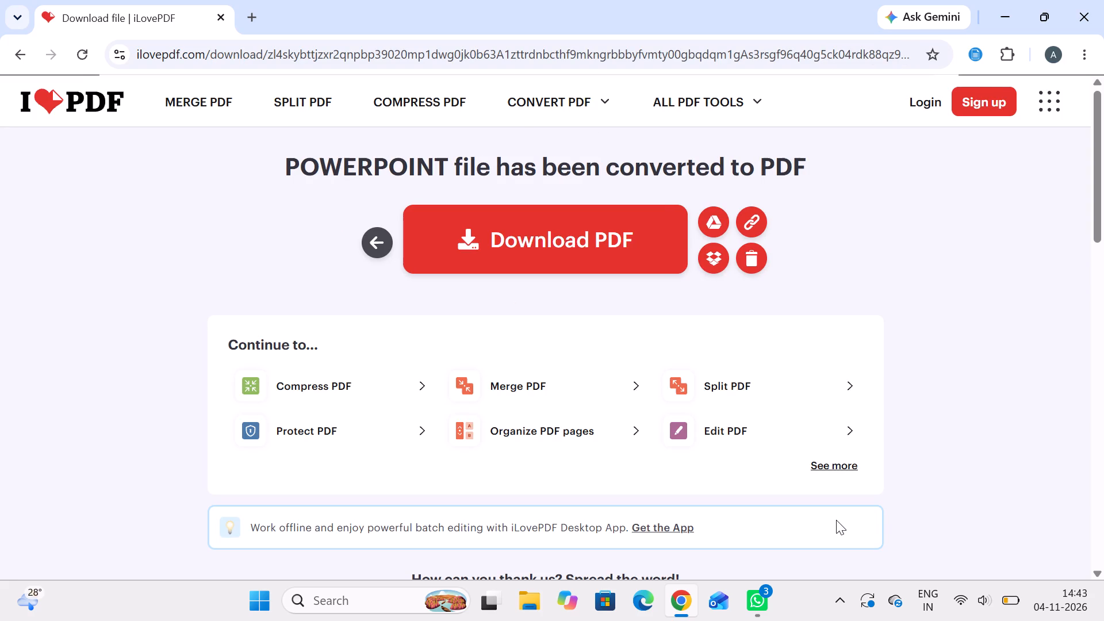
double_click(574, 231)
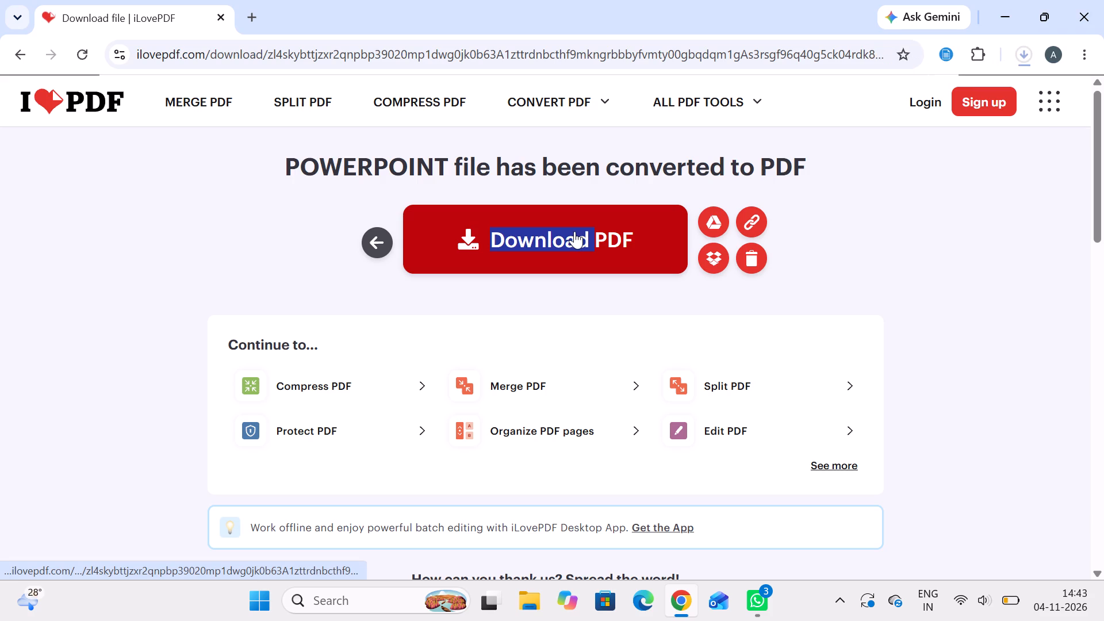